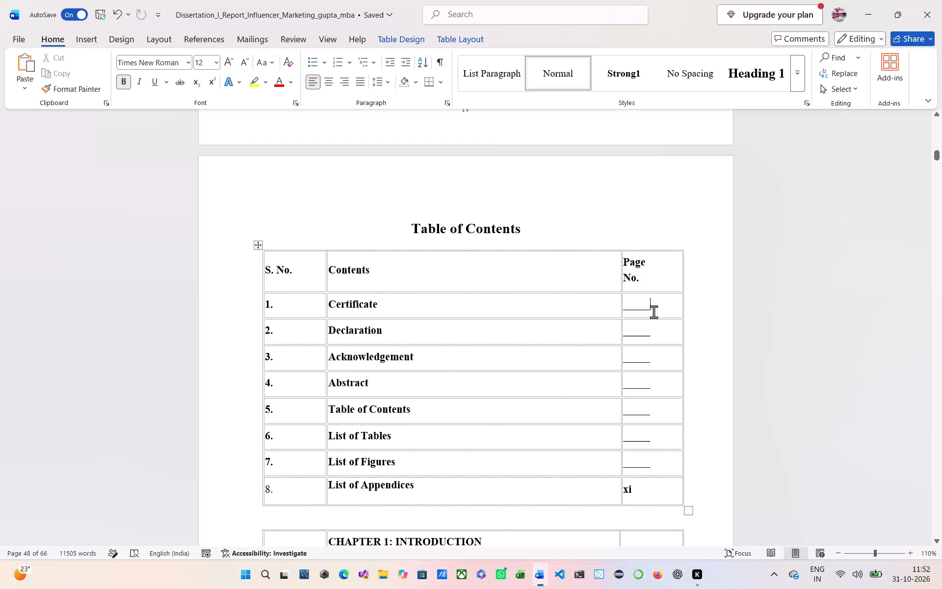
Replace the blank page number in the Certificate row of the Table of Contents with i.
{"action": "key", "text": "BackSpace"}
{"action": "key", "text": "BackSpace"}
{"action": "key", "text": "BackSpace"}
{"action": "key", "text": "BackSpace"}
{"action": "key", "text": "BackSpace"}
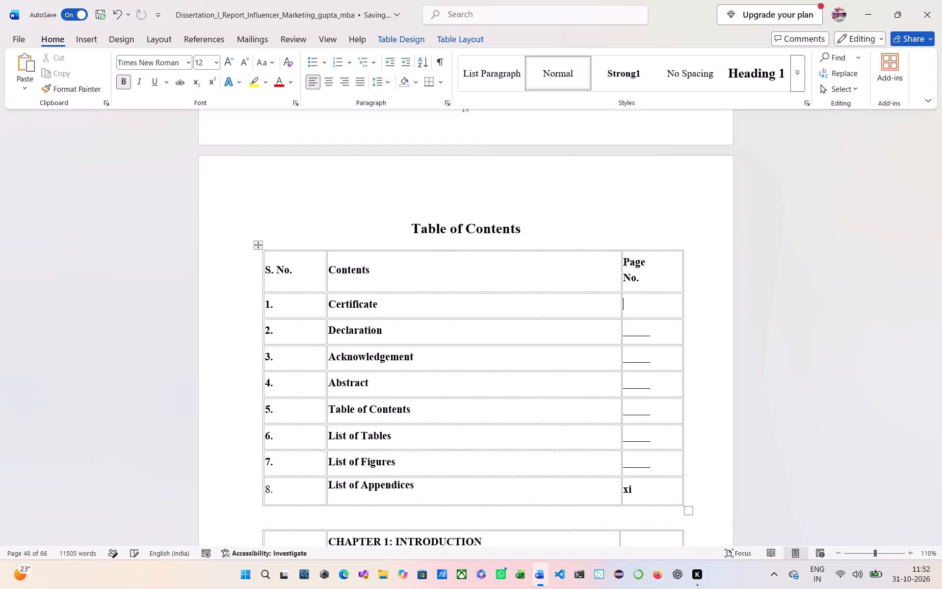
{"action": "key", "text": "space"}
{"action": "type", "text": "i"}
{"action": "key", "text": "space"}
{"action": "key", "text": "Up"}
{"action": "key", "text": "Down"}
{"action": "key", "text": "Down"}
{"action": "key", "text": "Up"}
{"action": "key", "text": "Up"}
{"action": "key", "text": "Down"}
{"action": "key", "text": "BackSpace"}
{"action": "key", "text": "BackSpace"}
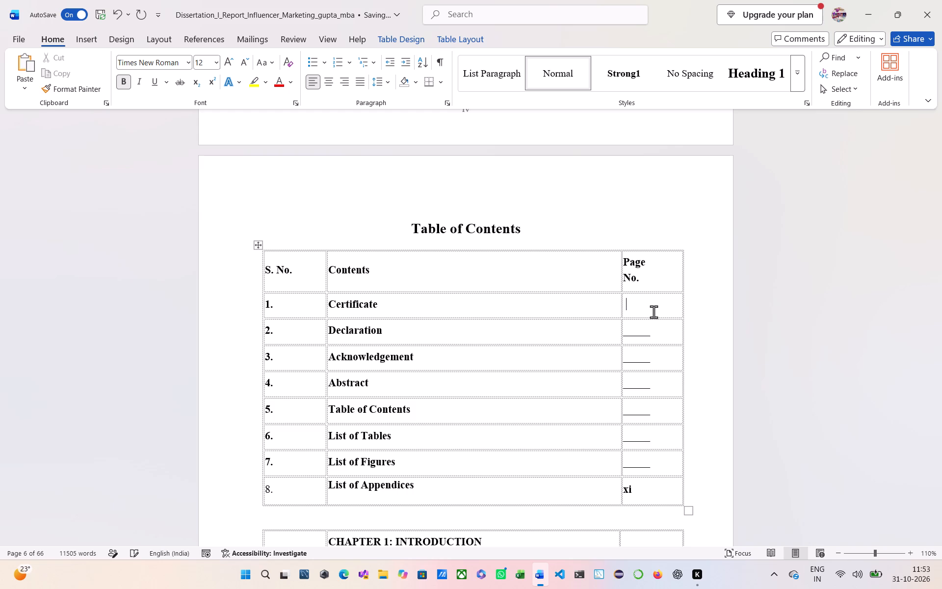
{"action": "key", "text": "i"}
Replace the blank page number in the Declaration row with lowercase ii, preceded by one space.
{"action": "key", "text": "Down"}
{"action": "key", "text": "Right"}
{"action": "key", "text": "Right"}
{"action": "key", "text": "Right"}
{"action": "key", "text": "Right"}
{"action": "key", "text": "BackSpace"}
{"action": "key", "text": "BackSpace"}
{"action": "key", "text": "BackSpace"}
{"action": "key", "text": "BackSpace"}
{"action": "key", "text": "BackSpace"}
{"action": "key", "text": "space"}
{"action": "key", "text": "space"}
{"action": "type", "text": "ii"}
{"action": "key", "text": "Down"}
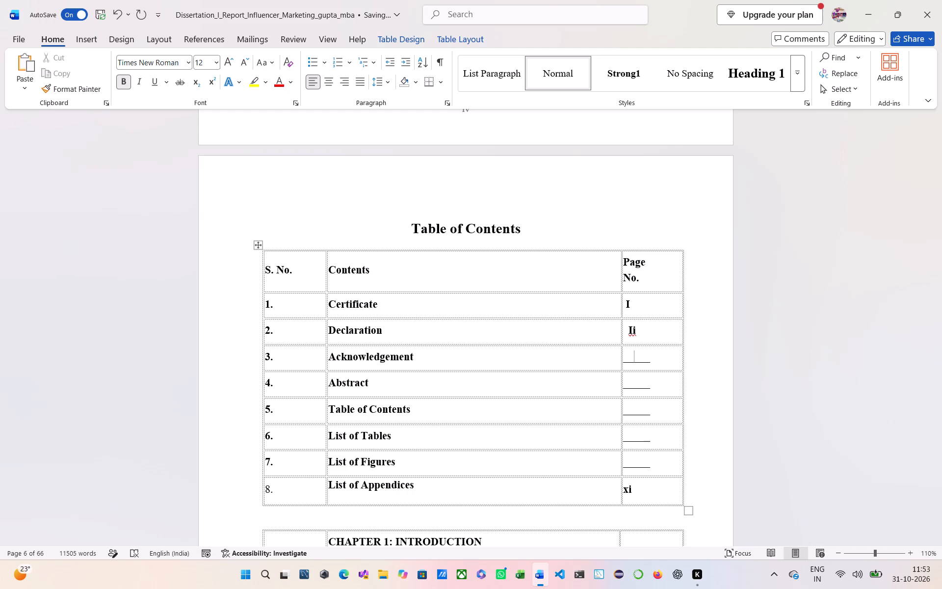
{"action": "left_click", "coordinate": [643, 333]}
{"action": "key", "text": "BackSpace"}
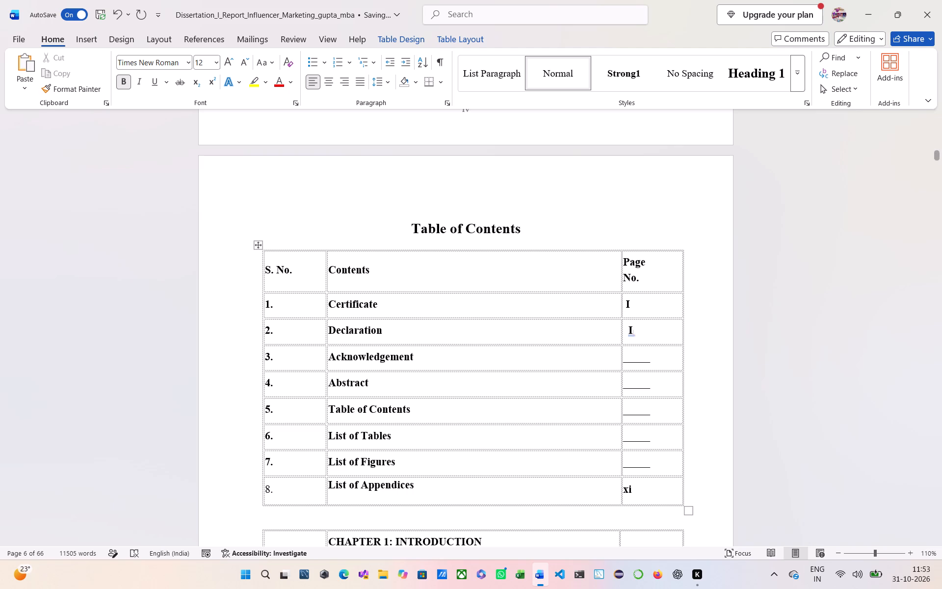
{"action": "key", "text": "BackSpace"}
{"action": "key", "text": "BackSpace"}
{"action": "type", "text": "ii"}
Replace the blank page number in the Acknowledgement row with iii, preceded by one space.
{"action": "left_click", "coordinate": [653, 364]}
{"action": "key", "text": "BackSpace"}
{"action": "key", "text": "BackSpace"}
{"action": "key", "text": "BackSpace"}
{"action": "key", "text": "BackSpace"}
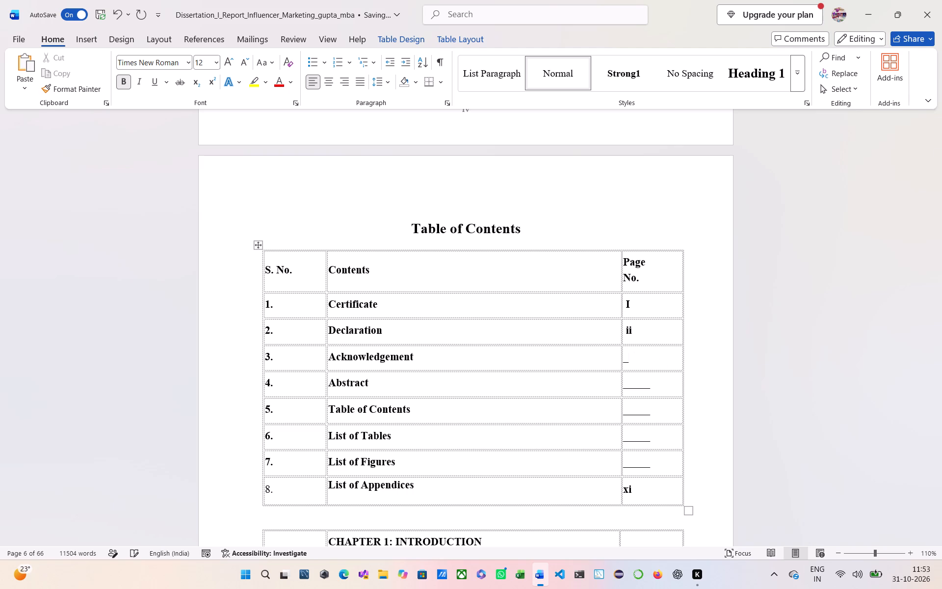
{"action": "key", "text": "BackSpace"}
{"action": "key", "text": "space"}
{"action": "type", "text": "iii"}
Correct the Certificate row's page number to lowercase i.
{"action": "left_click", "coordinate": [634, 305]}
{"action": "key", "text": "BackSpace"}
{"action": "key", "text": "i"}
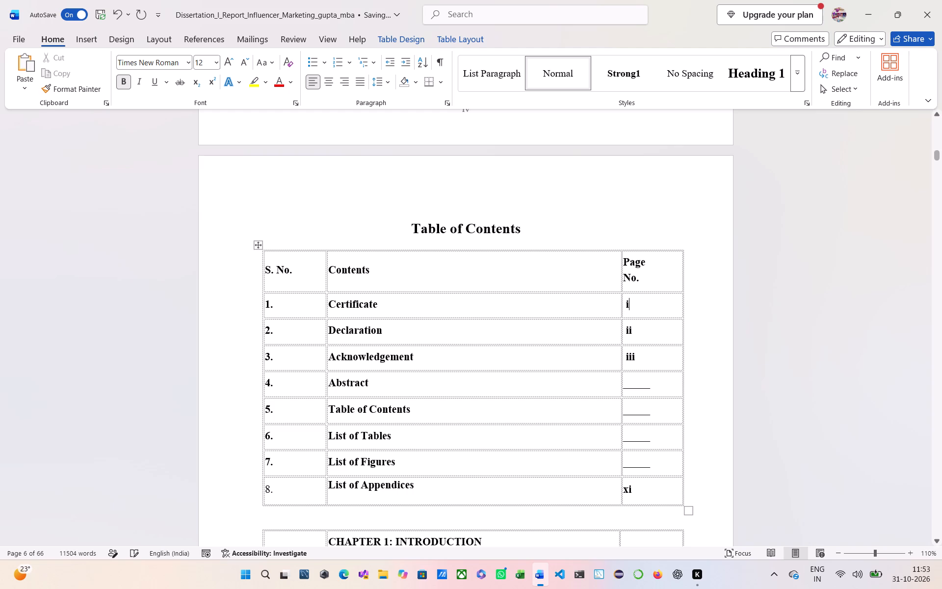
Replace the blank page number in the Abstract row with lowercase iv, preceded by one space.
{"action": "left_click", "coordinate": [652, 388]}
{"action": "key", "text": "BackSpace"}
{"action": "key", "text": "BackSpace"}
{"action": "key", "text": "BackSpace"}
{"action": "key", "text": "BackSpace"}
{"action": "key", "text": "BackSpace"}
{"action": "key", "text": "space"}
{"action": "type", "text": "i"}
{"action": "key", "text": "v"}
{"action": "key", "text": "space"}
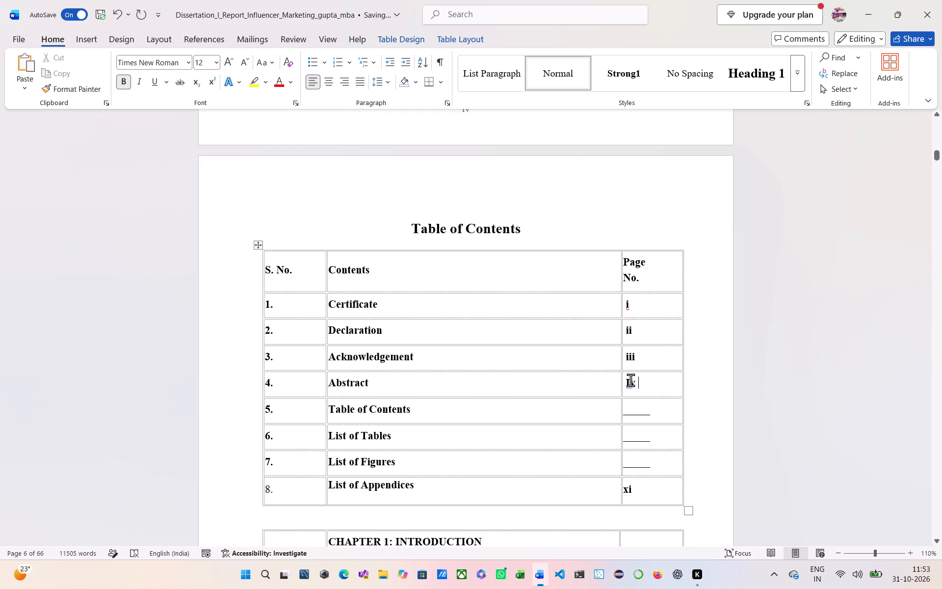
{"action": "key", "text": "BackSpace"}
{"action": "key", "text": "Left"}
{"action": "key", "text": "BackSpace"}
{"action": "key", "text": "i"}
Replace the blank page number in the Table of Contents row with the range v-vi, preceded by one space.
{"action": "left_click_drag", "start_coordinate": [648, 423], "coordinate": [655, 413]}
{"action": "key", "text": "BackSpace"}
{"action": "key", "text": "BackSpace"}
{"action": "key", "text": "BackSpace"}
{"action": "key", "text": "BackSpace"}
{"action": "key", "text": "BackSpace"}
{"action": "key", "text": "space"}
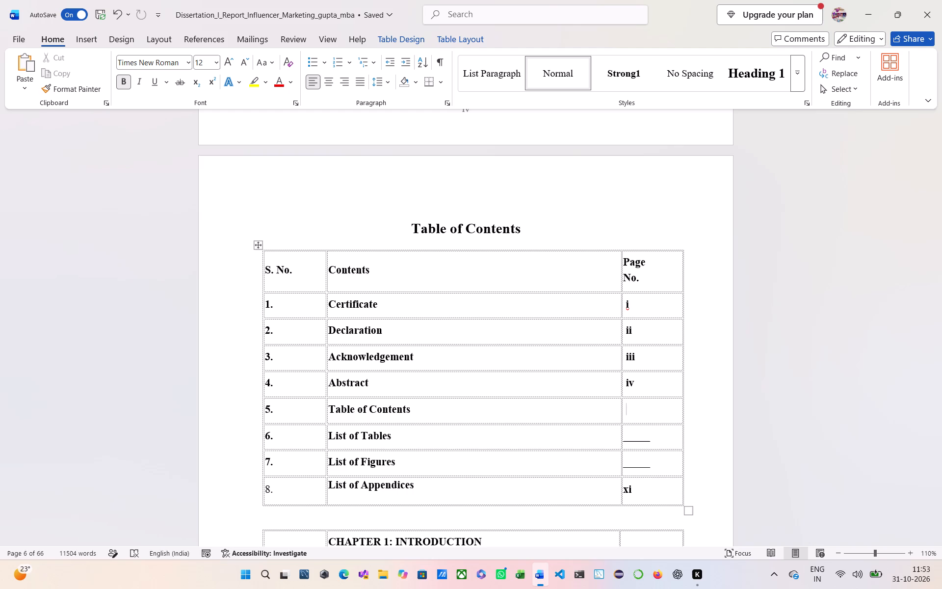
{"action": "type", "text": "v-"}
{"action": "type", "text": "vi"}
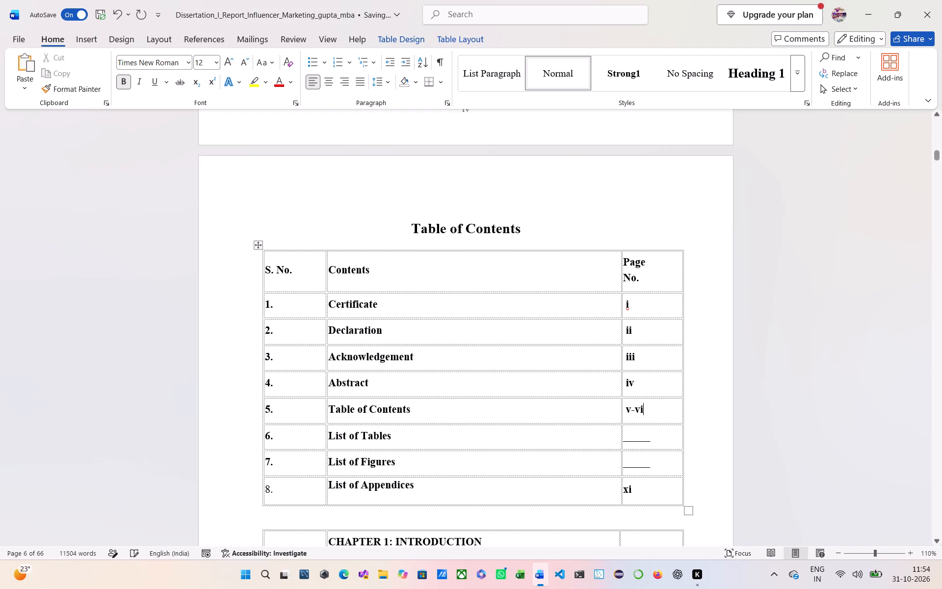
Replace the blank page number in the List of Tables row with lowercase vii, preceded by one space.
{"action": "left_click", "coordinate": [656, 440]}
{"action": "key", "text": "BackSpace"}
{"action": "key", "text": "BackSpace"}
{"action": "key", "text": "BackSpace"}
{"action": "key", "text": "BackSpace"}
{"action": "key", "text": "BackSpace"}
{"action": "key", "text": "space"}
{"action": "type", "text": "vii"}
{"action": "key", "text": "space"}
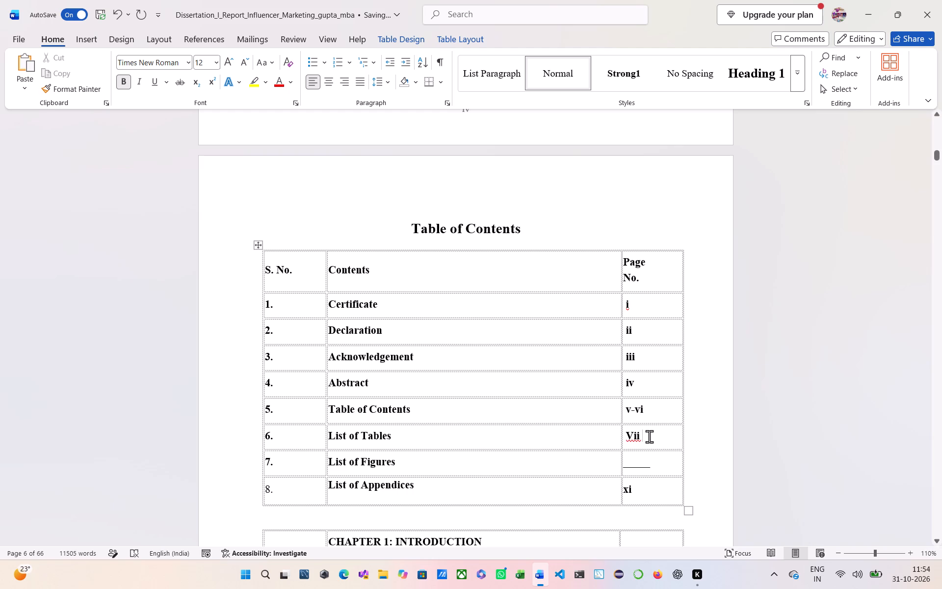
{"action": "key", "text": "ctrl+z"}
Replace the blank page number in the List of Figures row with lowercase viii, preceded by one space.
{"action": "left_click", "coordinate": [650, 460]}
{"action": "key", "text": "BackSpace"}
{"action": "key", "text": "BackSpace"}
{"action": "key", "text": "BackSpace"}
{"action": "key", "text": "BackSpace"}
{"action": "key", "text": "BackSpace"}
{"action": "key", "text": "space"}
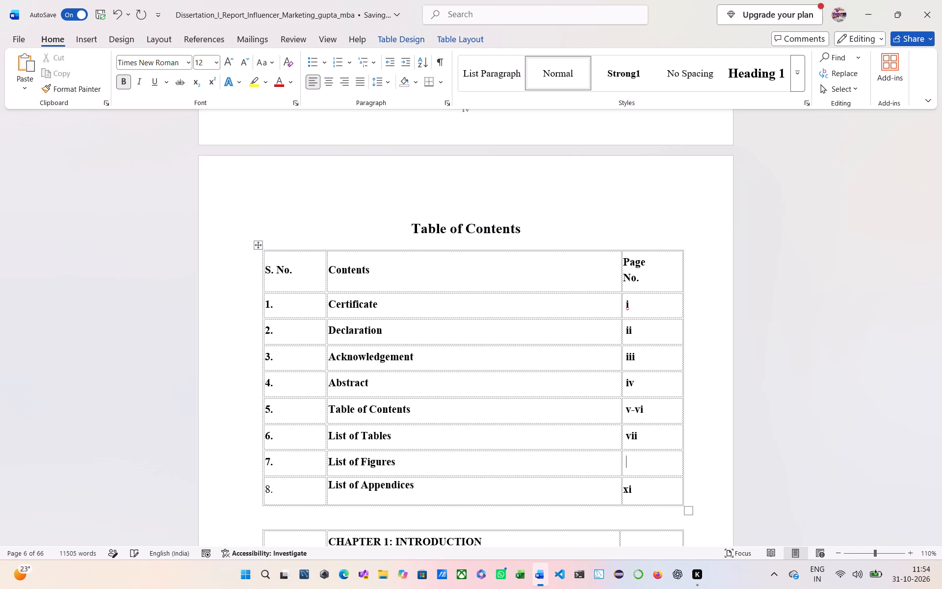
{"action": "type", "text": "vii"}
{"action": "key", "text": "space"}
{"action": "key", "text": "BackSpace"}
{"action": "key", "text": "BackSpace"}
{"action": "key", "text": "BackSpace"}
{"action": "key", "text": "BackSpace"}
{"action": "type", "text": "viii"}
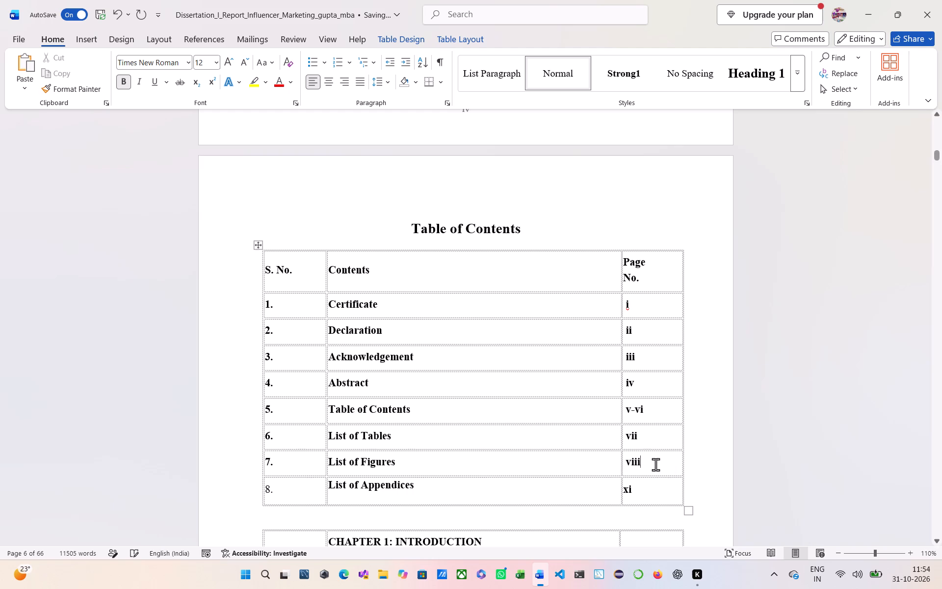
Replace the blank page number in the 1.1 Background of the Study row with 1, preceded by one space.
{"action": "scroll", "coordinate": [655, 464], "scroll_direction": "down", "scroll_amount": 1}
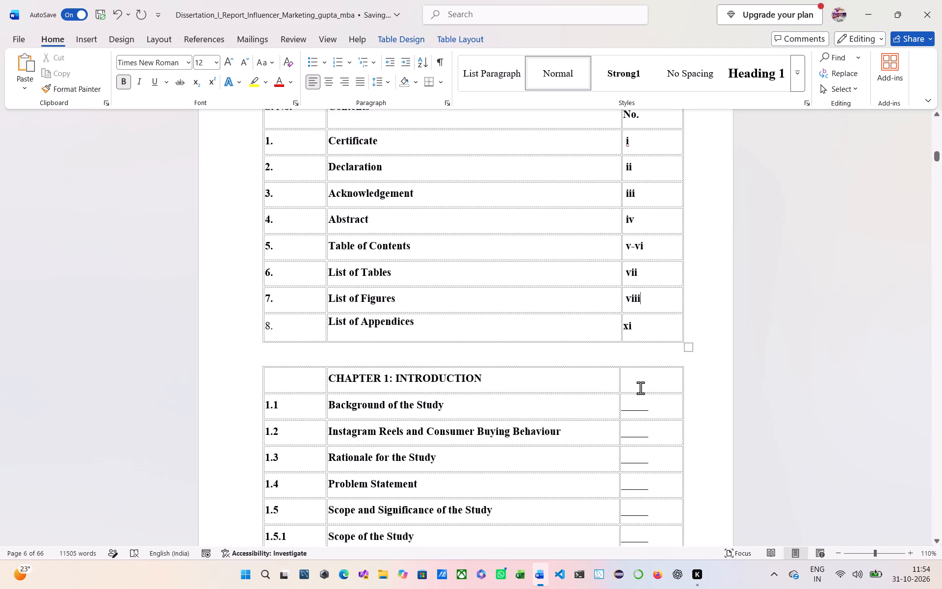
{"action": "left_click", "coordinate": [640, 387]}
{"action": "left_click", "coordinate": [655, 411]}
{"action": "key", "text": "BackSpace"}
{"action": "key", "text": "BackSpace"}
{"action": "key", "text": "BackSpace"}
{"action": "key", "text": "BackSpace"}
{"action": "key", "text": "BackSpace"}
{"action": "key", "text": "space"}
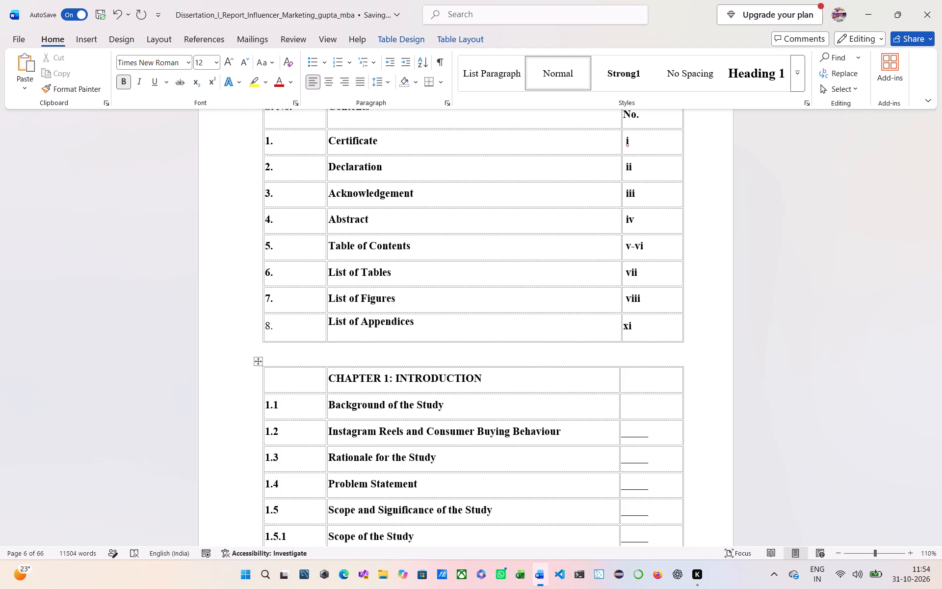
{"action": "key", "text": "1"}
Replace the blank page number in the 1.2 Instagram Reels and Consumer Buying Behaviour row with 2, preceded by one space.
{"action": "key", "text": "Down"}
{"action": "key", "text": "Right"}
{"action": "key", "text": "Right"}
{"action": "key", "text": "Right"}
{"action": "key", "text": "BackSpace"}
{"action": "key", "text": "BackSpace"}
{"action": "key", "text": "BackSpace"}
{"action": "key", "text": "BackSpace"}
{"action": "key", "text": "BackSpace"}
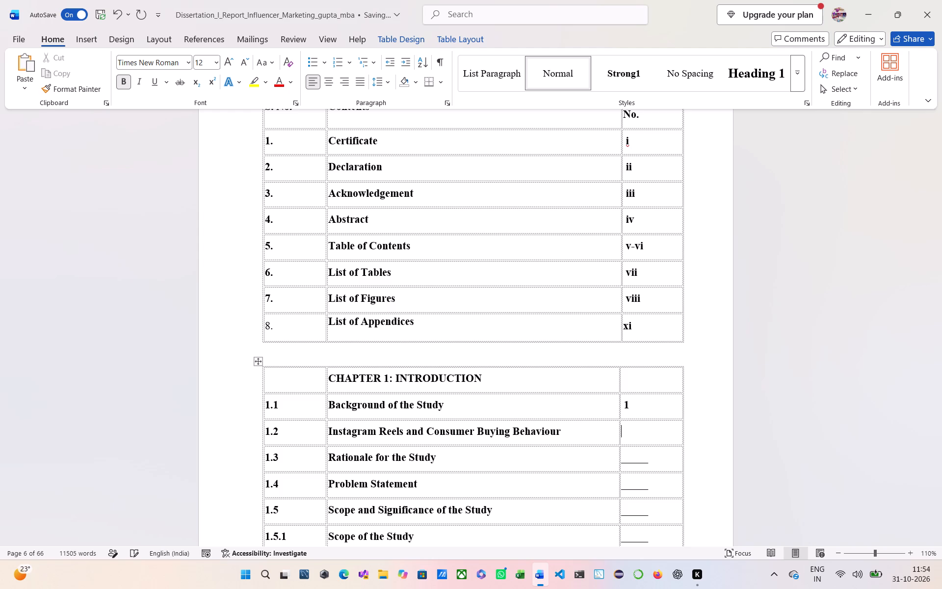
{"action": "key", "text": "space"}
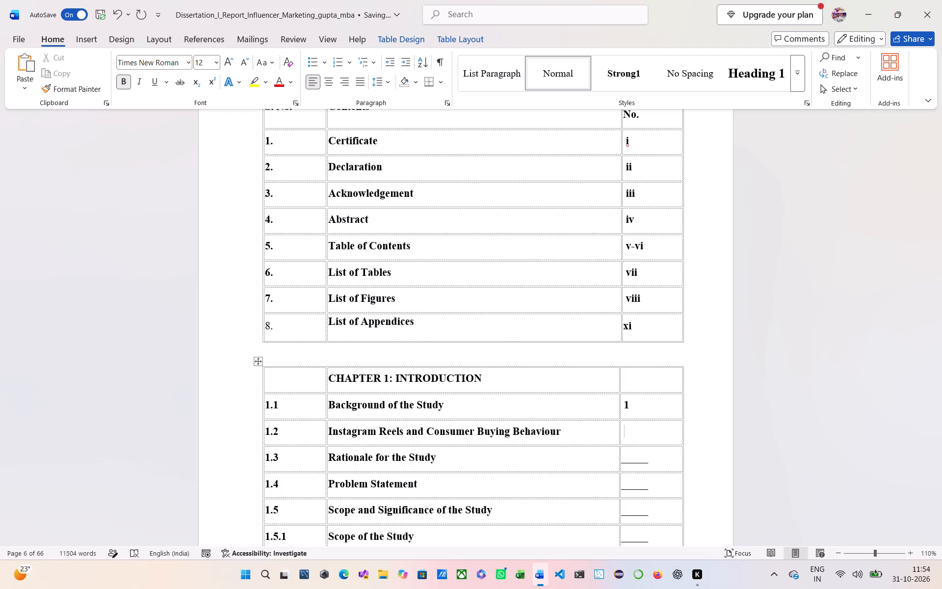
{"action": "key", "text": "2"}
Replace the blank page number in the 1.3 Rationale for the Study row with 2, preceded by one space.
{"action": "key", "text": "Down"}
{"action": "key", "text": "Right"}
{"action": "key", "text": "Right"}
{"action": "key", "text": "Right"}
{"action": "key", "text": "BackSpace"}
{"action": "key", "text": "BackSpace"}
{"action": "key", "text": "BackSpace"}
{"action": "key", "text": "BackSpace"}
{"action": "key", "text": "BackSpace"}
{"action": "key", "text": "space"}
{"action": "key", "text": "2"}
Replace the blank page number in the 1.4 Problem Statement row with 2, preceded by one space.
{"action": "key", "text": "Down"}
{"action": "key", "text": "Right"}
{"action": "key", "text": "Right"}
{"action": "key", "text": "Right"}
{"action": "key", "text": "BackSpace"}
{"action": "key", "text": "BackSpace"}
{"action": "key", "text": "BackSpace"}
{"action": "key", "text": "BackSpace"}
{"action": "key", "text": "BackSpace"}
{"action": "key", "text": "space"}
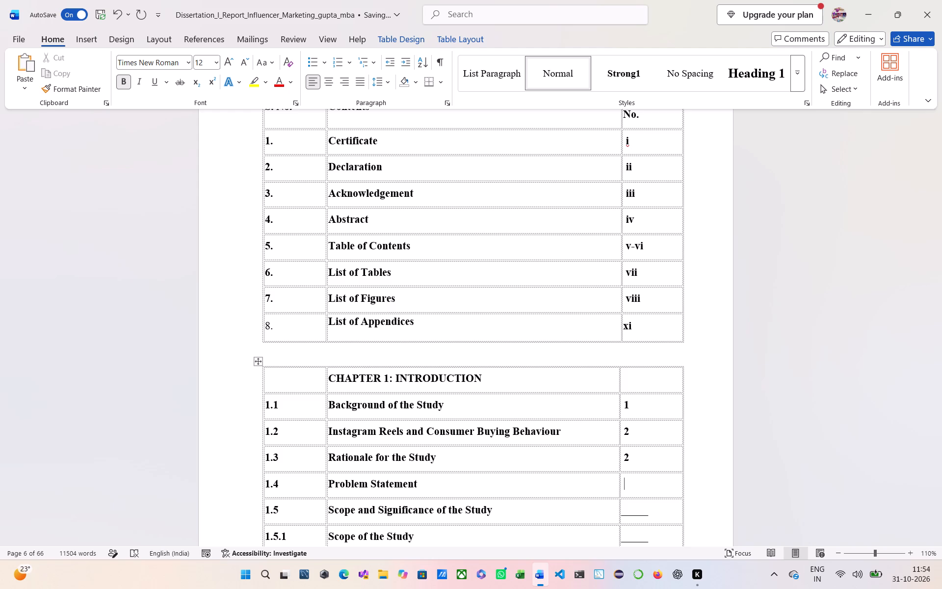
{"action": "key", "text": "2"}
Replace the blank page number in the 1.5 Scope and Significance of the Study row with 3, preceded by two spaces.
{"action": "key", "text": "Down"}
{"action": "key", "text": "Right"}
{"action": "key", "text": "Right"}
{"action": "key", "text": "Right"}
{"action": "key", "text": "BackSpace"}
{"action": "key", "text": "BackSpace"}
{"action": "key", "text": "BackSpace"}
{"action": "key", "text": "BackSpace"}
{"action": "key", "text": "BackSpace"}
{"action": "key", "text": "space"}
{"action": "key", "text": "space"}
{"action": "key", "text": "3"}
Replace the blank page number in the 1.5.1 Scope of the Study row with 3, preceded by three spaces.
{"action": "key", "text": "Down"}
{"action": "key", "text": "Right"}
{"action": "key", "text": "Right"}
{"action": "key", "text": "Right"}
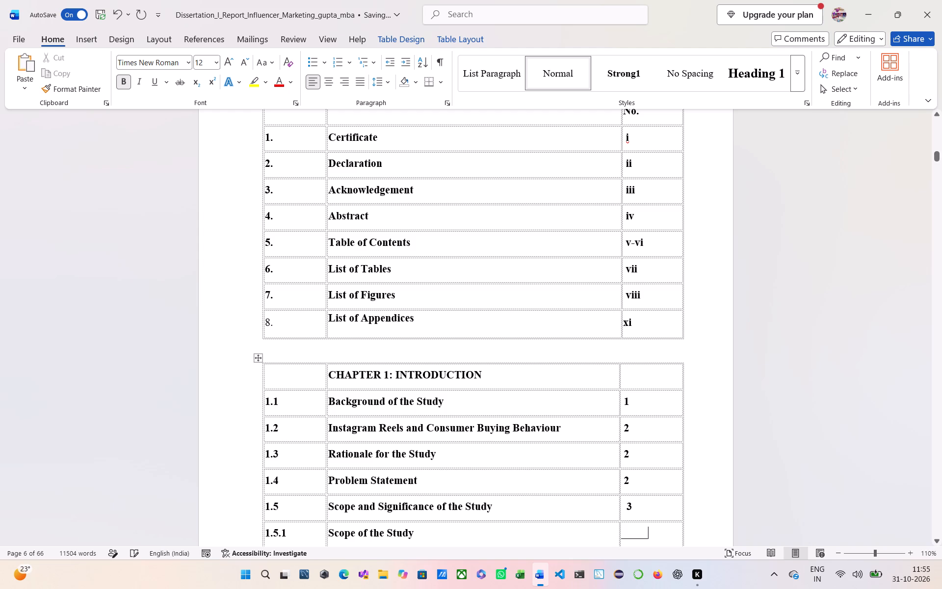
{"action": "key", "text": "BackSpace"}
{"action": "key", "text": "BackSpace"}
{"action": "key", "text": "BackSpace"}
{"action": "key", "text": "BackSpace"}
{"action": "key", "text": "BackSpace"}
{"action": "key", "text": "space"}
{"action": "type", "text": "3"}
{"action": "key", "text": "space"}
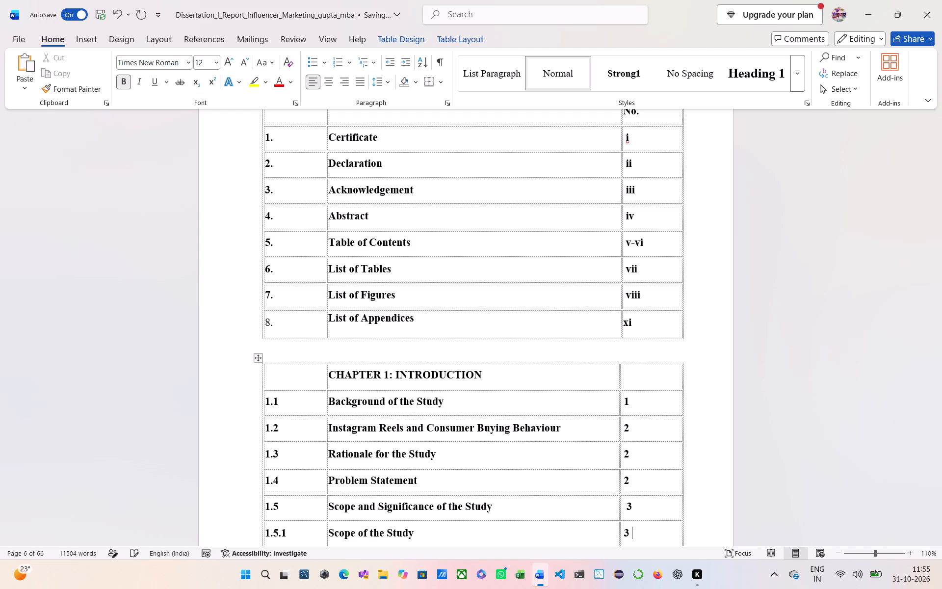
{"action": "key", "text": "BackSpace"}
{"action": "key", "text": "BackSpace"}
{"action": "key", "text": "space"}
{"action": "key", "text": "space"}
{"action": "type", "text": "3"}
Remove the extra leading spaces before the page numbers in rows 1.5 and 1.5.1, leaving one space in each.
{"action": "key", "text": "Left"}
{"action": "key", "text": "BackSpace"}
{"action": "key", "text": "Up"}
{"action": "key", "text": "BackSpace"}
{"action": "key", "text": "Down"}
{"action": "key", "text": "BackSpace"}
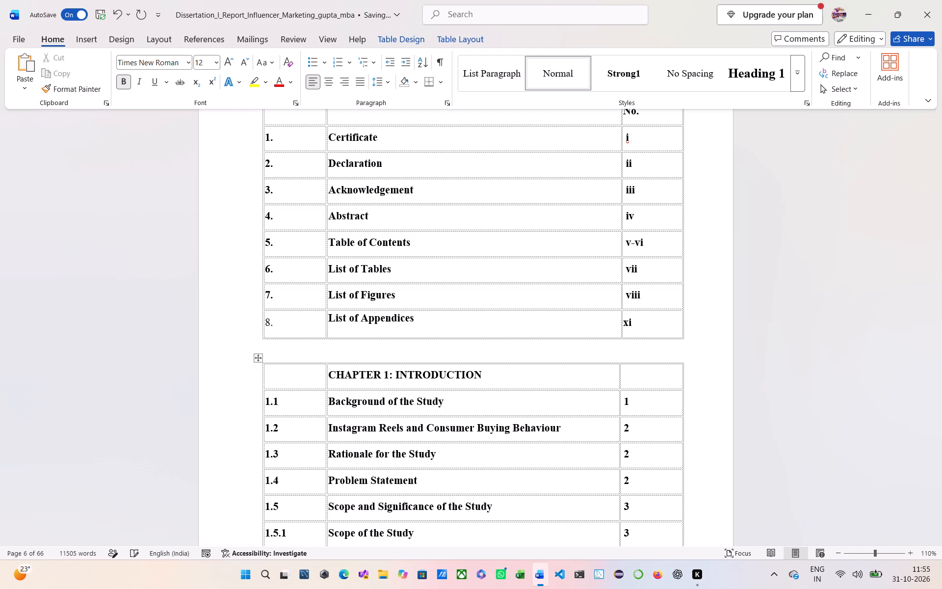
Replace the blank page number in the 1.5.2 Academic Significance row with 3, preceded by one space.
{"action": "key", "text": "Right"}
{"action": "key", "text": "Right"}
{"action": "key", "text": "Down"}
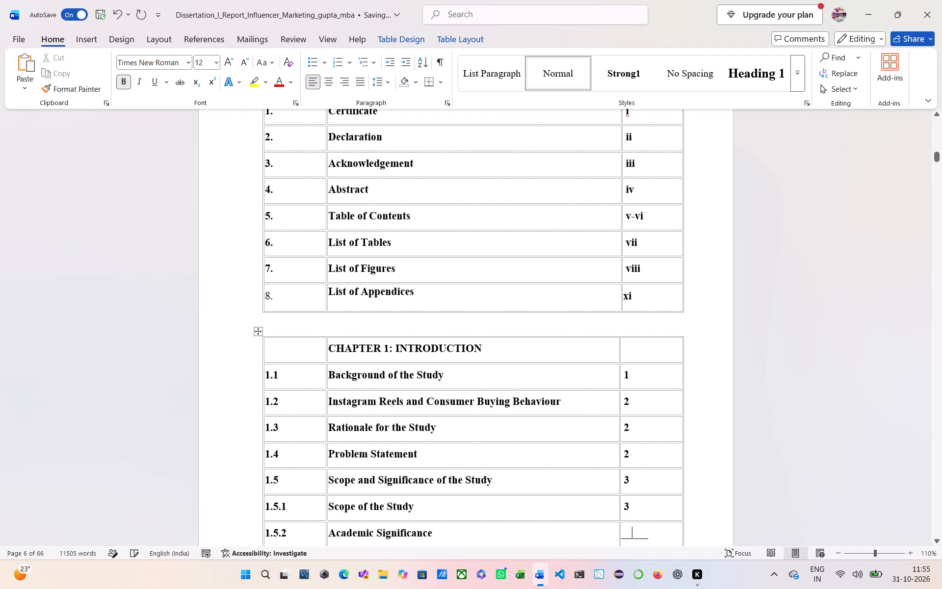
{"action": "key", "text": "Right"}
{"action": "key", "text": "Right"}
{"action": "key", "text": "BackSpace"}
{"action": "key", "text": "BackSpace"}
{"action": "key", "text": "BackSpace"}
{"action": "key", "text": "BackSpace"}
{"action": "key", "text": "Right"}
{"action": "key", "text": "BackSpace"}
{"action": "key", "text": "BackSpace"}
{"action": "key", "text": "space"}
{"action": "key", "text": "3"}
Replace the blank page number in the 1.5.3 Managerial Significance row with 3, preceded by one space.
{"action": "key", "text": "Down"}
{"action": "key", "text": "Right"}
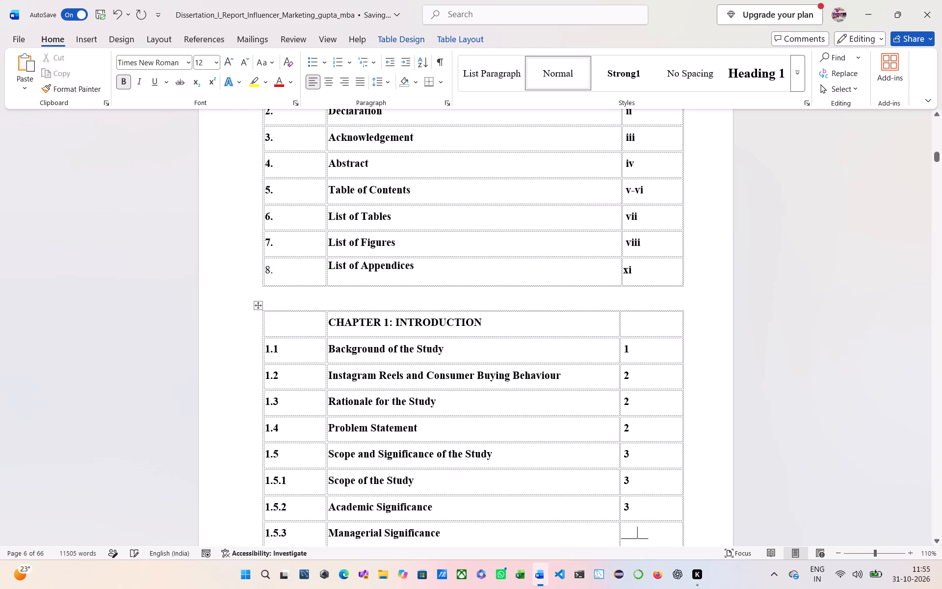
{"action": "key", "text": "Right"}
{"action": "key", "text": "Right"}
{"action": "scroll", "coordinate": [655, 411], "scroll_direction": "down", "scroll_amount": 1}
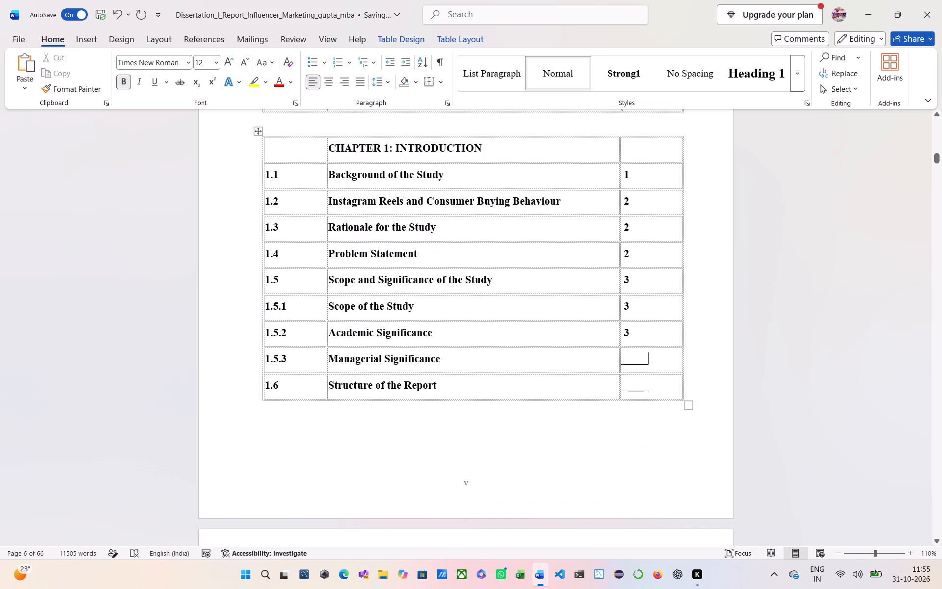
{"action": "key", "text": "BackSpace"}
{"action": "key", "text": "BackSpace"}
{"action": "key", "text": "BackSpace"}
{"action": "key", "text": "BackSpace"}
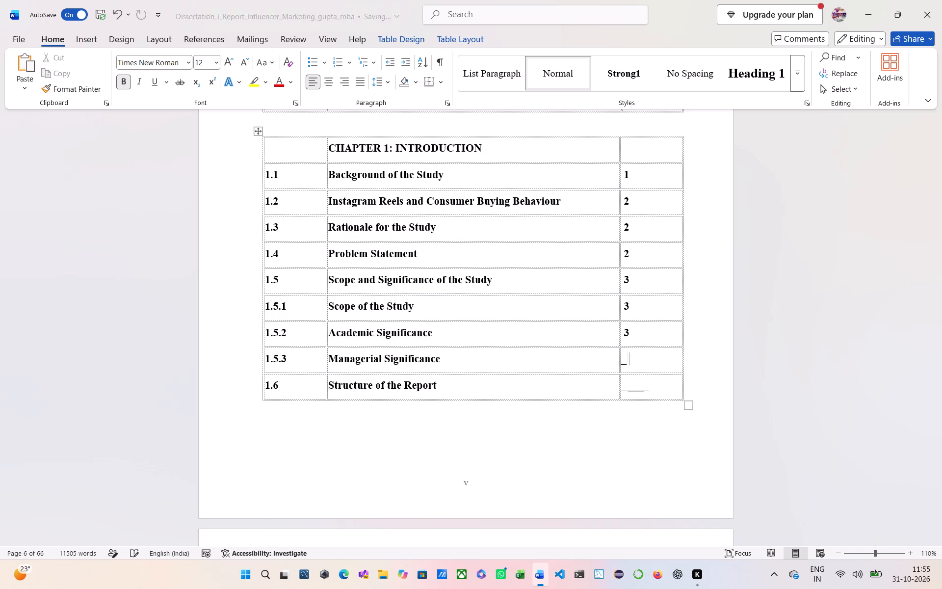
{"action": "key", "text": "BackSpace"}
{"action": "key", "text": "space"}
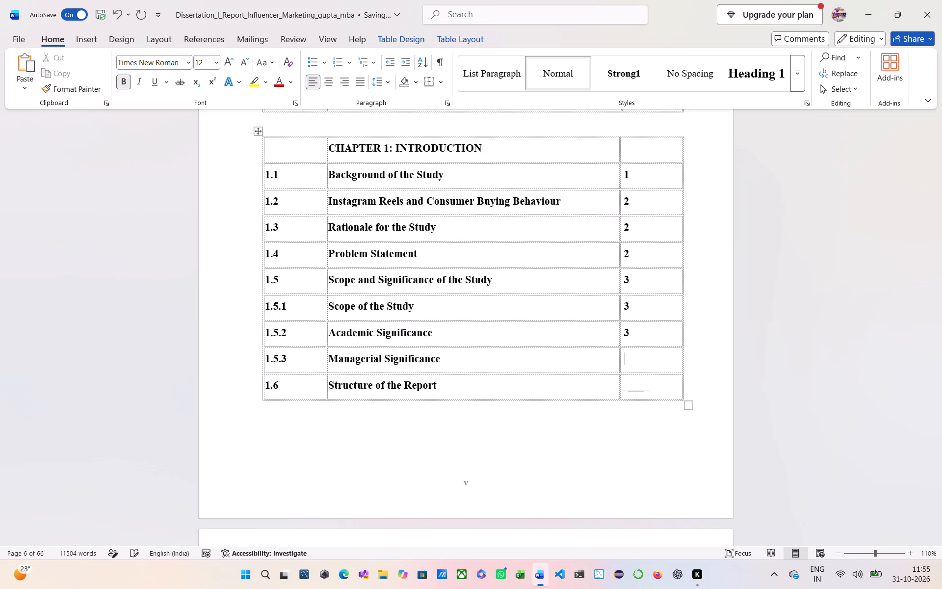
{"action": "key", "text": "3"}
Replace the blank page number in the 1.6 Structure of the Report row with 3, preceded by one space.
{"action": "key", "text": "Down"}
{"action": "key", "text": "Right"}
{"action": "key", "text": "Right"}
{"action": "key", "text": "Right"}
{"action": "key", "text": "BackSpace"}
{"action": "key", "text": "BackSpace"}
{"action": "key", "text": "BackSpace"}
{"action": "key", "text": "BackSpace"}
{"action": "key", "text": "BackSpace"}
{"action": "key", "text": "space"}
{"action": "type", "text": "3"}
Replace the blank page number in the Chapter 2 row 2.1 Introduction with 4, preceded by one space.
{"action": "scroll", "coordinate": [655, 411], "scroll_direction": "down", "scroll_amount": 1}
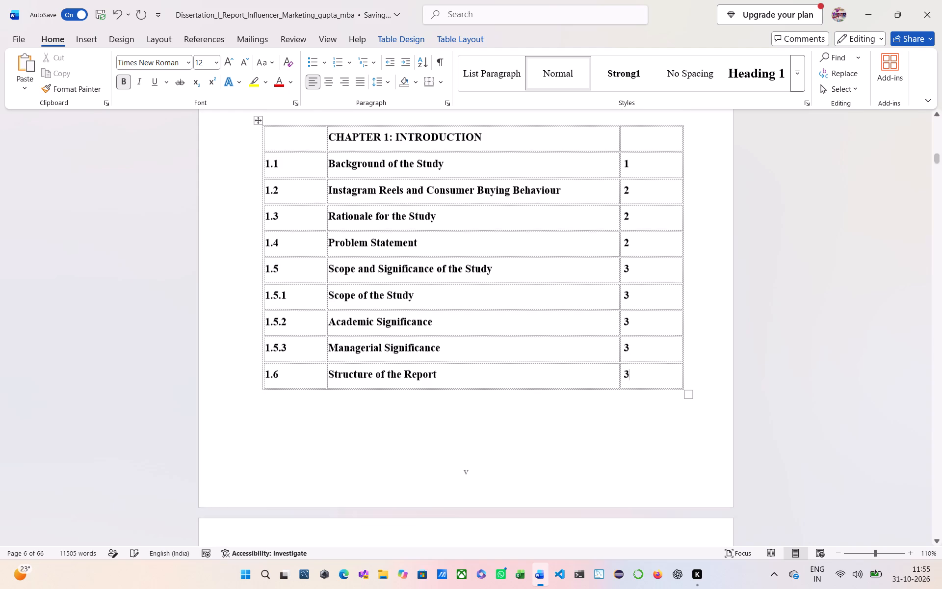
{"action": "scroll", "coordinate": [655, 411], "scroll_direction": "down", "scroll_amount": 1}
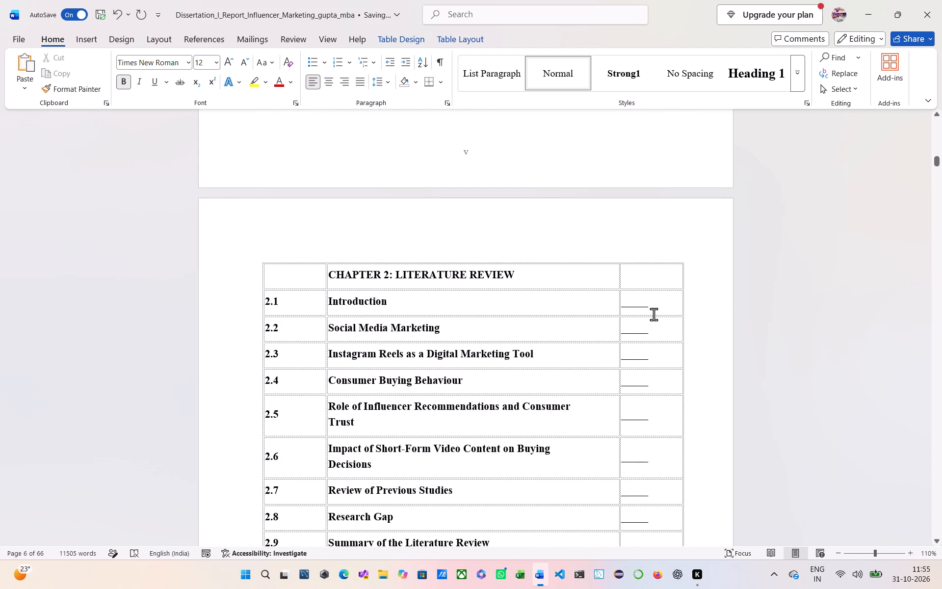
{"action": "left_click", "coordinate": [654, 314]}
{"action": "left_click", "coordinate": [654, 311]}
{"action": "key", "text": "BackSpace"}
{"action": "key", "text": "BackSpace"}
{"action": "key", "text": "BackSpace"}
{"action": "key", "text": "BackSpace"}
{"action": "key", "text": "BackSpace"}
{"action": "key", "text": "space"}
{"action": "key", "text": "4"}
Replace the blank page number in the 2.2 Social Media Marketing row with 4, preceded by one space.
{"action": "key", "text": "Down"}
{"action": "key", "text": "Right"}
{"action": "key", "text": "Right"}
{"action": "key", "text": "Right"}
{"action": "key", "text": "BackSpace"}
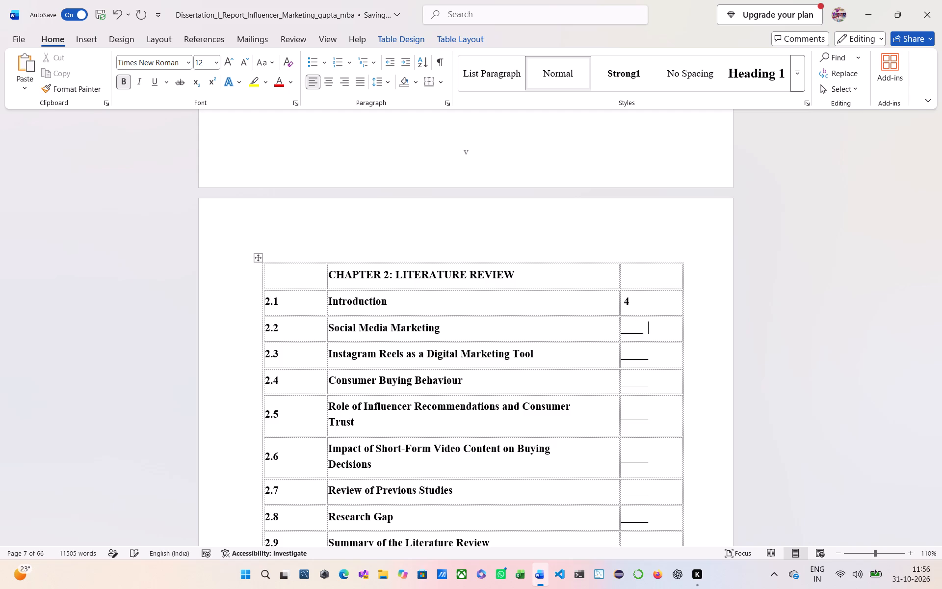
{"action": "key", "text": "BackSpace"}
{"action": "key", "text": "BackSpace"}
{"action": "key", "text": "BackSpace"}
{"action": "key", "text": "BackSpace"}
{"action": "key", "text": "space"}
{"action": "type", "text": "4"}
Replace the underscore placeholder in the 2.3 Instagram Reels as a Digital Marketing Tool row with two spaces.
{"action": "key", "text": "Right"}
{"action": "key", "text": "Down"}
{"action": "key", "text": "BackSpace"}
{"action": "key", "text": "BackSpace"}
{"action": "key", "text": "BackSpace"}
{"action": "key", "text": "BackSpace"}
{"action": "key", "text": "BackSpace"}
{"action": "key", "text": "space"}
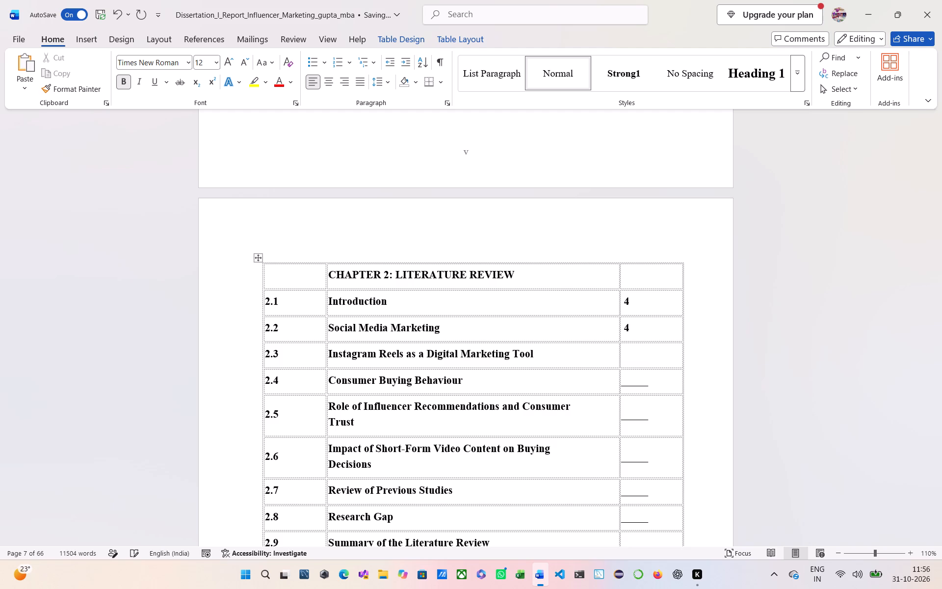
{"action": "key", "text": "space"}
Change the page number in the 2.2 Social Media Marketing row to 5, keeping one space before it.
{"action": "left_click", "coordinate": [637, 328]}
{"action": "key", "text": "BackSpace"}
{"action": "key", "text": "ctrl+5"}
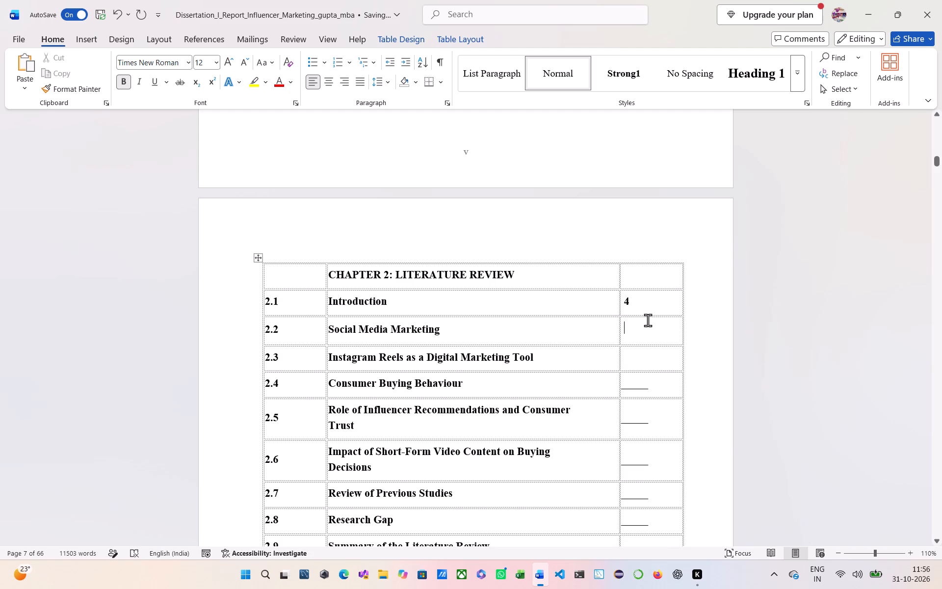
{"action": "key", "text": "BackSpace"}
{"action": "key", "text": "ctrl+5"}
{"action": "key", "text": "ctrl+space"}
{"action": "key", "text": "space"}
{"action": "key", "text": "5"}
Undo the latest edits in the page-number cell of the 2.2 Social Media Marketing row, leaving the cell blank.
{"action": "key", "text": "BackSpace"}
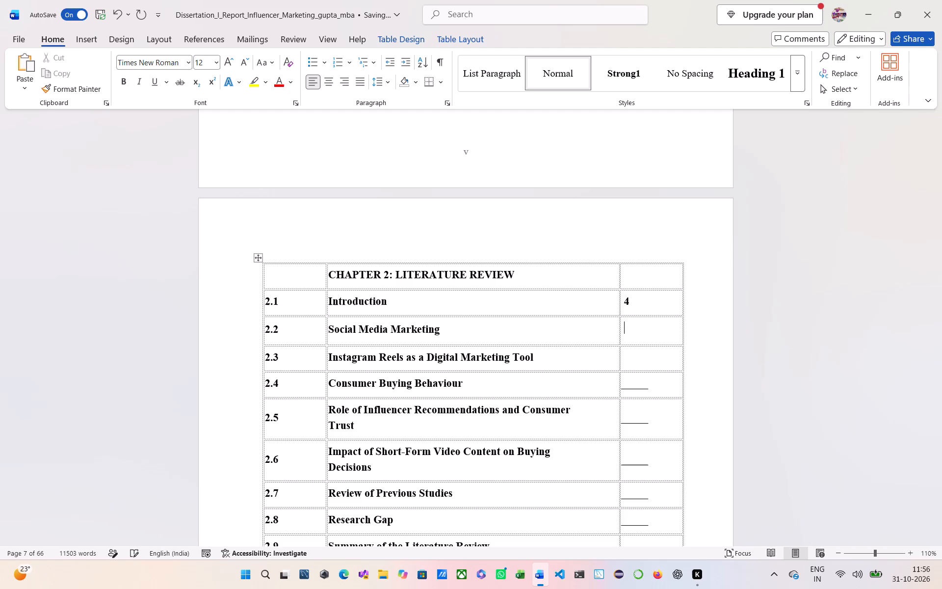
{"action": "key", "text": "ctrl+z"}
{"action": "key", "text": "ctrl+z"}
{"action": "key", "text": "ctrl+z"}
{"action": "key", "text": "ctrl+z"}
{"action": "key", "text": "ctrl+z"}
{"action": "key", "text": "ctrl+z"}
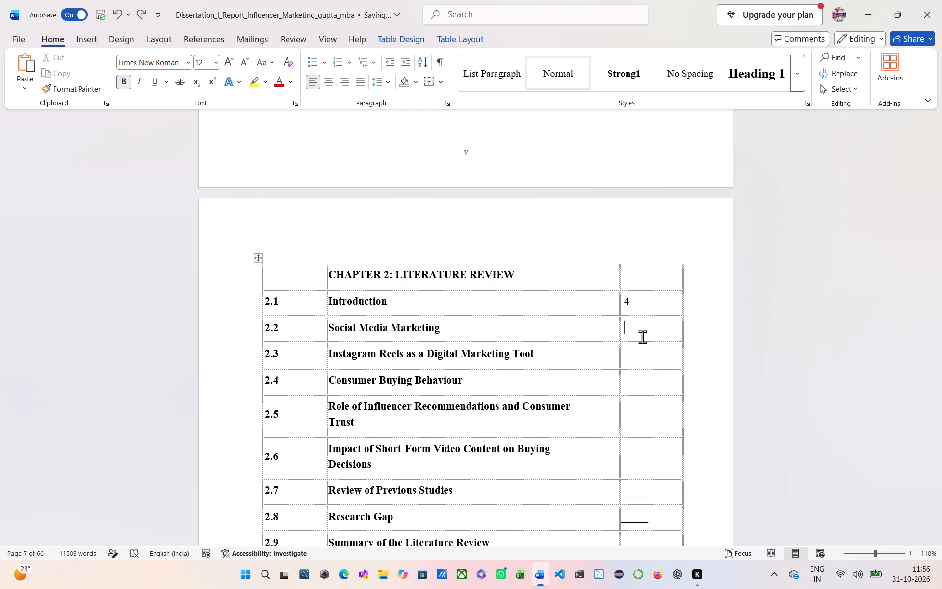
Enter page number 5 in both the 2.2 Social Media Marketing and 2.3 Instagram Reels as a Digital Marketing Tool rows.
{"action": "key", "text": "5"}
{"action": "key", "text": "Down"}
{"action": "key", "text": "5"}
Replace the underscore placeholder in the 2.4 Consumer Buying Behaviour row with 6, preceded by one space.
{"action": "key", "text": "Down"}
{"action": "key", "text": "Right"}
{"action": "key", "text": "Right"}
{"action": "key", "text": "Right"}
{"action": "key", "text": "BackSpace"}
{"action": "key", "text": "BackSpace"}
{"action": "key", "text": "BackSpace"}
{"action": "key", "text": "BackSpace"}
{"action": "key", "text": "BackSpace"}
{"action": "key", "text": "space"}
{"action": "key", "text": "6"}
Replace the underscore placeholder in the 2.5 Role of Influencer Recommendations and Consumer Trust row with 6, preceded by three spaces.
{"action": "key", "text": "Down"}
{"action": "key", "text": "Right"}
{"action": "key", "text": "Right"}
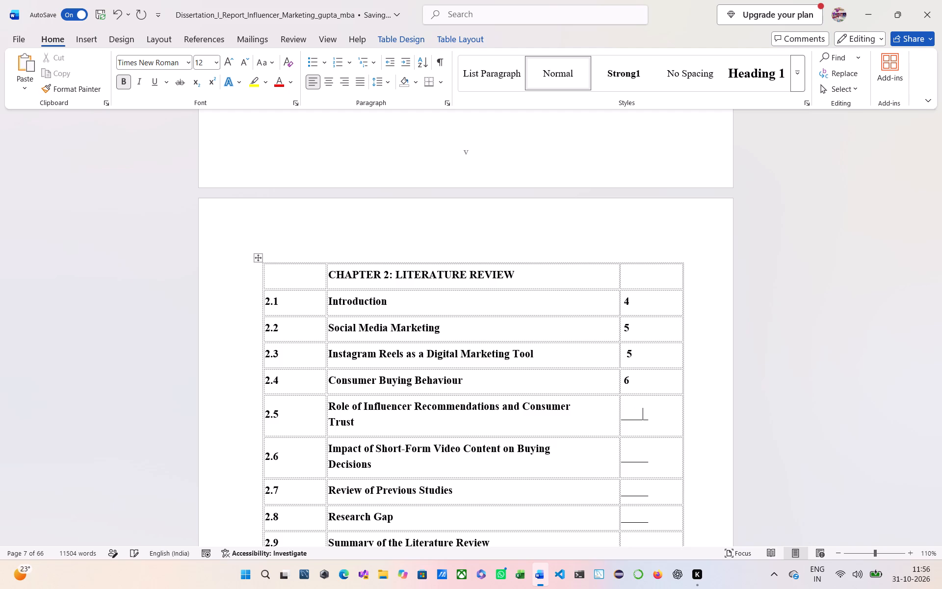
{"action": "key", "text": "Right"}
{"action": "key", "text": "BackSpace"}
{"action": "key", "text": "BackSpace"}
{"action": "key", "text": "BackSpace"}
{"action": "key", "text": "BackSpace"}
{"action": "key", "text": "BackSpace"}
{"action": "key", "text": "BackSpace"}
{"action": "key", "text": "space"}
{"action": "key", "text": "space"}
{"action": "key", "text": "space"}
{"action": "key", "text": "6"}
Replace the underscore placeholder in the 2.6 Impact of Short-Form Video Content on Buying Decisions row with 7, without a leading space.
{"action": "key", "text": "Down"}
{"action": "key", "text": "Right"}
{"action": "key", "text": "Right"}
{"action": "key", "text": "BackSpace"}
{"action": "key", "text": "BackSpace"}
{"action": "key", "text": "BackSpace"}
{"action": "key", "text": "BackSpace"}
{"action": "key", "text": "BackSpace"}
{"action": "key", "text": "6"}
{"action": "key", "text": "BackSpace"}
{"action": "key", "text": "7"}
Replace the underscore placeholder in the 2.7 Review of Previous Studies row with 8, without a leading space.
{"action": "key", "text": "Down"}
{"action": "key", "text": "Right"}
{"action": "key", "text": "Right"}
{"action": "key", "text": "Right"}
{"action": "key", "text": "Right"}
{"action": "key", "text": "BackSpace"}
{"action": "key", "text": "BackSpace"}
{"action": "key", "text": "BackSpace"}
{"action": "key", "text": "BackSpace"}
{"action": "key", "text": "BackSpace"}
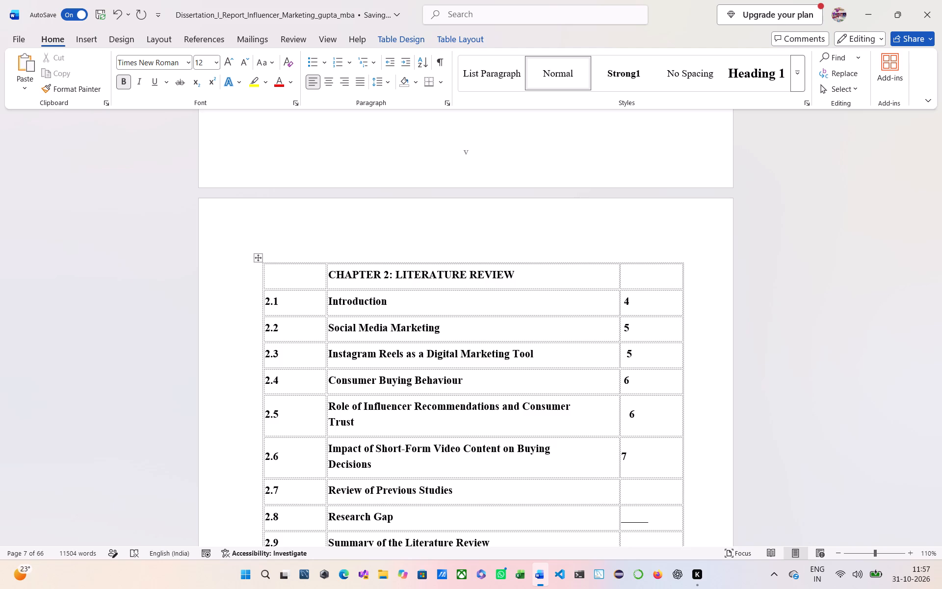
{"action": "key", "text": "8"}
Replace the blank page number in the 2.8 Research Gap row with 8.
{"action": "key", "text": "Up"}
{"action": "key", "text": "Down"}
{"action": "key", "text": "Down"}
{"action": "key", "text": "Right"}
{"action": "key", "text": "Right"}
{"action": "key", "text": "Right"}
{"action": "key", "text": "Right"}
{"action": "key", "text": "BackSpace"}
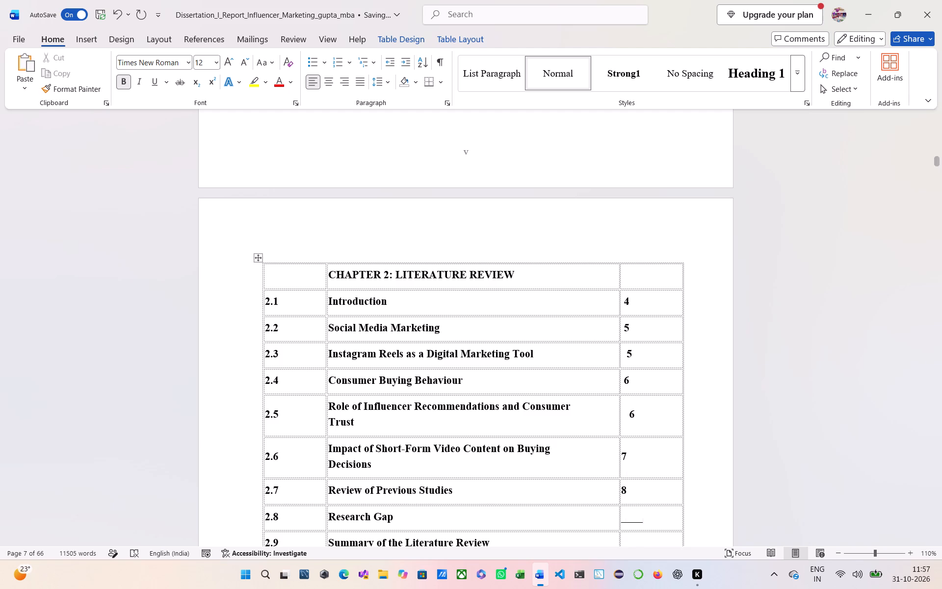
{"action": "key", "text": "BackSpace"}
{"action": "key", "text": "BackSpace"}
{"action": "key", "text": "BackSpace"}
{"action": "key", "text": "BackSpace"}
{"action": "key", "text": "8"}
Replace the blank page number in the 2.9 Summary of the Literature Review row with 9.
{"action": "scroll", "coordinate": [641, 314], "scroll_direction": "down", "scroll_amount": 1}
{"action": "left_click", "coordinate": [654, 358]}
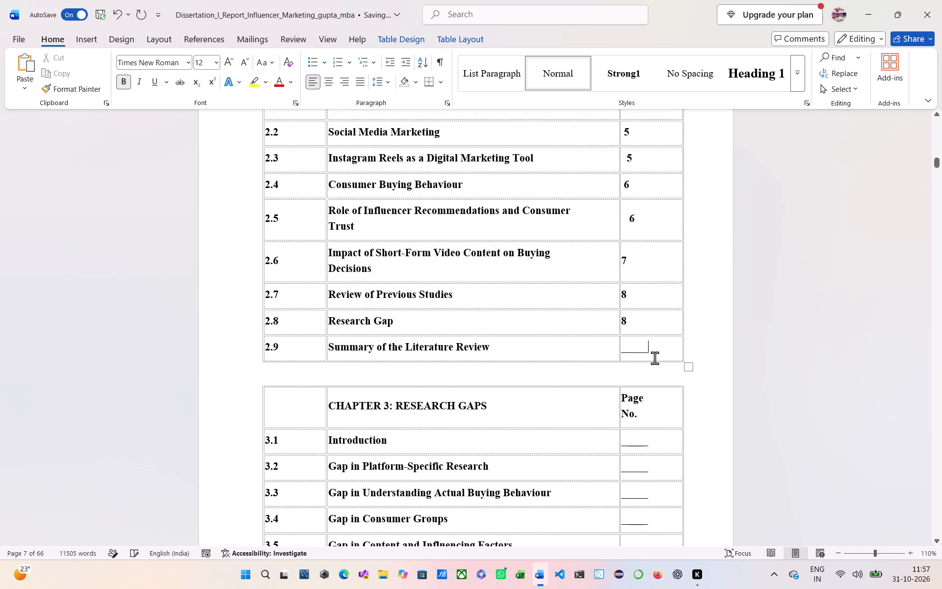
{"action": "key", "text": "BackSpace"}
{"action": "key", "text": "BackSpace"}
{"action": "key", "text": "BackSpace"}
{"action": "key", "text": "BackSpace"}
{"action": "key", "text": "BackSpace"}
{"action": "key", "text": "9"}
Clear the underscore placeholder from the page number cell of the Chapter 3 row 3.1 Introduction.
{"action": "scroll", "coordinate": [654, 358], "scroll_direction": "down", "scroll_amount": 1}
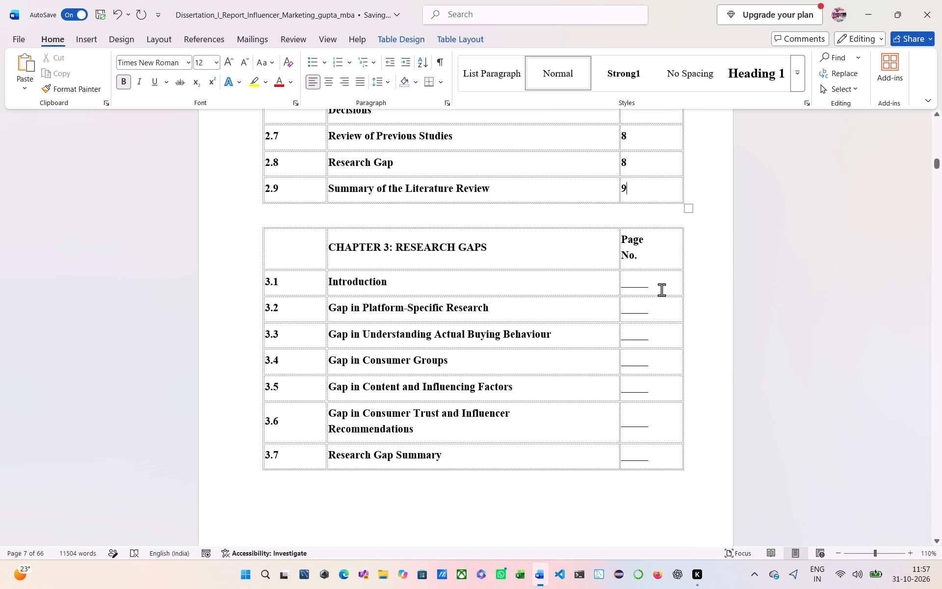
{"action": "left_click", "coordinate": [656, 288]}
{"action": "key", "text": "BackSpace"}
{"action": "key", "text": "BackSpace"}
{"action": "key", "text": "BackSpace"}
{"action": "key", "text": "BackSpace"}
{"action": "key", "text": "BackSpace"}
Delete the "Page No." heading from the Chapter 3: Research Gaps header row.
{"action": "left_click_drag", "start_coordinate": [624, 241], "coordinate": [645, 254]}
{"action": "key", "text": "BackSpace"}
Enter page number 10 in the Chapter 3 row 3.1 Introduction.
{"action": "left_click", "coordinate": [639, 273]}
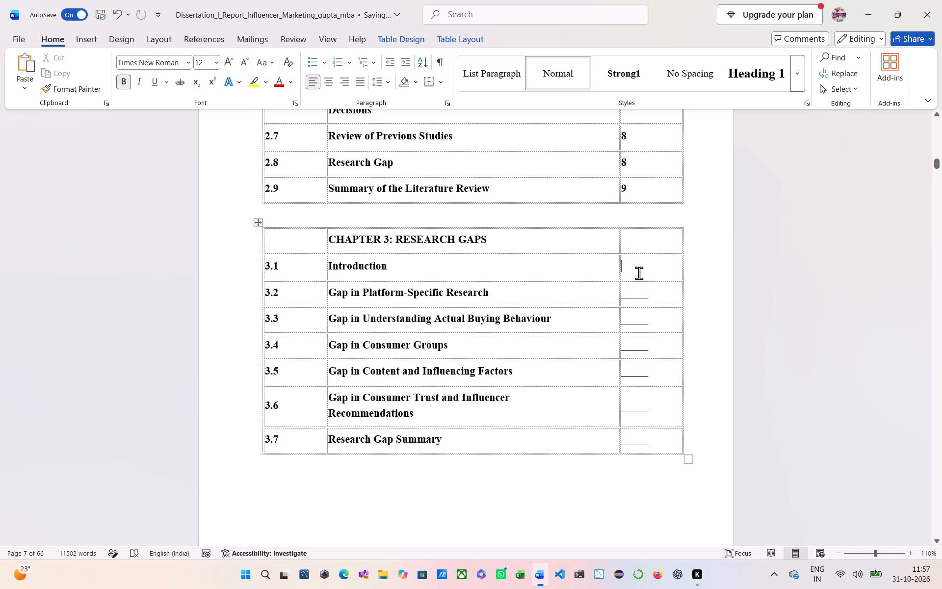
{"action": "type", "text": "10"}
Replace the blank page number in the 3.2 Gap in Platform-Specific Research row with 10.
{"action": "key", "text": "Down"}
{"action": "key", "text": "Right"}
{"action": "key", "text": "Right"}
{"action": "key", "text": "Right"}
{"action": "key", "text": "BackSpace"}
{"action": "key", "text": "BackSpace"}
{"action": "key", "text": "BackSpace"}
{"action": "key", "text": "BackSpace"}
{"action": "key", "text": "BackSpace"}
{"action": "type", "text": "19"}
{"action": "key", "text": "BackSpace"}
{"action": "key", "text": "0"}
Replace the blank page number in the 3.3 Gap in Understanding Actual Buying Behaviour row with 10.
{"action": "key", "text": "Down"}
{"action": "key", "text": "Up"}
{"action": "key", "text": "Right"}
{"action": "key", "text": "Right"}
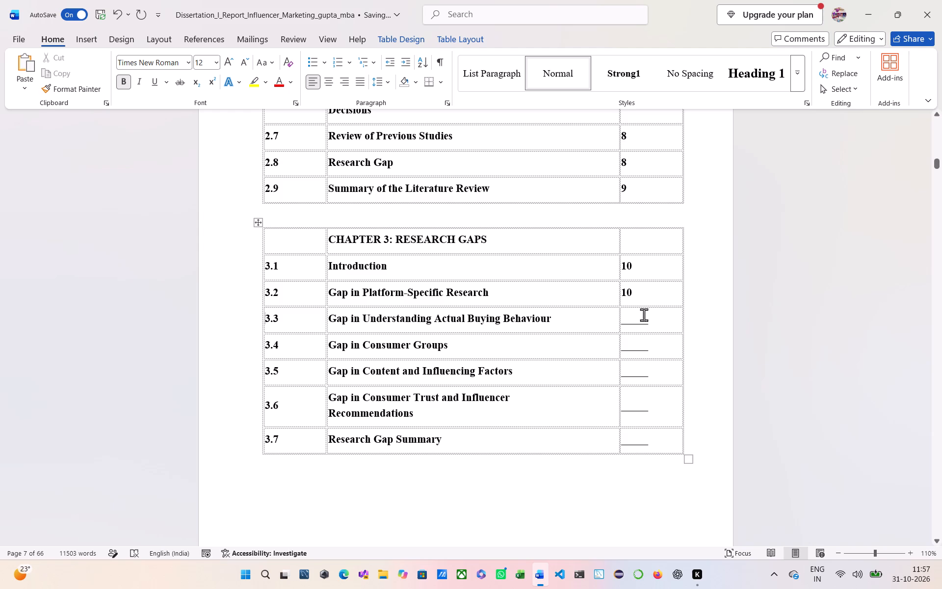
{"action": "left_click", "coordinate": [659, 323]}
{"action": "key", "text": "BackSpace"}
{"action": "key", "text": "BackSpace"}
{"action": "key", "text": "BackSpace"}
{"action": "key", "text": "BackSpace"}
{"action": "key", "text": "BackSpace"}
{"action": "type", "text": "10"}
Clear the underscore placeholder from the page number cell of the 3.4 Gap in Consumer Groups row.
{"action": "key", "text": "Down"}
{"action": "key", "text": "Right"}
{"action": "key", "text": "Right"}
{"action": "key", "text": "Right"}
{"action": "key", "text": "BackSpace"}
{"action": "key", "text": "BackSpace"}
{"action": "key", "text": "BackSpace"}
{"action": "key", "text": "BackSpace"}
{"action": "key", "text": "BackSpace"}
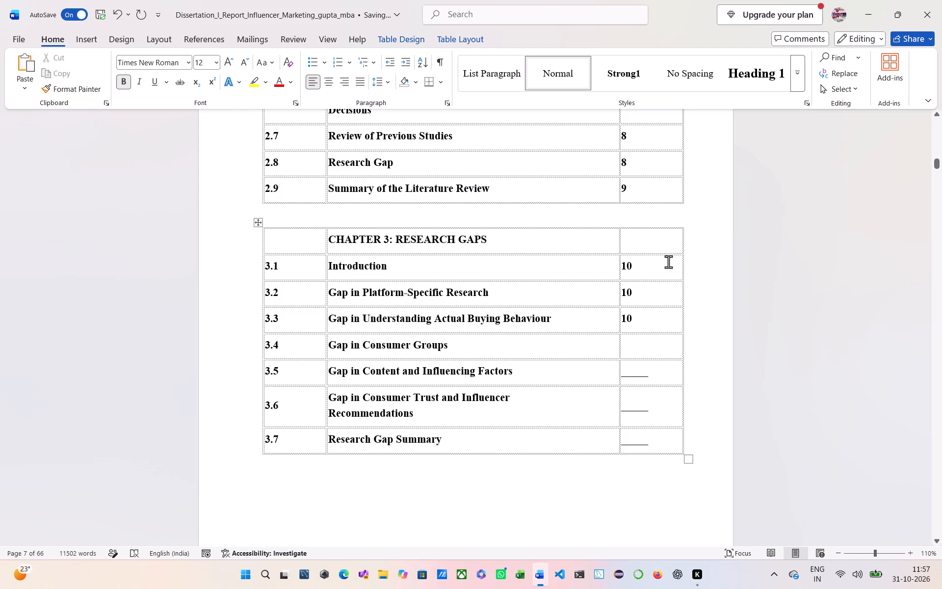
Change the page number in the 3.3 Gap in Understanding Actual Buying Behaviour row to 11.
{"action": "left_click", "coordinate": [654, 316]}
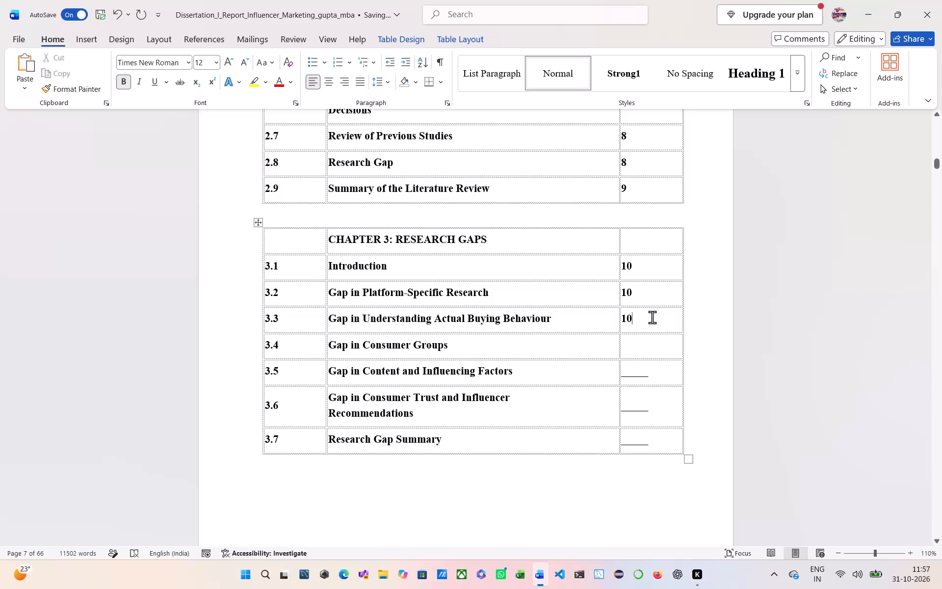
{"action": "key", "text": "BackSpace"}
{"action": "key", "text": "1"}
Enter page number 12 in the 3.4 Gap in Consumer Groups row.
{"action": "key", "text": "Down"}
{"action": "key", "text": "1"}
{"action": "key", "text": "4"}
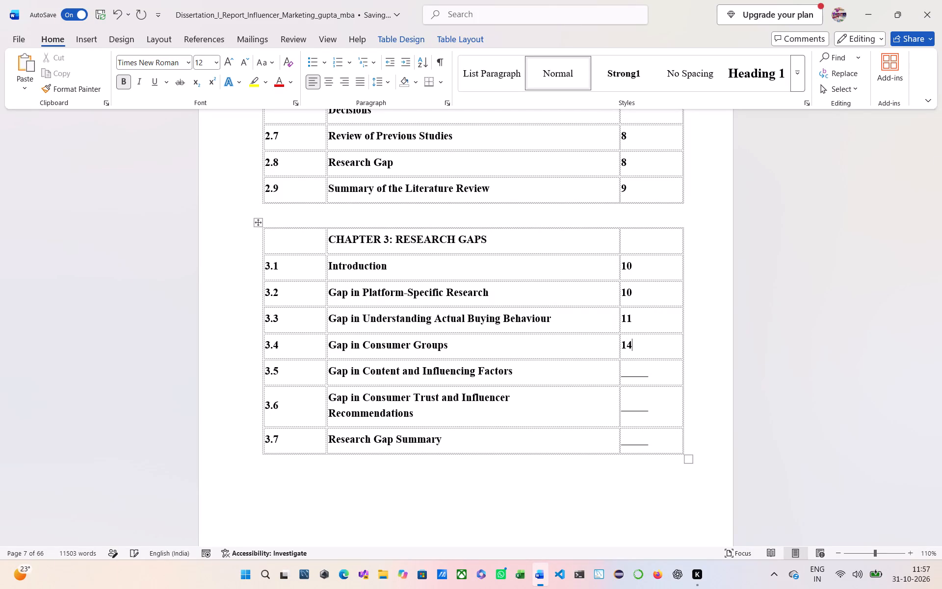
{"action": "key", "text": "BackSpace"}
{"action": "key", "text": "3"}
{"action": "key", "text": "BackSpace"}
{"action": "key", "text": "2"}
Replace the blank page number in the 3.5 Gap in Content and Influencing Factors row with 12.
{"action": "key", "text": "Left"}
{"action": "key", "text": "Down"}
{"action": "key", "text": "Right"}
{"action": "key", "text": "Right"}
{"action": "key", "text": "Right"}
{"action": "key", "text": "Right"}
{"action": "key", "text": "Right"}
{"action": "key", "text": "Left"}
{"action": "key", "text": "BackSpace"}
{"action": "key", "text": "BackSpace"}
{"action": "key", "text": "BackSpace"}
{"action": "key", "text": "BackSpace"}
{"action": "key", "text": "BackSpace"}
{"action": "type", "text": "12"}
Replace the blank page number in the 3.6 Gap in Consumer Trust and Influencer Recommendations row with 13.
{"action": "key", "text": "Down"}
{"action": "key", "text": "Right"}
{"action": "key", "text": "Right"}
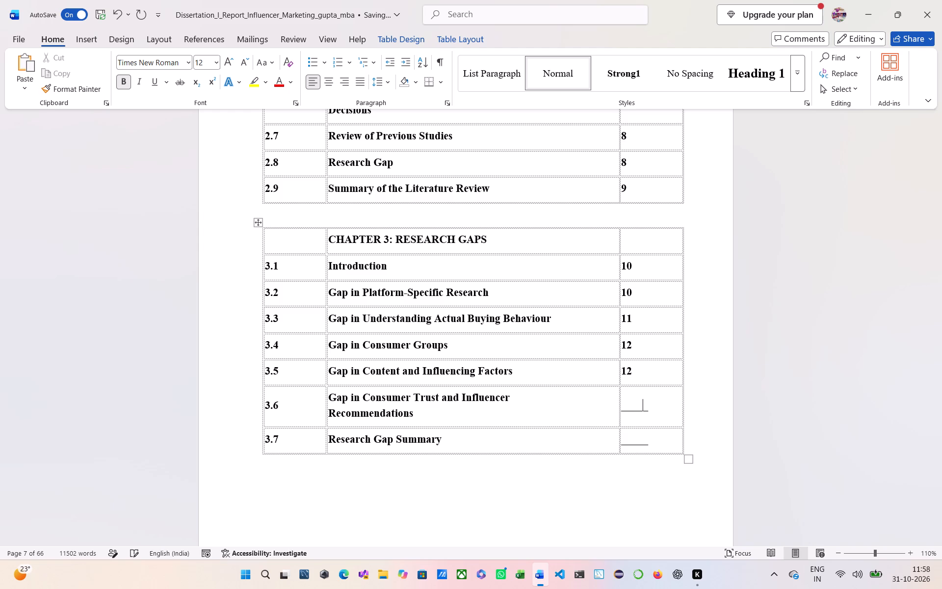
{"action": "key", "text": "Right"}
{"action": "key", "text": "Right"}
{"action": "key", "text": "Left"}
{"action": "key", "text": "BackSpace"}
{"action": "key", "text": "BackSpace"}
{"action": "key", "text": "BackSpace"}
{"action": "key", "text": "BackSpace"}
{"action": "key", "text": "BackSpace"}
{"action": "type", "text": "13"}
Replace the blank page number in the 3.7 Research Gap Summary row with 13.
{"action": "key", "text": "Down"}
{"action": "key", "text": "Right"}
{"action": "key", "text": "Right"}
{"action": "key", "text": "Right"}
{"action": "key", "text": "BackSpace"}
{"action": "key", "text": "BackSpace"}
{"action": "key", "text": "BackSpace"}
{"action": "key", "text": "BackSpace"}
{"action": "key", "text": "BackSpace"}
{"action": "type", "text": "13"}
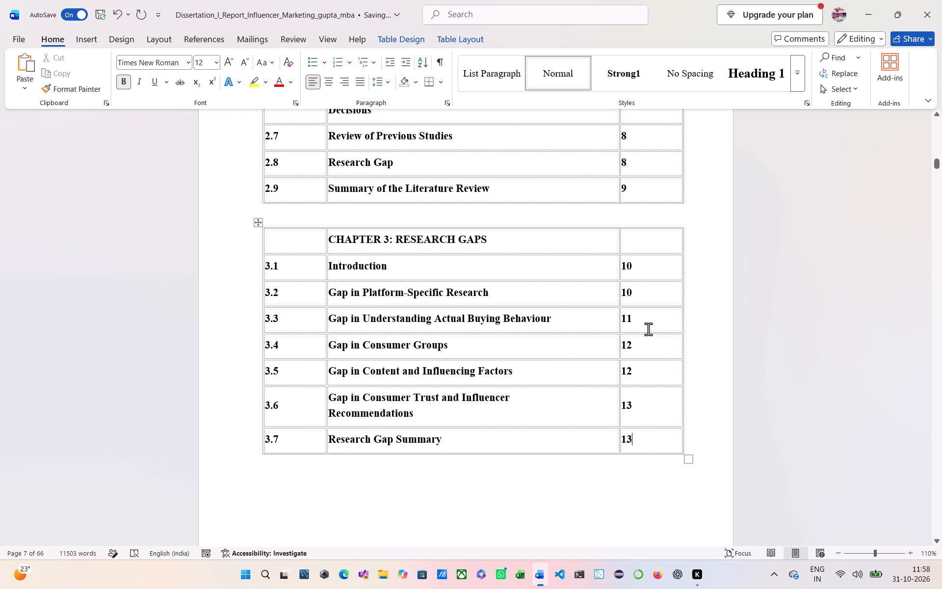
Delete the "Page No." heading text from the Chapter 4: Research Methodology header row.
{"action": "scroll", "coordinate": [547, 466], "scroll_direction": "down", "scroll_amount": 2}
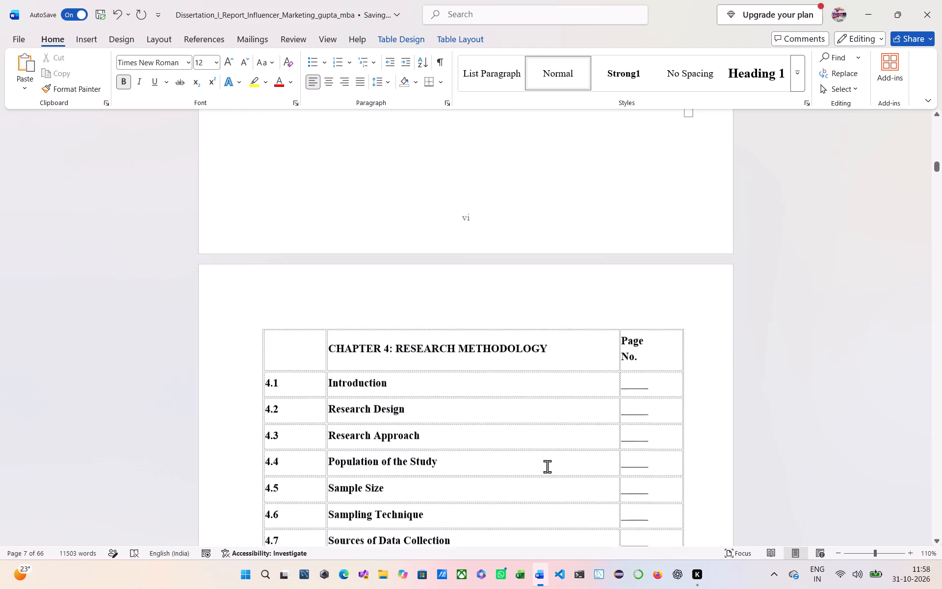
{"action": "scroll", "coordinate": [547, 466], "scroll_direction": "down", "scroll_amount": 2}
{"action": "scroll", "coordinate": [566, 425], "scroll_direction": "up", "scroll_amount": 1}
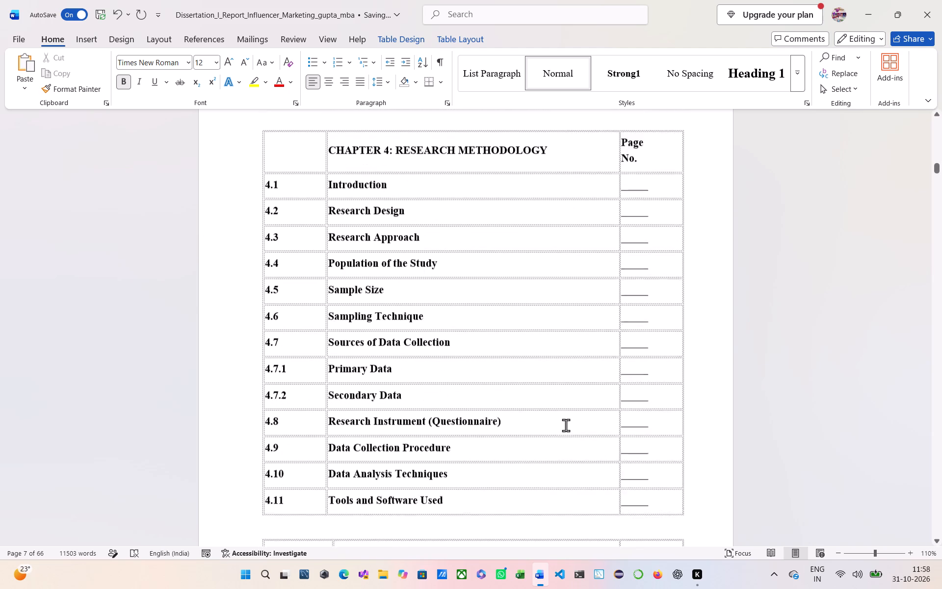
{"action": "scroll", "coordinate": [566, 425], "scroll_direction": "up", "scroll_amount": 1}
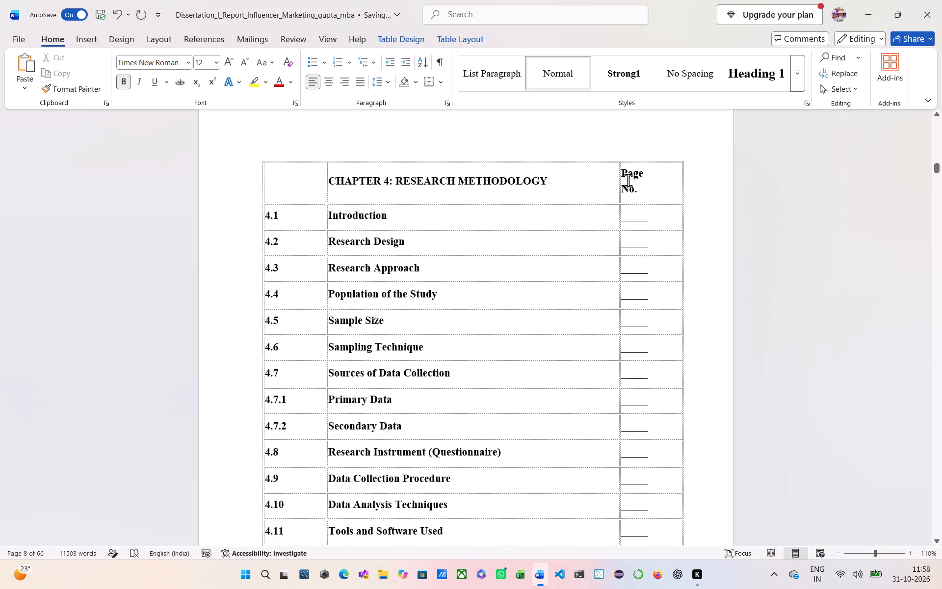
{"action": "left_click_drag", "start_coordinate": [623, 172], "coordinate": [650, 193]}
{"action": "key", "text": "BackSpace"}
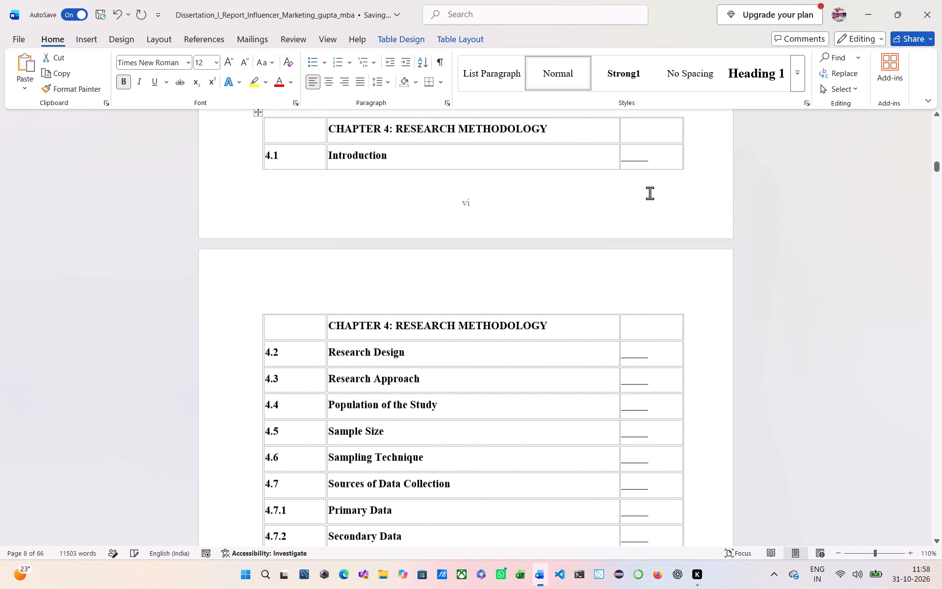
Replace the blank page number in the 4.1 Introduction row of Chapter 4 with 14.
{"action": "scroll", "coordinate": [648, 257], "scroll_direction": "up", "scroll_amount": 1}
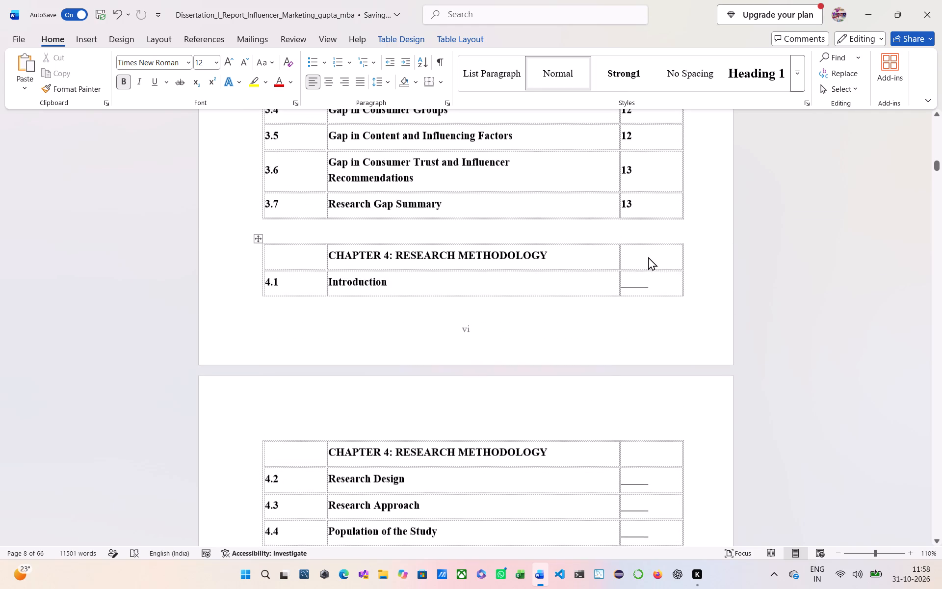
{"action": "left_click", "coordinate": [653, 293]}
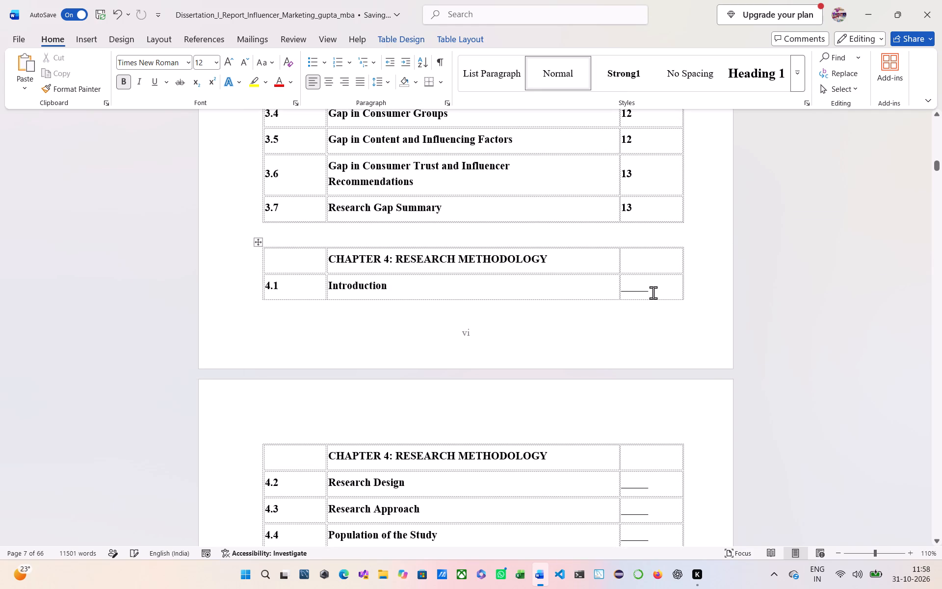
{"action": "key", "text": "BackSpace"}
{"action": "key", "text": "BackSpace"}
{"action": "key", "text": "BackSpace"}
{"action": "key", "text": "BackSpace"}
{"action": "key", "text": "BackSpace"}
{"action": "key", "text": "Return"}
{"action": "key", "text": "plus"}
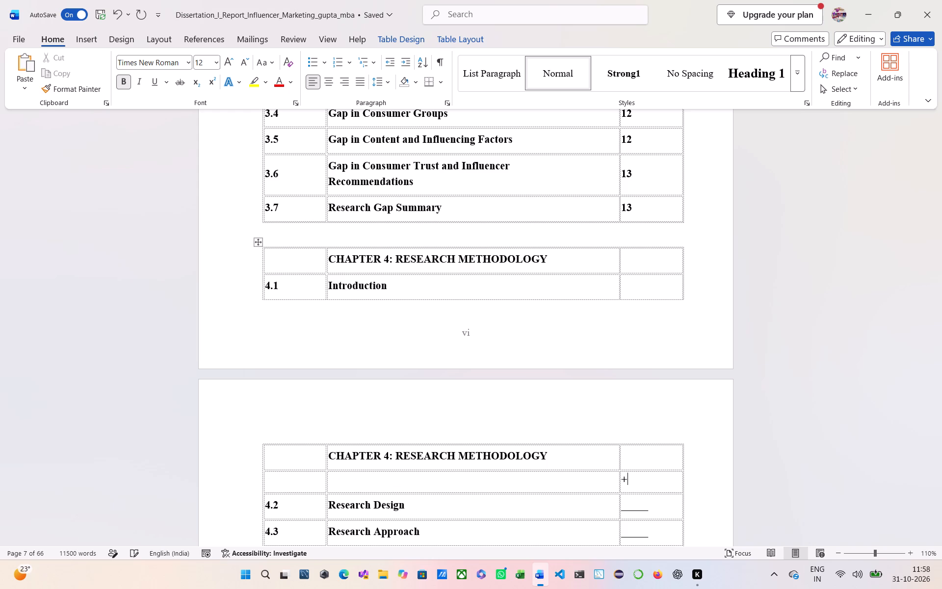
{"action": "left_click", "coordinate": [657, 290]}
{"action": "type", "text": "14"}
Delete the stray plus sign from the page number cell just above the 4.2 Research Design row.
{"action": "key", "text": "Down"}
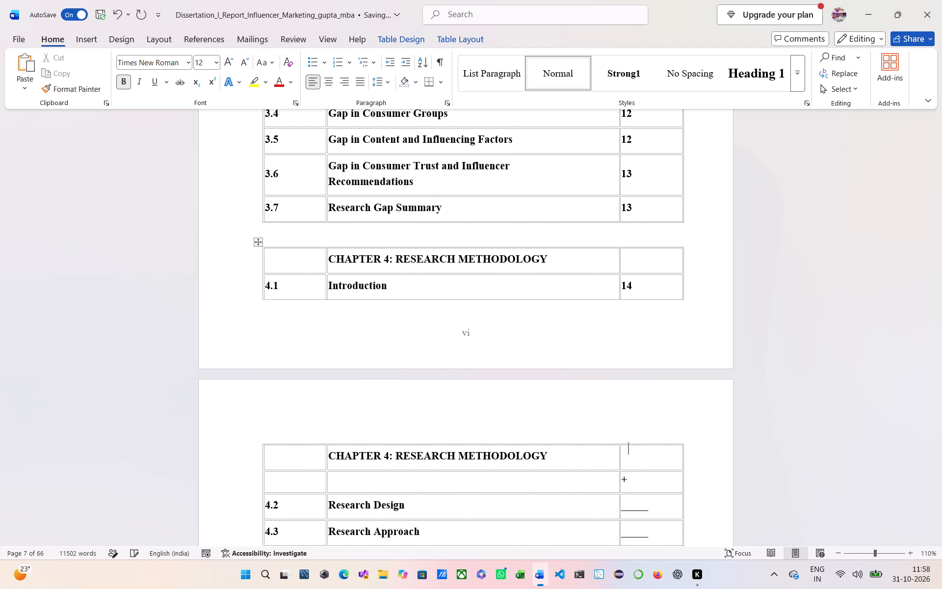
{"action": "key", "text": "Right"}
{"action": "key", "text": "Right"}
{"action": "key", "text": "Left"}
{"action": "key", "text": "Left"}
{"action": "key", "text": "BackSpace"}
Replace the blank page number in the 4.2 Research Design row with 14.
{"action": "scroll", "coordinate": [490, 460], "scroll_direction": "down", "scroll_amount": 1}
{"action": "left_click", "coordinate": [659, 452]}
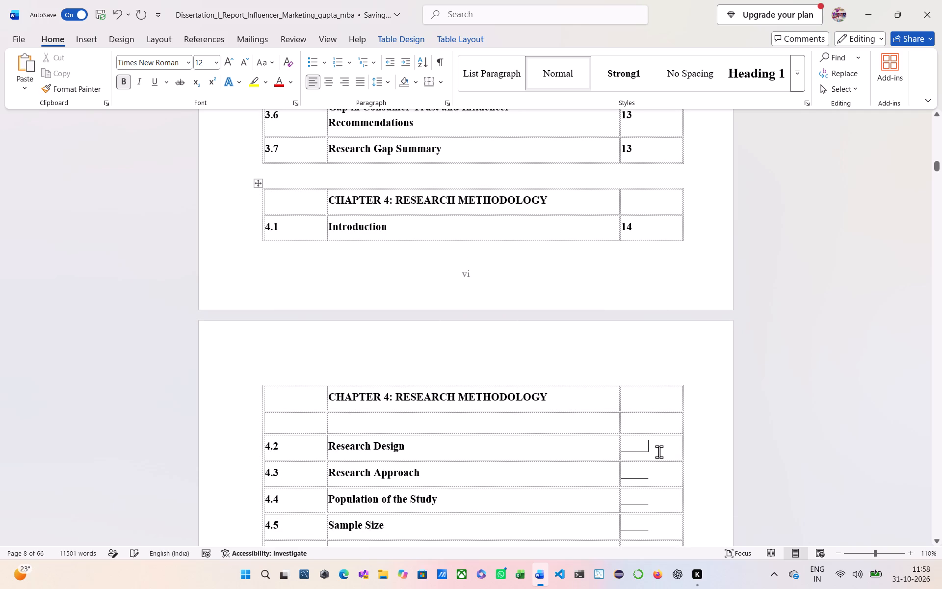
{"action": "key", "text": "BackSpace"}
{"action": "key", "text": "BackSpace"}
{"action": "key", "text": "BackSpace"}
{"action": "key", "text": "BackSpace"}
{"action": "key", "text": "BackSpace"}
{"action": "type", "text": "14"}
Replace the blank page number in the 4.3 Research Approach row with 15.
{"action": "key", "text": "Down"}
{"action": "key", "text": "Right"}
{"action": "key", "text": "Right"}
{"action": "key", "text": "Right"}
{"action": "key", "text": "BackSpace"}
{"action": "key", "text": "BackSpace"}
{"action": "key", "text": "BackSpace"}
{"action": "key", "text": "BackSpace"}
{"action": "key", "text": "BackSpace"}
{"action": "type", "text": "15"}
Clear the blank underscore placeholder from the page number cell of the 4.4 Population of the Study row.
{"action": "key", "text": "Down"}
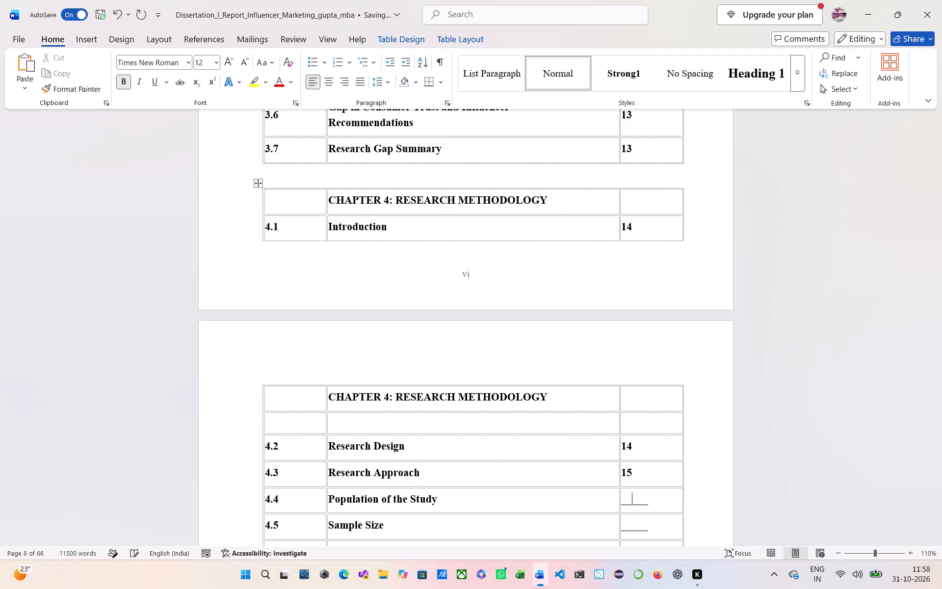
{"action": "key", "text": "Right"}
{"action": "key", "text": "Right"}
{"action": "key", "text": "Right"}
{"action": "key", "text": "Right"}
{"action": "key", "text": "Left"}
{"action": "key", "text": "BackSpace"}
{"action": "key", "text": "BackSpace"}
{"action": "key", "text": "BackSpace"}
{"action": "key", "text": "BackSpace"}
{"action": "key", "text": "BackSpace"}
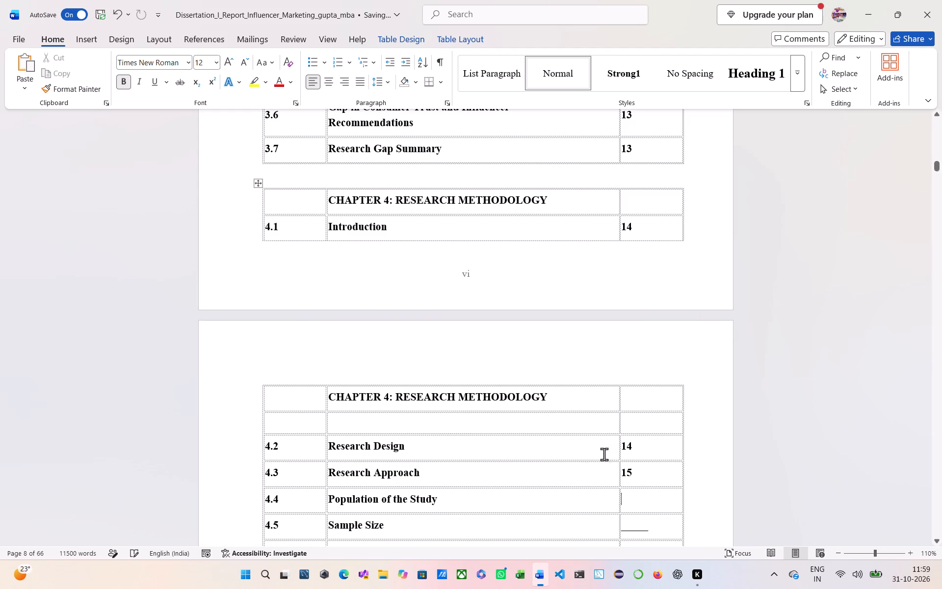
Change the page number in the 4.2 Research Design row to 15.
{"action": "left_click", "coordinate": [648, 454]}
{"action": "key", "text": "BackSpace"}
{"action": "key", "text": "5"}
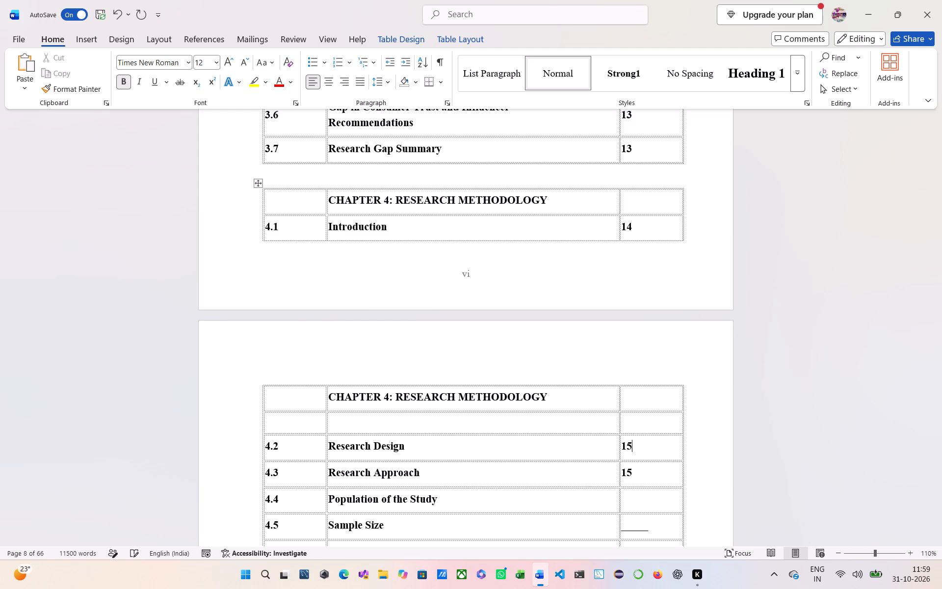
Change the page number in the 4.3 Research Approach row to 16.
{"action": "left_click", "coordinate": [639, 475]}
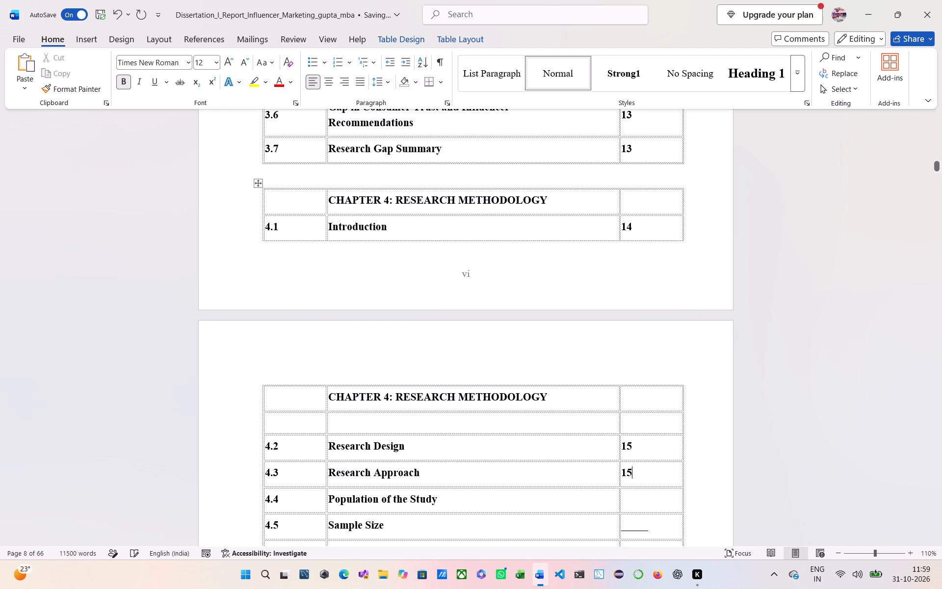
{"action": "key", "text": "BackSpace"}
{"action": "key", "text": "ctrl+6"}
{"action": "key", "text": "6"}
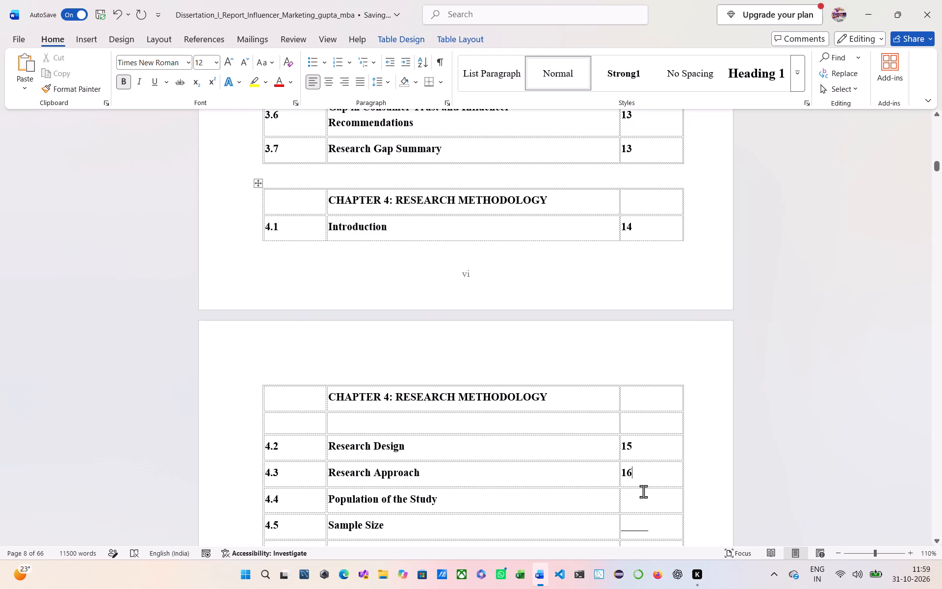
Enter page number 16 in the 4.4 Population of the Study row.
{"action": "left_click", "coordinate": [633, 497]}
{"action": "left_click", "coordinate": [652, 496]}
{"action": "type", "text": "16"}
{"action": "key", "text": "BackSpace"}
{"action": "key", "text": "BackSpace"}
{"action": "key", "text": "BackSpace"}
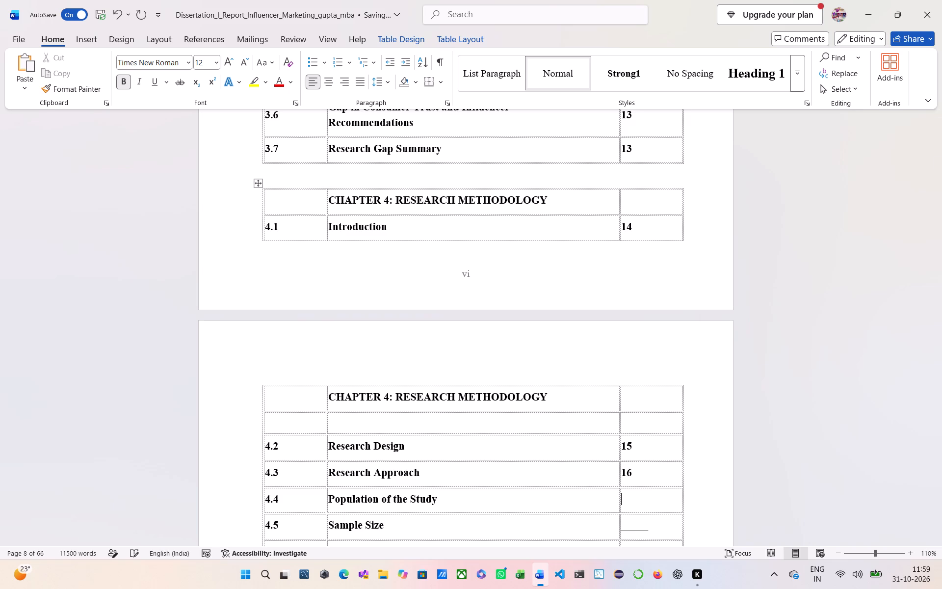
{"action": "type", "text": "16"}
Replace the blank page number in the 4.5 Sample Size row with 17.
{"action": "key", "text": "Down"}
{"action": "key", "text": "Right"}
{"action": "key", "text": "BackSpace"}
{"action": "key", "text": "BackSpace"}
{"action": "key", "text": "Right"}
{"action": "key", "text": "BackSpace"}
{"action": "key", "text": "BackSpace"}
{"action": "key", "text": "Right"}
{"action": "key", "text": "BackSpace"}
{"action": "key", "text": "BackSpace"}
{"action": "scroll", "coordinate": [651, 530], "scroll_direction": "down", "scroll_amount": 1}
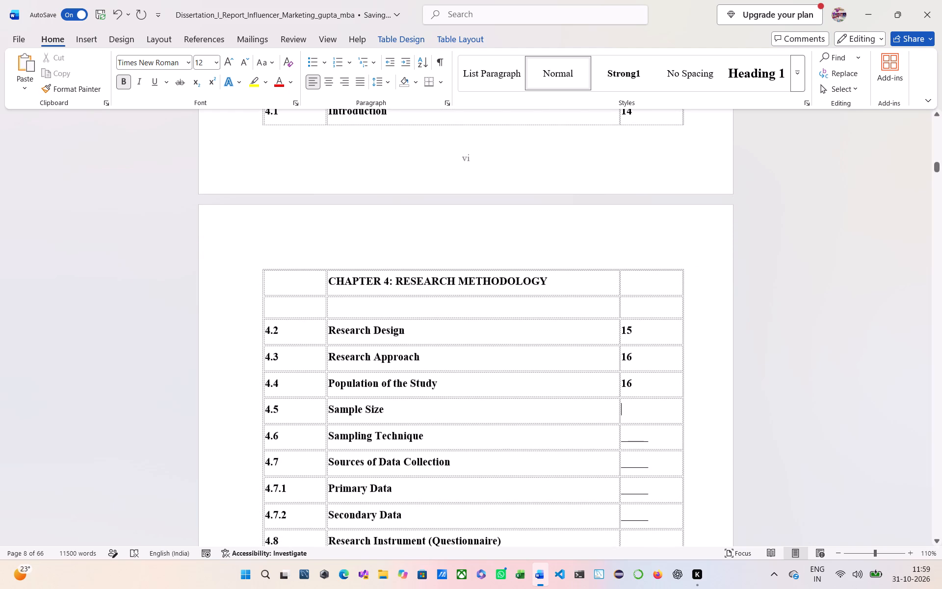
{"action": "scroll", "coordinate": [651, 530], "scroll_direction": "down", "scroll_amount": 1}
{"action": "type", "text": "17"}
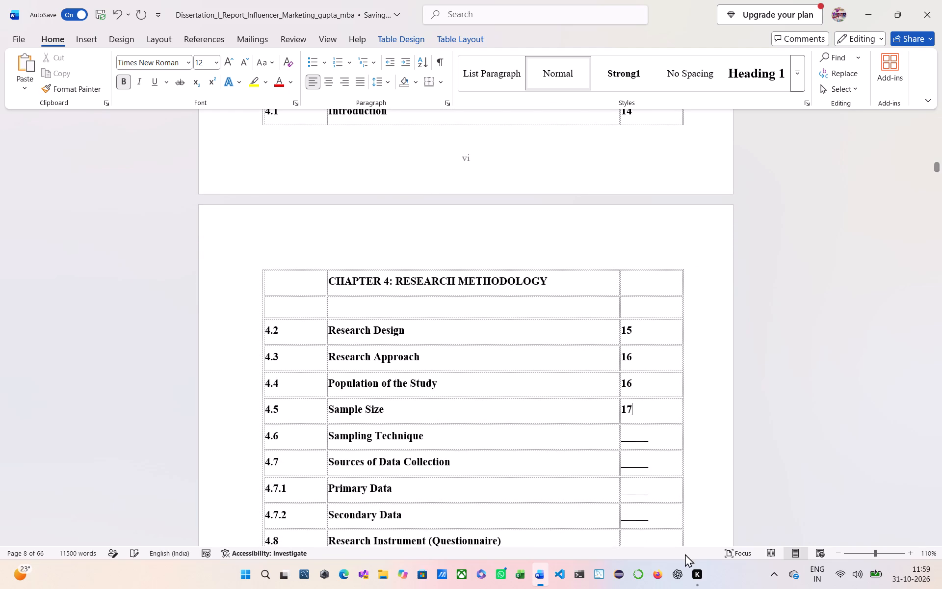
Replace the blank page number in the 4.6 Sampling Technique row with 17.
{"action": "left_click", "coordinate": [657, 442]}
{"action": "key", "text": "BackSpace"}
{"action": "key", "text": "BackSpace"}
{"action": "key", "text": "BackSpace"}
{"action": "key", "text": "BackSpace"}
{"action": "key", "text": "BackSpace"}
{"action": "key", "text": "1"}
{"action": "key", "text": "7"}
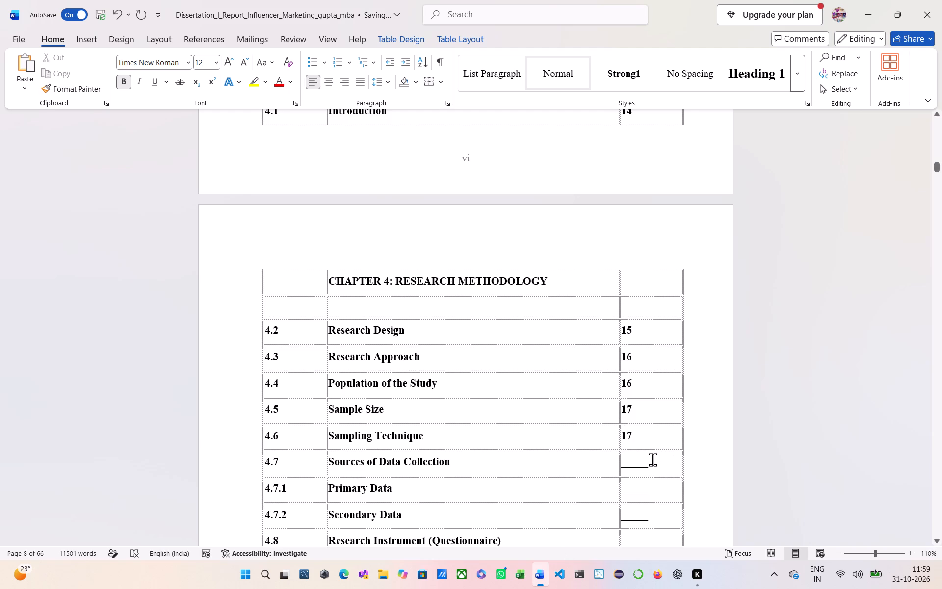
Replace the blank page number in the 4.7 Sources of Data Collection row with 18.
{"action": "left_click", "coordinate": [653, 459]}
{"action": "key", "text": "BackSpace"}
{"action": "key", "text": "BackSpace"}
{"action": "key", "text": "BackSpace"}
{"action": "key", "text": "BackSpace"}
{"action": "key", "text": "BackSpace"}
{"action": "type", "text": "18"}
Replace the blank page number in the 4.7.1 Primary Data row with 19.
{"action": "key", "text": "Down"}
{"action": "key", "text": "Right"}
{"action": "key", "text": "Right"}
{"action": "key", "text": "Right"}
{"action": "key", "text": "BackSpace"}
{"action": "key", "text": "BackSpace"}
{"action": "key", "text": "BackSpace"}
{"action": "key", "text": "BackSpace"}
{"action": "key", "text": "BackSpace"}
{"action": "key", "text": "1"}
{"action": "key", "text": "9"}
Replace the blank page number in the 4.7.2 Secondary Data row with 21.
{"action": "key", "text": "Down"}
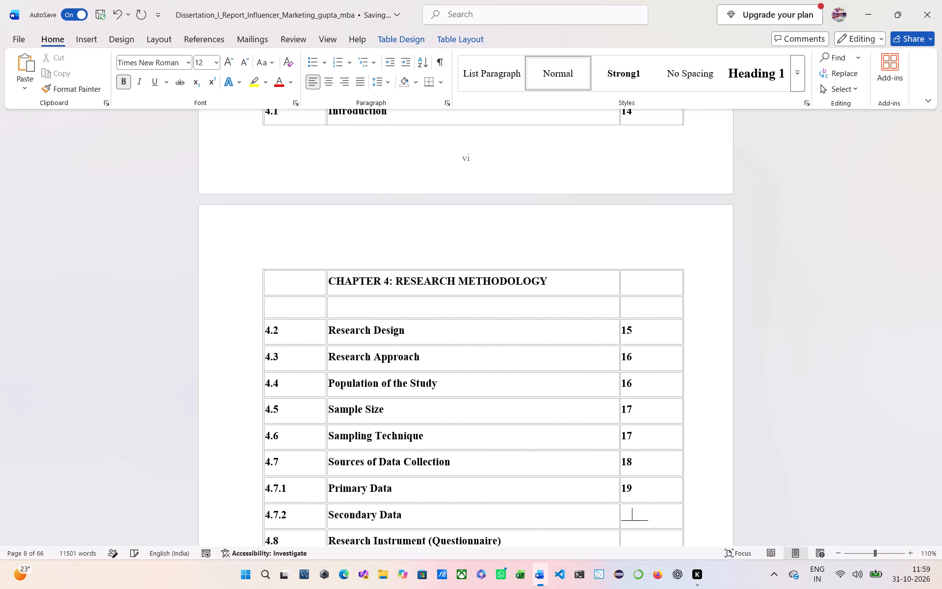
{"action": "key", "text": "Right"}
{"action": "key", "text": "Right"}
{"action": "key", "text": "Right"}
{"action": "key", "text": "BackSpace"}
{"action": "key", "text": "BackSpace"}
{"action": "key", "text": "BackSpace"}
{"action": "key", "text": "BackSpace"}
{"action": "key", "text": "BackSpace"}
{"action": "type", "text": "21"}
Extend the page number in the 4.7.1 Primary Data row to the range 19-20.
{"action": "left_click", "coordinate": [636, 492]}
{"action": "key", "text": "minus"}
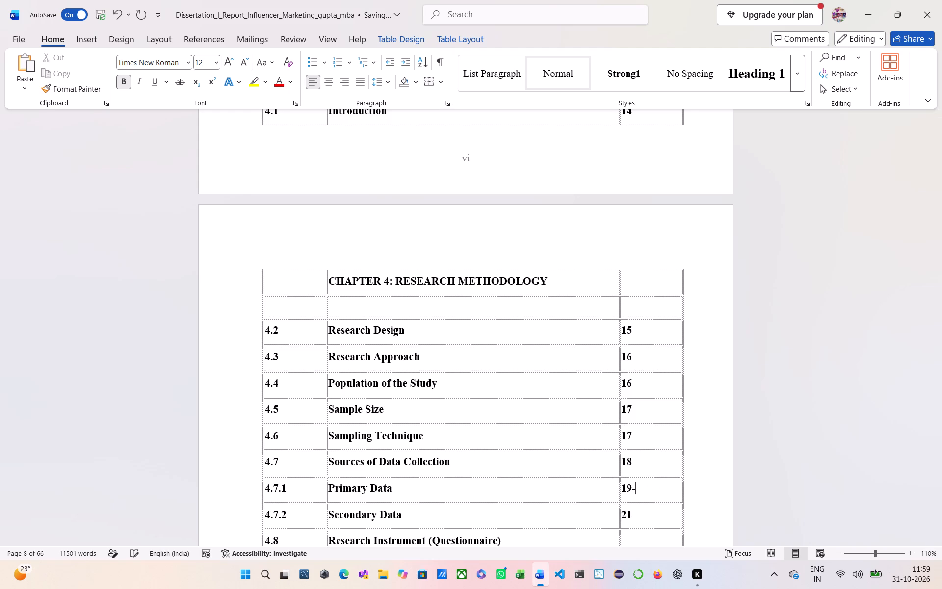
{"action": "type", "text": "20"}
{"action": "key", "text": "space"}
Clear the underscore placeholder from the page number cell of the 4.8 Research Instrument (Questionnaire) row.
{"action": "scroll", "coordinate": [460, 405], "scroll_direction": "down", "scroll_amount": 1}
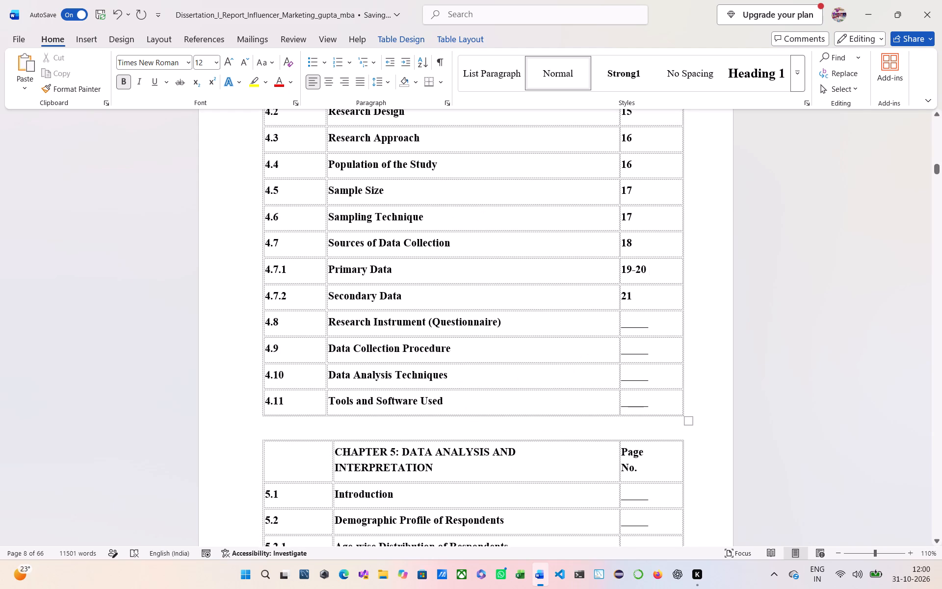
{"action": "left_click", "coordinate": [647, 333]}
{"action": "left_click", "coordinate": [651, 332]}
{"action": "key", "text": "BackSpace"}
{"action": "key", "text": "BackSpace"}
{"action": "key", "text": "BackSpace"}
{"action": "key", "text": "BackSpace"}
{"action": "key", "text": "BackSpace"}
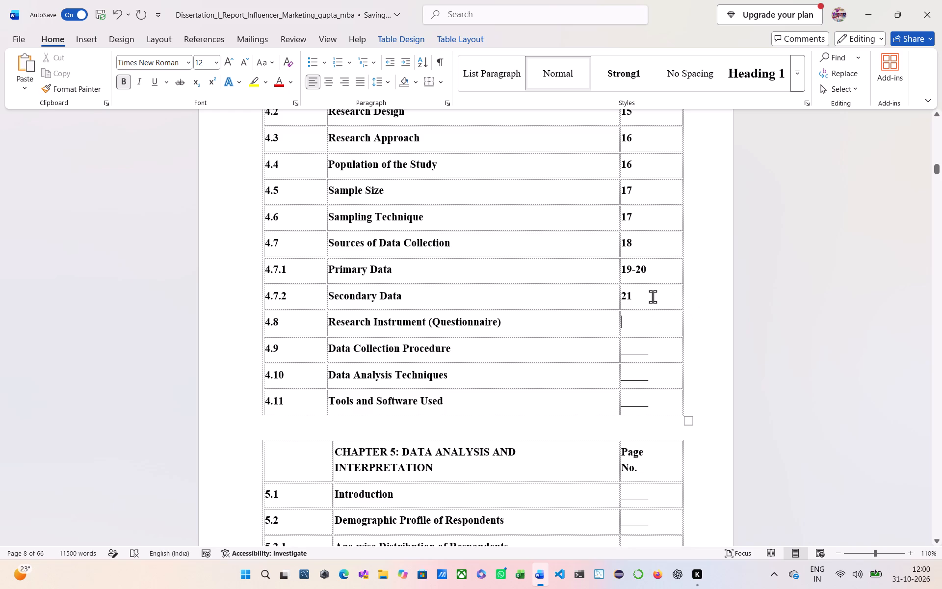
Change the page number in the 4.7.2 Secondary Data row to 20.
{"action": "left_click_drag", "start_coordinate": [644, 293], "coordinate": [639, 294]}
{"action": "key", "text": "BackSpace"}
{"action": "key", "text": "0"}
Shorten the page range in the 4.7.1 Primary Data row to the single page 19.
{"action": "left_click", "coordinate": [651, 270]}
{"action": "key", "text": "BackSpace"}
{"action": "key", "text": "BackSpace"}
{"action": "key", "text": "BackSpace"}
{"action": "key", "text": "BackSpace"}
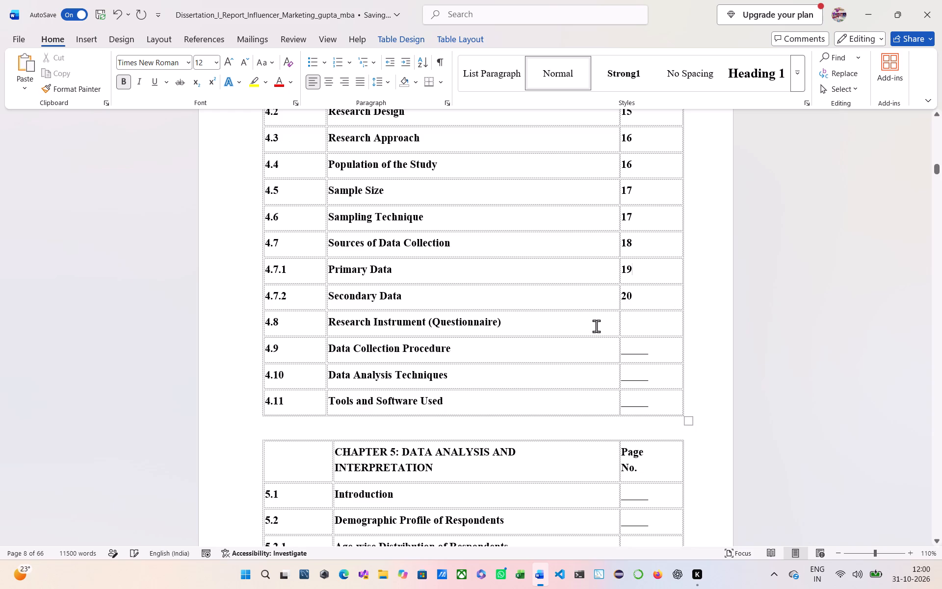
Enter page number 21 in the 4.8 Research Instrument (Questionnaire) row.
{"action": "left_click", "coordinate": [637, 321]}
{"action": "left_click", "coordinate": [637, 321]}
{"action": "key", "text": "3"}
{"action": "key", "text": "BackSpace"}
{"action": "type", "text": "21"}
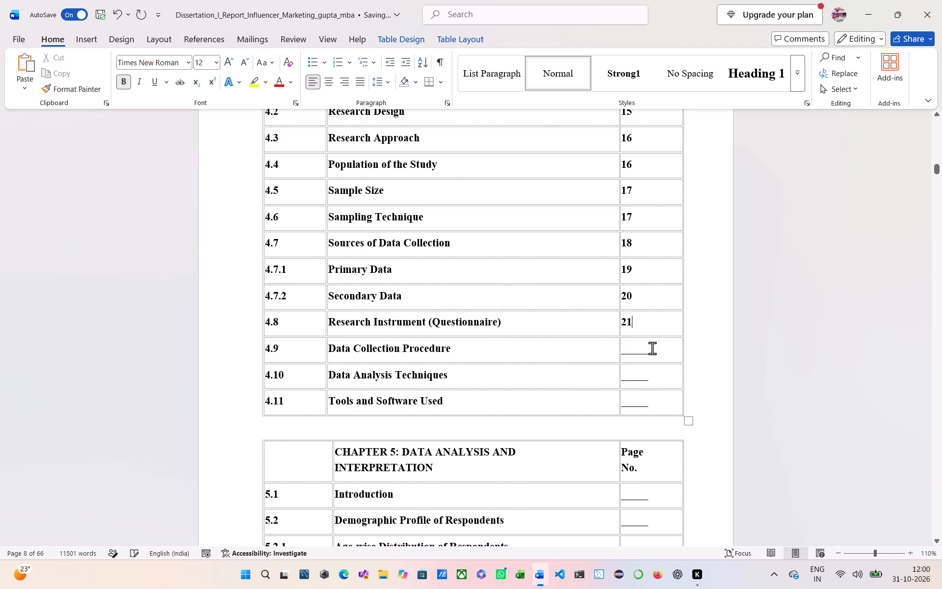
Clear the underscore placeholder from the page number cell of the 4.9 Data Collection Procedure row.
{"action": "left_click", "coordinate": [652, 350]}
{"action": "key", "text": "BackSpace"}
{"action": "key", "text": "BackSpace"}
{"action": "key", "text": "BackSpace"}
{"action": "key", "text": "BackSpace"}
{"action": "key", "text": "BackSpace"}
Change the page number in the 4.7.1 Primary Data row to 18.
{"action": "scroll", "coordinate": [652, 350], "scroll_direction": "up", "scroll_amount": 1}
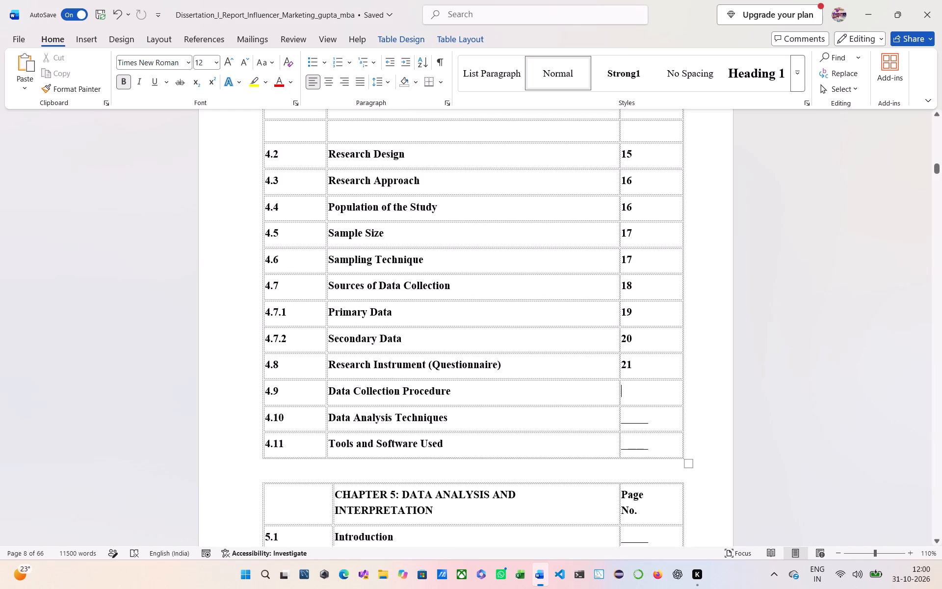
{"action": "scroll", "coordinate": [652, 350], "scroll_direction": "up", "scroll_amount": 4}
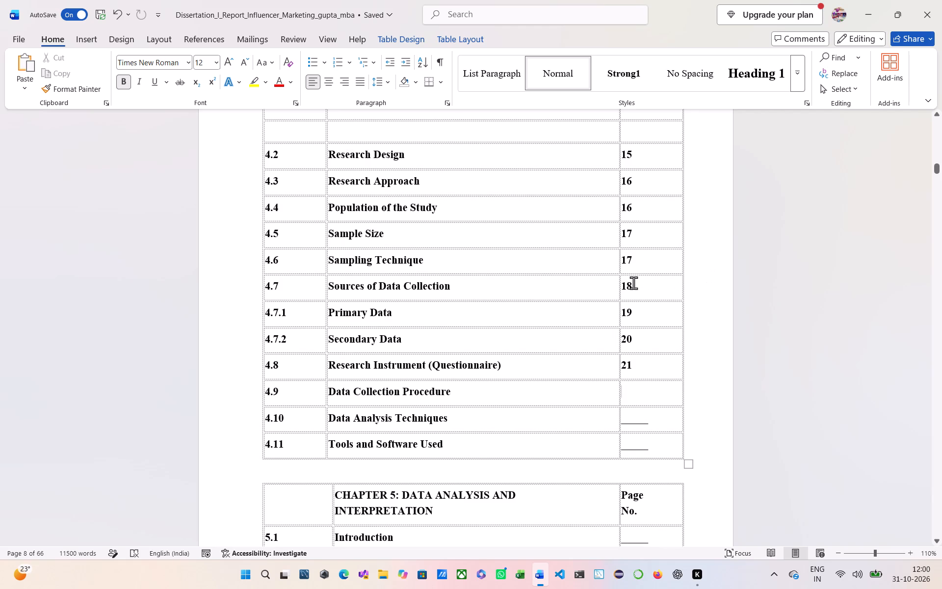
{"action": "left_click", "coordinate": [633, 283]}
{"action": "left_click", "coordinate": [633, 310]}
{"action": "key", "text": "BackSpace"}
{"action": "key", "text": "8"}
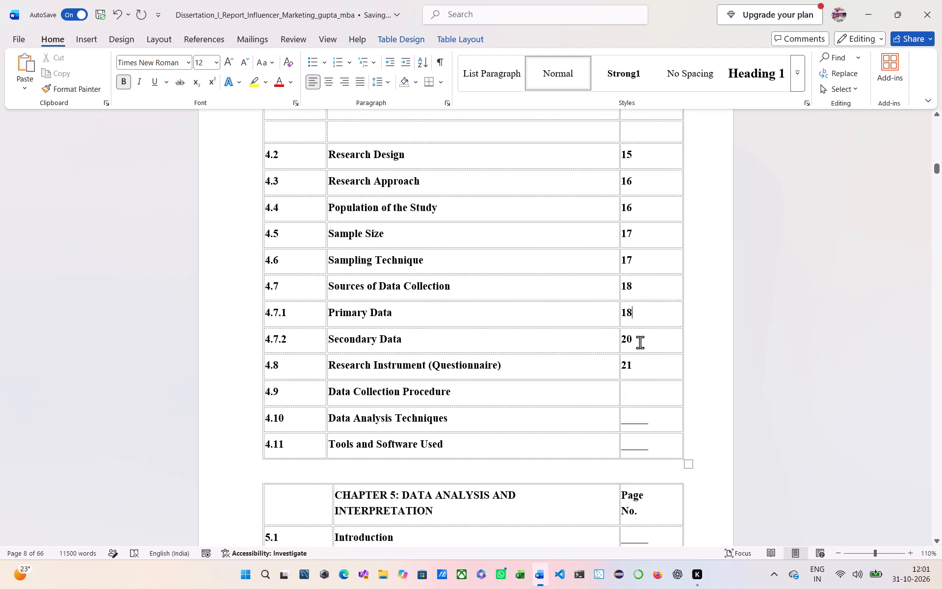
Change the page number in the 4.7.2 Secondary Data row to 28.
{"action": "left_click", "coordinate": [640, 342]}
{"action": "key", "text": "BackSpace"}
{"action": "key", "text": "8"}
Change the page number in the 4.8 Research Instrument (Questionnaire) row to 19.
{"action": "left_click", "coordinate": [635, 368]}
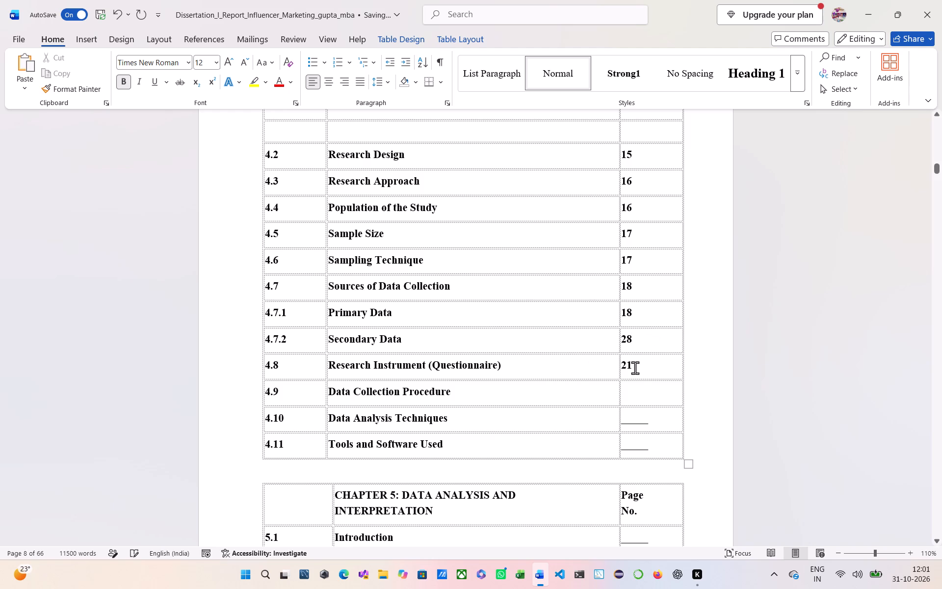
{"action": "key", "text": "BackSpace"}
{"action": "key", "text": "BackSpace"}
{"action": "key", "text": "1"}
{"action": "type", "text": "9"}
{"action": "key", "text": "space"}
{"action": "left_click", "coordinate": [634, 390]}
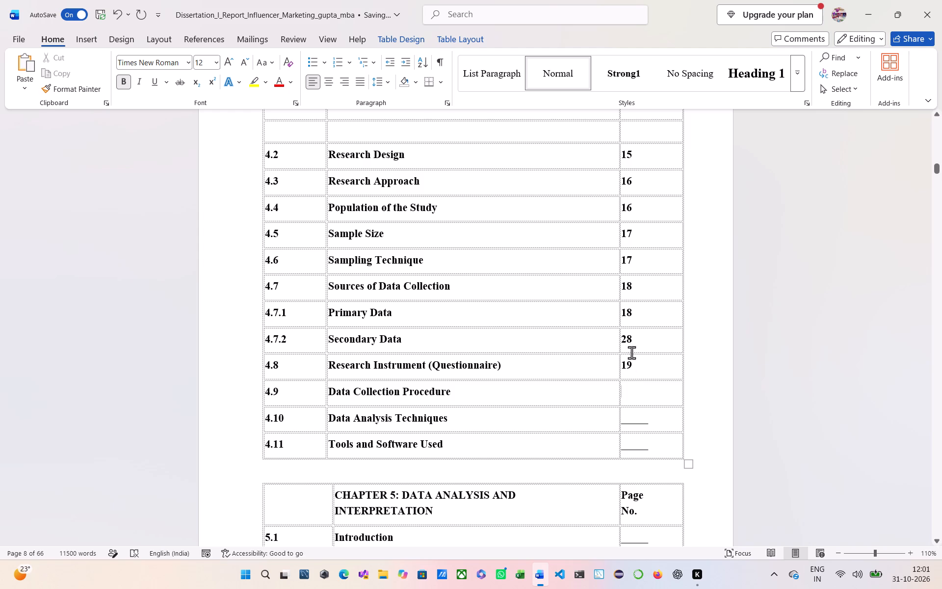
Correct the page number in the 4.7.2 Secondary Data row to 18.
{"action": "left_click", "coordinate": [628, 339]}
{"action": "key", "text": "BackSpace"}
{"action": "key", "text": "1"}
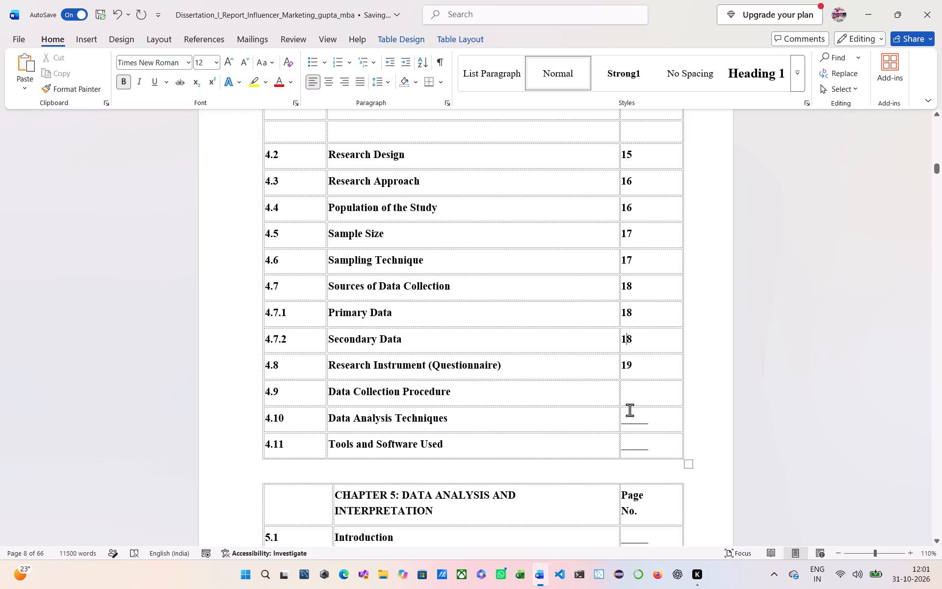
Extend the page number in the 4.8 Research Instrument (Questionnaire) row to the range 19-20.
{"action": "left_click", "coordinate": [629, 393]}
{"action": "left_click", "coordinate": [643, 369]}
{"action": "key", "text": "minus"}
{"action": "key", "text": "space"}
{"action": "key", "text": "1"}
{"action": "key", "text": "BackSpace"}
{"action": "type", "text": "20"}
{"action": "key", "text": "space"}
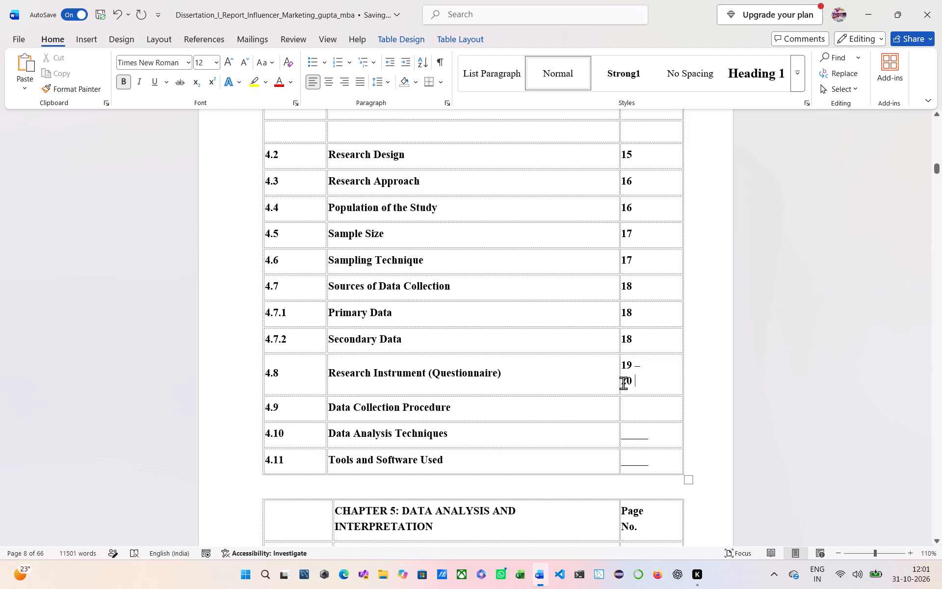
{"action": "left_click", "coordinate": [623, 383]}
{"action": "key", "text": "BackSpace"}
{"action": "key", "text": "BackSpace"}
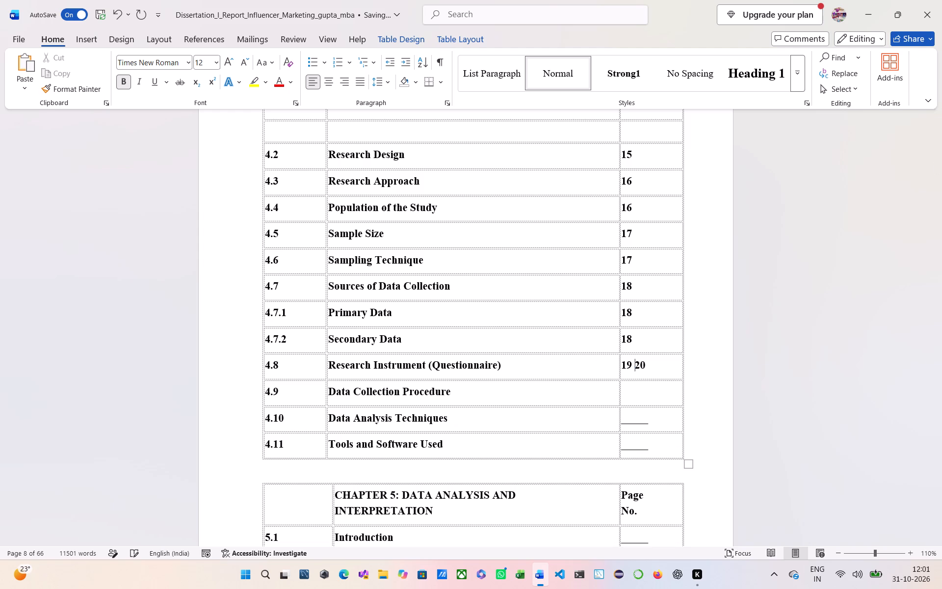
{"action": "key", "text": "BackSpace"}
{"action": "key", "text": "minus"}
Enter page number 21 in the 4.9 Data Collection Procedure row.
{"action": "left_click", "coordinate": [638, 393]}
{"action": "type", "text": "21"}
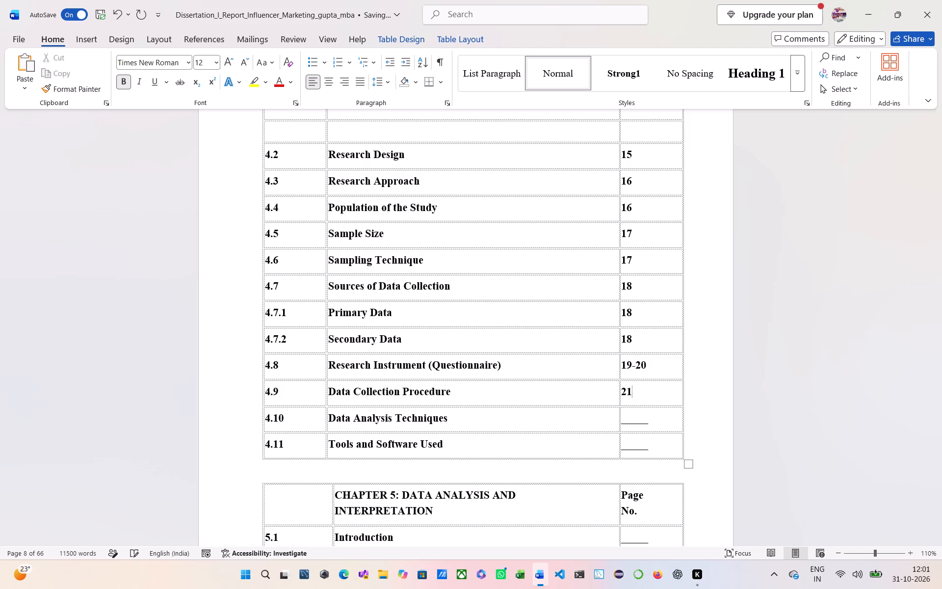
Replace the blank placeholder in the 4.10 Data Analysis Techniques row with page number 22.
{"action": "left_click", "coordinate": [658, 423]}
{"action": "key", "text": "BackSpace"}
{"action": "key", "text": "BackSpace"}
{"action": "key", "text": "BackSpace"}
{"action": "key", "text": "BackSpace"}
{"action": "key", "text": "BackSpace"}
{"action": "type", "text": "22"}
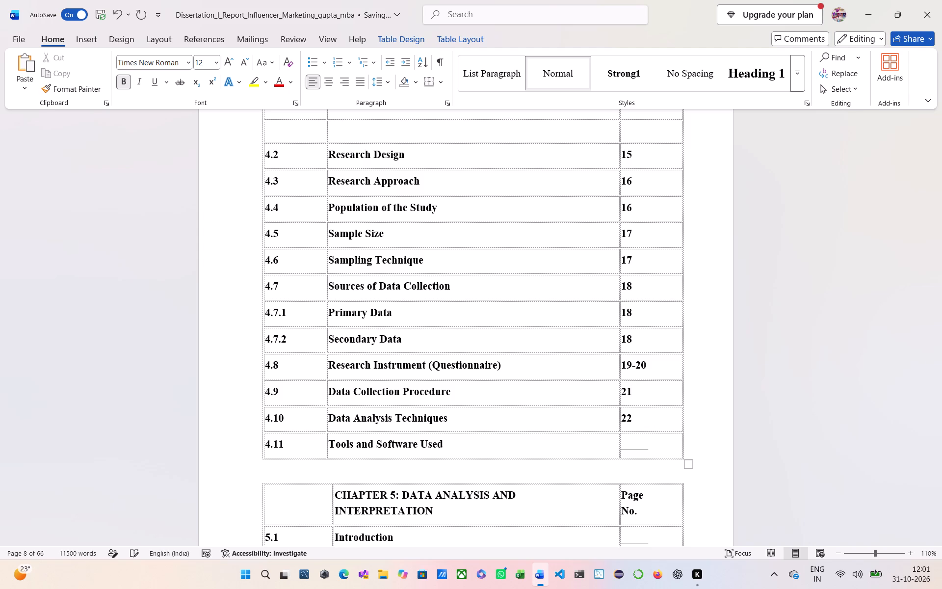
Replace the blank placeholder in the 4.11 Tools and Software Used row with page number 23.
{"action": "left_click", "coordinate": [652, 444]}
{"action": "key", "text": "BackSpace"}
{"action": "key", "text": "BackSpace"}
{"action": "key", "text": "BackSpace"}
{"action": "key", "text": "BackSpace"}
{"action": "key", "text": "BackSpace"}
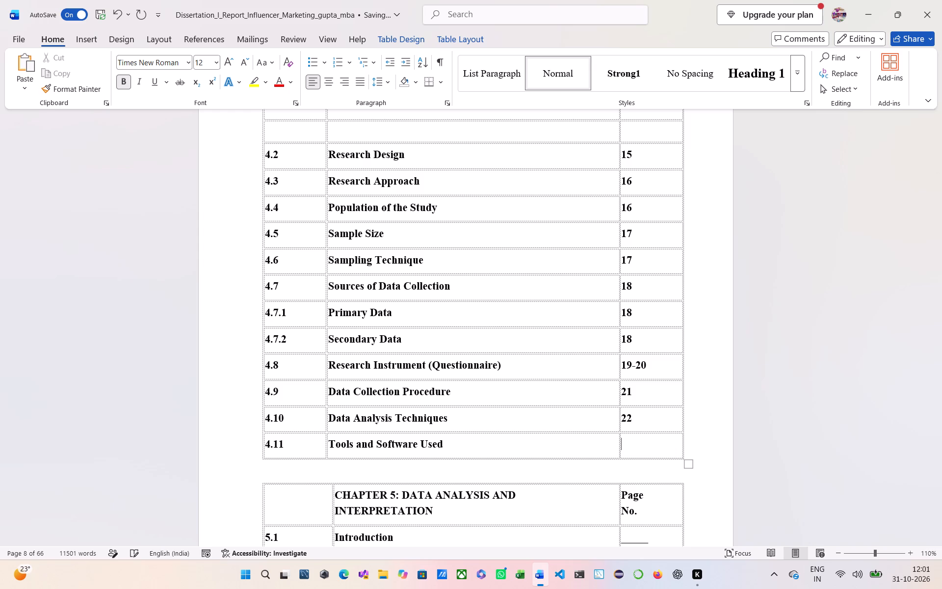
{"action": "type", "text": "23"}
Delete the "Page No." text from the heading row of the Chapter 5: Data Analysis and Interpretation table.
{"action": "scroll", "coordinate": [652, 444], "scroll_direction": "down", "scroll_amount": 1}
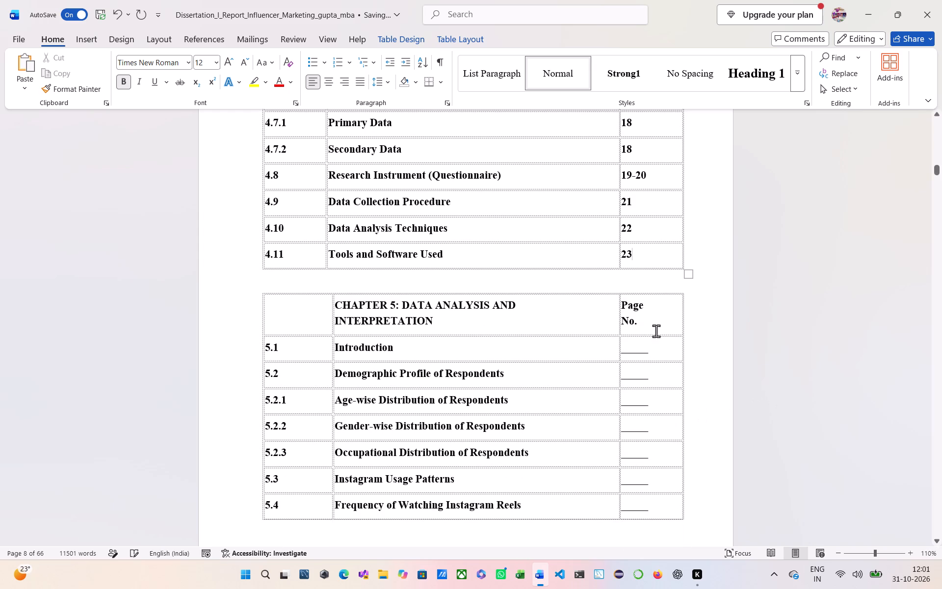
{"action": "left_click_drag", "start_coordinate": [623, 306], "coordinate": [629, 308]}
{"action": "left_click_drag", "start_coordinate": [625, 305], "coordinate": [641, 321]}
{"action": "key", "text": "BackSpace"}
Replace the blank placeholder in the 5.1 Introduction row with page number 24.
{"action": "scroll", "coordinate": [641, 321], "scroll_direction": "down", "scroll_amount": 2}
{"action": "left_click", "coordinate": [651, 292]}
{"action": "key", "text": "BackSpace"}
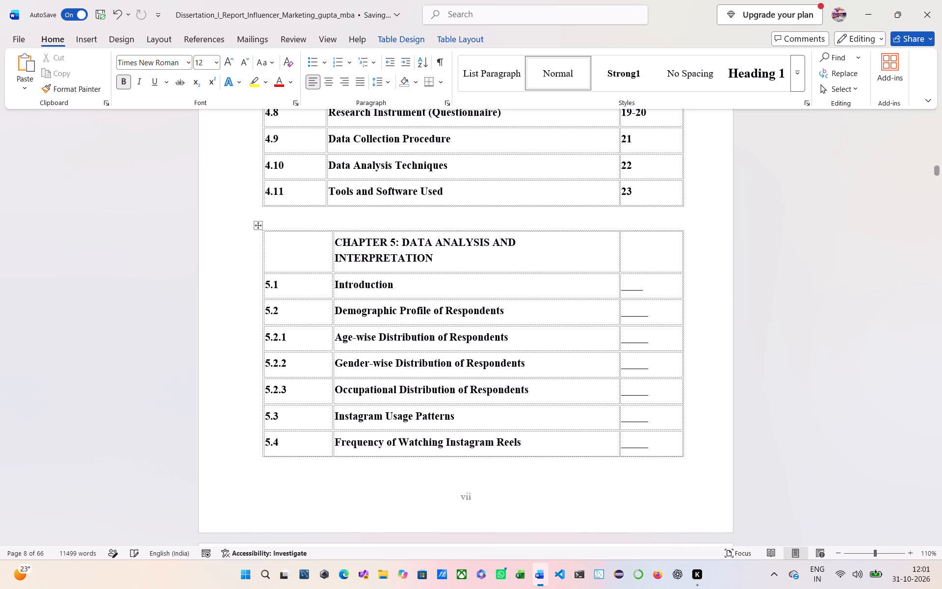
{"action": "key", "text": "BackSpace"}
{"action": "key", "text": "BackSpace"}
{"action": "key", "text": "BackSpace"}
{"action": "key", "text": "BackSpace"}
{"action": "type", "text": "24"}
Replace the blank placeholder in the 5.2 Demographic Profile of Respondents row with the page range 24-25.
{"action": "key", "text": "Down"}
{"action": "key", "text": "Right"}
{"action": "key", "text": "Right"}
{"action": "key", "text": "Right"}
{"action": "key", "text": "BackSpace"}
{"action": "key", "text": "BackSpace"}
{"action": "key", "text": "BackSpace"}
{"action": "key", "text": "BackSpace"}
{"action": "key", "text": "BackSpace"}
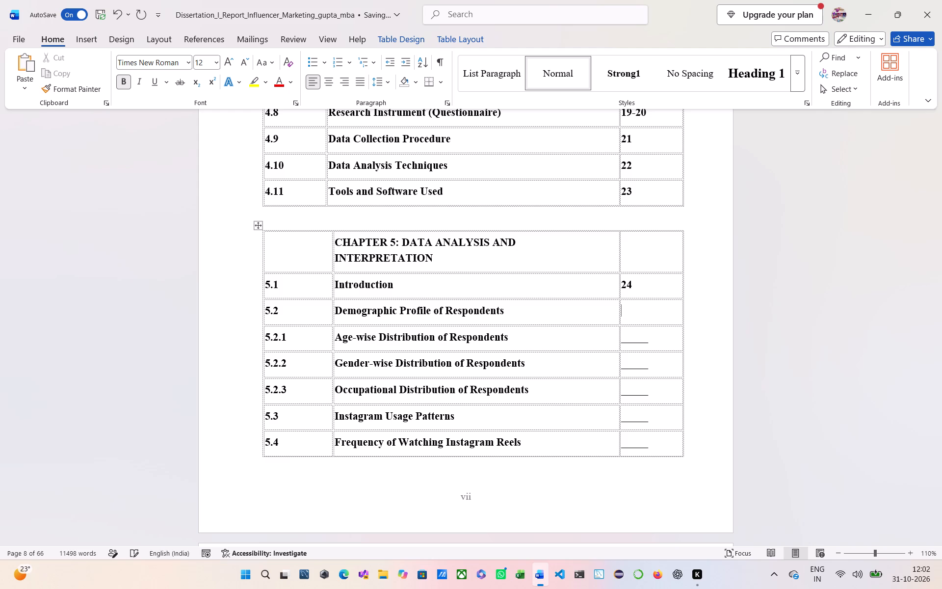
{"action": "key", "text": "2"}
{"action": "type", "text": "4-25"}
Replace the blank placeholder in the 5.2.1 Age-wise Distribution of Respondents row with page number 26.
{"action": "key", "text": "Down"}
{"action": "key", "text": "Right"}
{"action": "key", "text": "Left"}
{"action": "key", "text": "Left"}
{"action": "key", "text": "BackSpace"}
{"action": "key", "text": "BackSpace"}
{"action": "key", "text": "BackSpace"}
{"action": "key", "text": "BackSpace"}
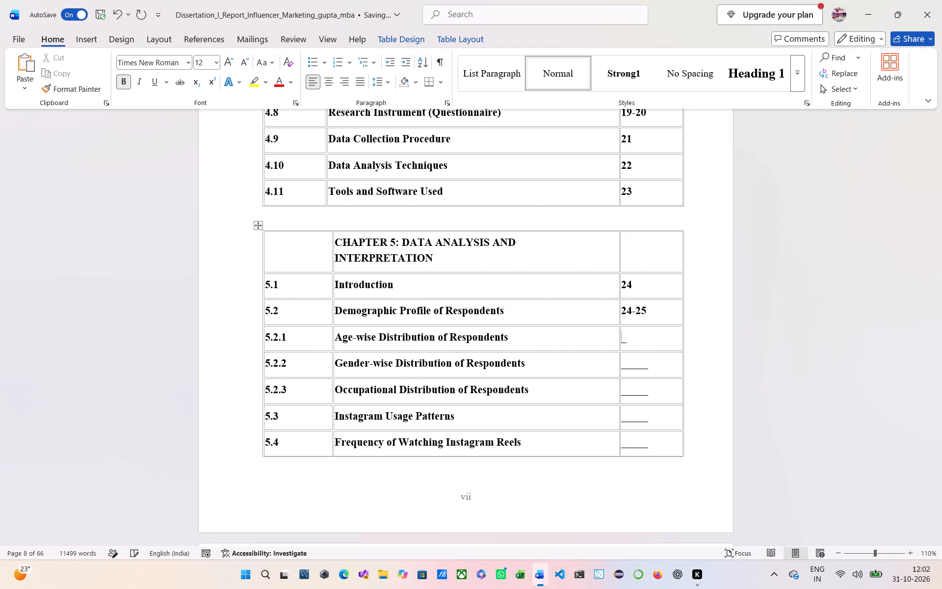
{"action": "key", "text": "Right"}
{"action": "key", "text": "BackSpace"}
{"action": "key", "text": "BackSpace"}
{"action": "type", "text": "26"}
Replace the blank placeholder in the 5.2.2 Gender-wise Distribution of Respondents row with page number 26.
{"action": "key", "text": "Down"}
{"action": "key", "text": "Right"}
{"action": "key", "text": "Right"}
{"action": "key", "text": "Right"}
{"action": "key", "text": "Right"}
{"action": "key", "text": "Left"}
{"action": "key", "text": "BackSpace"}
{"action": "key", "text": "BackSpace"}
{"action": "key", "text": "BackSpace"}
{"action": "key", "text": "BackSpace"}
{"action": "key", "text": "BackSpace"}
{"action": "key", "text": "2"}
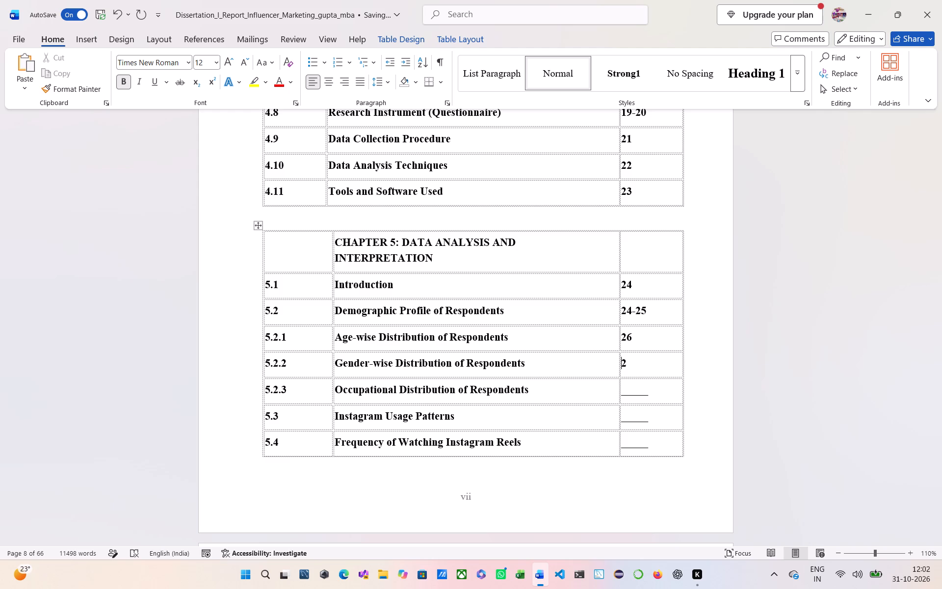
{"action": "key", "text": "6"}
{"action": "key", "text": "space"}
Clear the blank placeholder from the page cell of the 5.2.3 Occupational Distribution of Respondents row.
{"action": "left_click", "coordinate": [657, 393]}
{"action": "key", "text": "BackSpace"}
{"action": "key", "text": "BackSpace"}
{"action": "key", "text": "BackSpace"}
{"action": "key", "text": "BackSpace"}
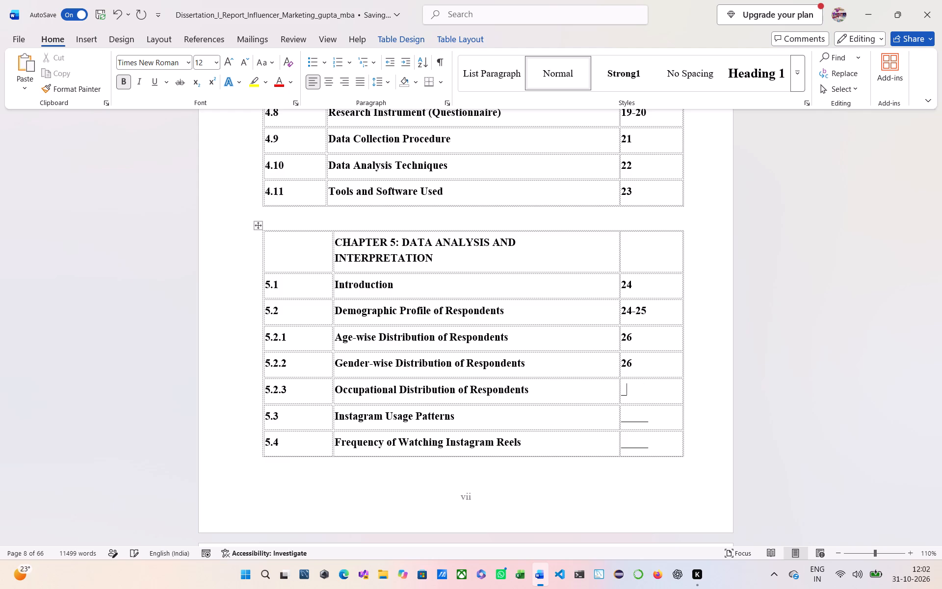
{"action": "key", "text": "BackSpace"}
Shorten the page range in the 5.2 Demographic Profile of Respondents row to 24.
{"action": "left_click", "coordinate": [653, 307]}
{"action": "key", "text": "BackSpace"}
{"action": "key", "text": "BackSpace"}
{"action": "key", "text": "BackSpace"}
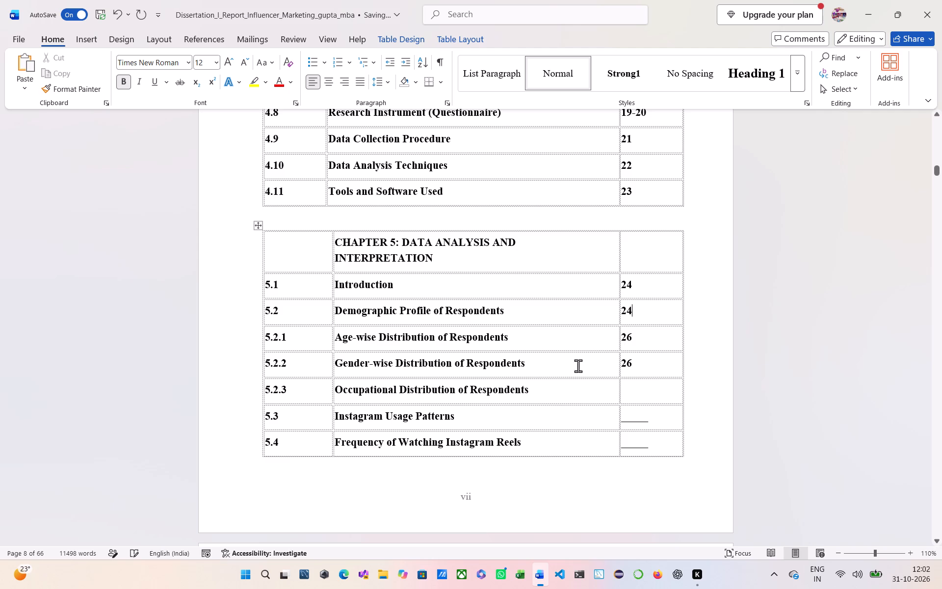
Change the page number in the 5.2.1 Age-wise Distribution of Respondents row to 24.
{"action": "left_click", "coordinate": [648, 339]}
{"action": "key", "text": "BackSpace"}
{"action": "key", "text": "4"}
Change the page number in the 5.2.2 Gender-wise Distribution of Respondents row to 24.
{"action": "left_click", "coordinate": [645, 361]}
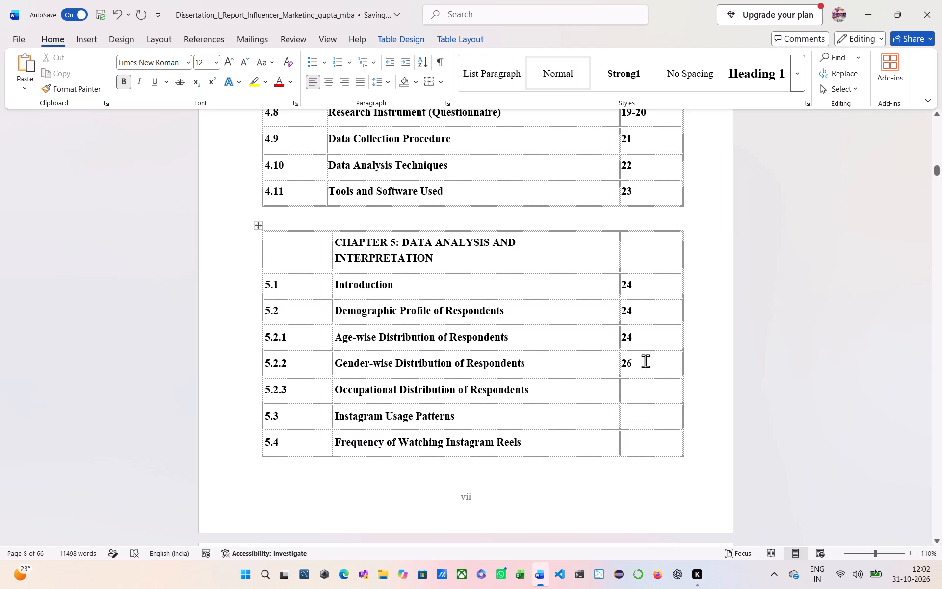
{"action": "key", "text": "BackSpace"}
{"action": "key", "text": "4"}
{"action": "key", "text": "BackSpace"}
{"action": "key", "text": "BackSpace"}
{"action": "key", "text": "4"}
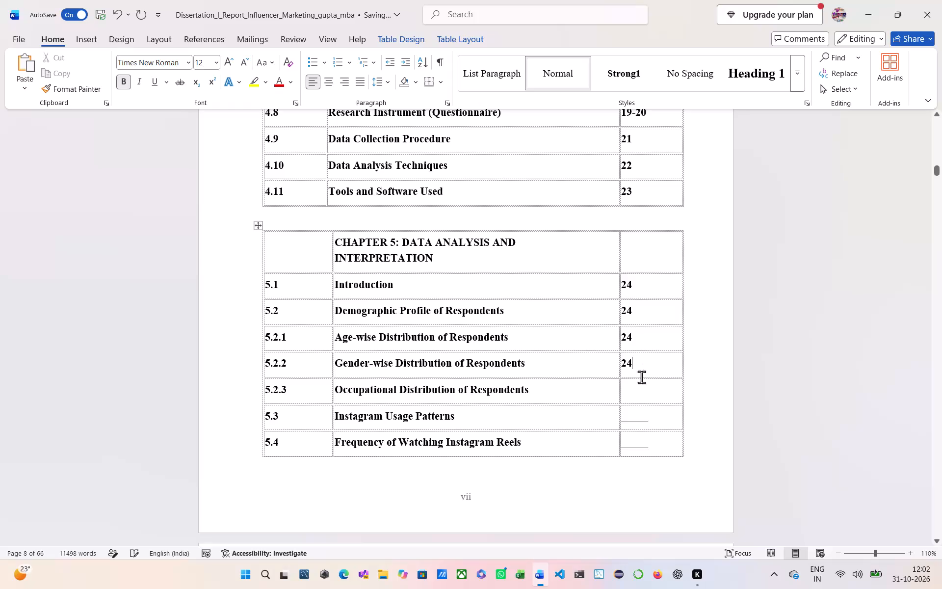
Enter page number 25 in the 5.2.3 Occupational Distribution of Respondents row.
{"action": "left_click", "coordinate": [631, 389]}
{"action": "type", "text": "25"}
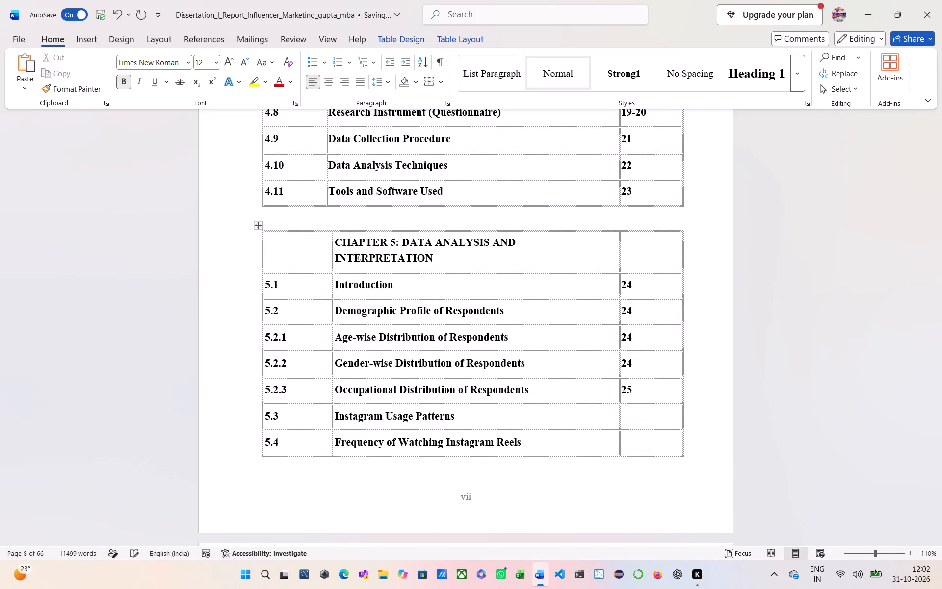
Replace the blank placeholder in the 5.3 Instagram Usage Patterns row with page number 26.
{"action": "left_click", "coordinate": [657, 424]}
{"action": "key", "text": "BackSpace"}
{"action": "key", "text": "BackSpace"}
{"action": "key", "text": "BackSpace"}
{"action": "key", "text": "BackSpace"}
{"action": "key", "text": "BackSpace"}
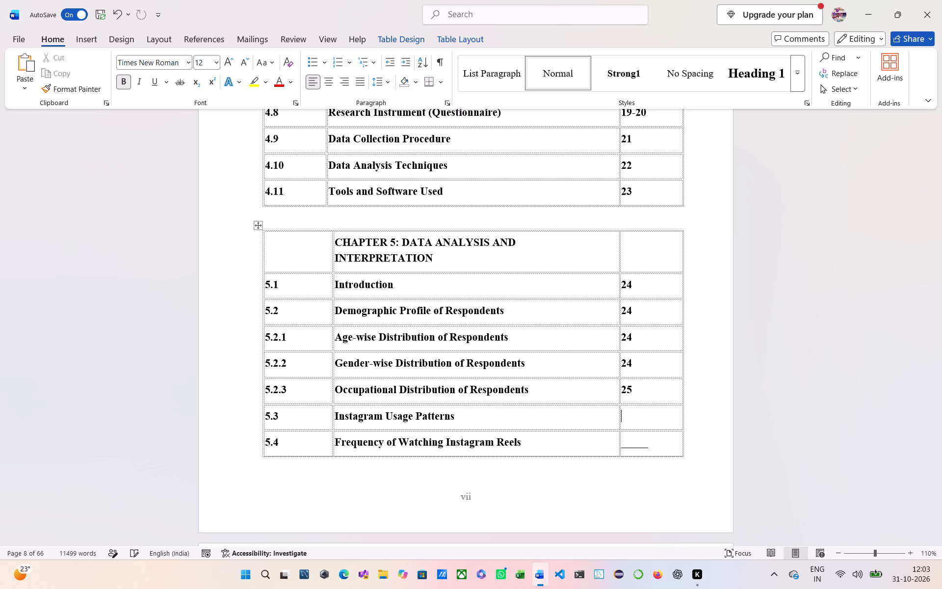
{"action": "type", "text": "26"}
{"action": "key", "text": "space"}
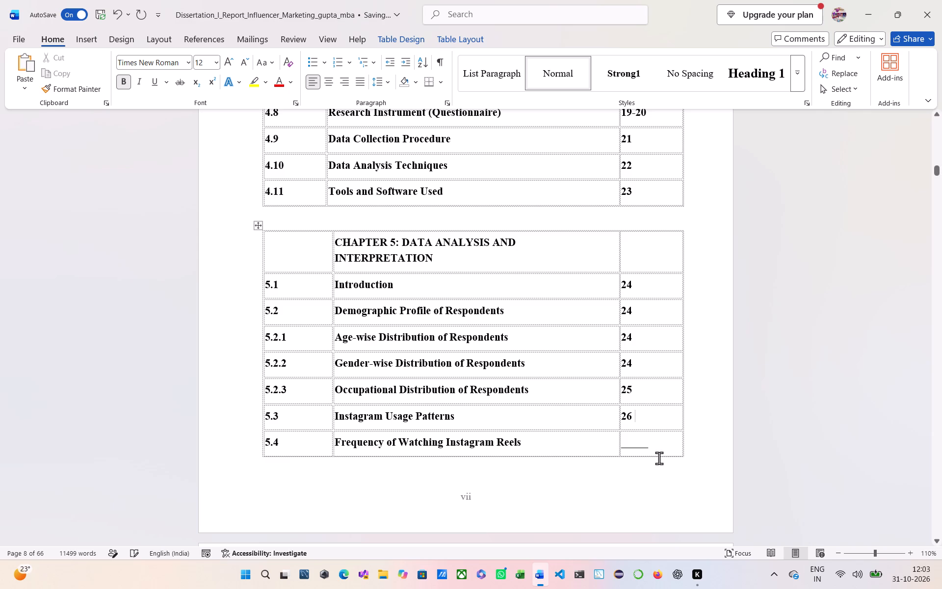
Replace the blank placeholder in the 5.4 Frequency of Watching Instagram Reels row with page number 26.
{"action": "left_click", "coordinate": [655, 445]}
{"action": "key", "text": "BackSpace"}
{"action": "key", "text": "BackSpace"}
{"action": "key", "text": "BackSpace"}
{"action": "key", "text": "BackSpace"}
{"action": "key", "text": "BackSpace"}
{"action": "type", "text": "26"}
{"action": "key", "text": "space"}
Replace the blank placeholder in the 5.5 Time Spent Watching Instagram Reels row with page number 27.
{"action": "scroll", "coordinate": [655, 445], "scroll_direction": "down", "scroll_amount": 1}
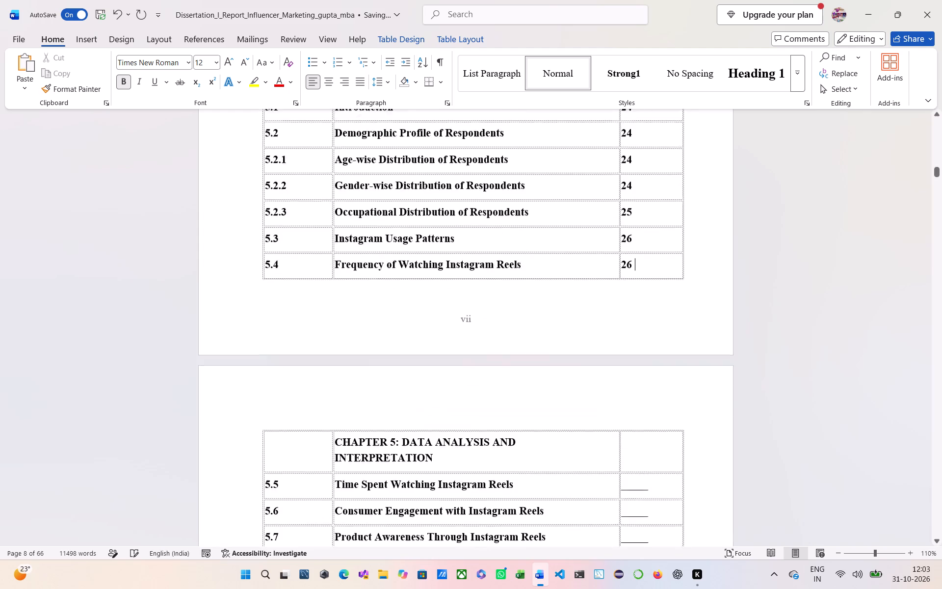
{"action": "scroll", "coordinate": [655, 445], "scroll_direction": "down", "scroll_amount": 2}
{"action": "left_click", "coordinate": [655, 348]}
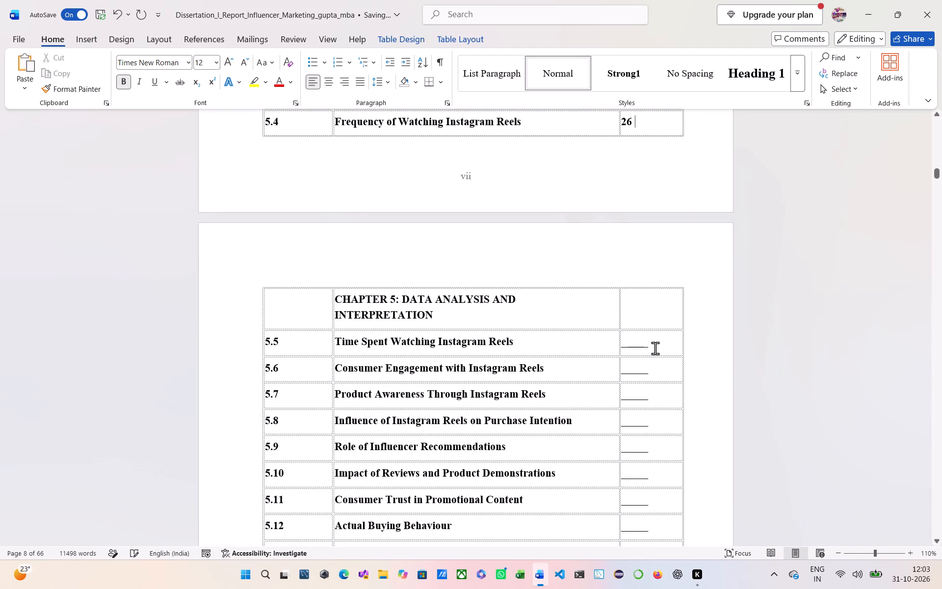
{"action": "key", "text": "BackSpace"}
{"action": "key", "text": "BackSpace"}
{"action": "key", "text": "BackSpace"}
{"action": "key", "text": "BackSpace"}
{"action": "key", "text": "BackSpace"}
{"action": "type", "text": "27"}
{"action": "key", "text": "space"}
Replace the blank placeholder in the 5.6 Consumer Engagement with Instagram Reels row with page number 27.
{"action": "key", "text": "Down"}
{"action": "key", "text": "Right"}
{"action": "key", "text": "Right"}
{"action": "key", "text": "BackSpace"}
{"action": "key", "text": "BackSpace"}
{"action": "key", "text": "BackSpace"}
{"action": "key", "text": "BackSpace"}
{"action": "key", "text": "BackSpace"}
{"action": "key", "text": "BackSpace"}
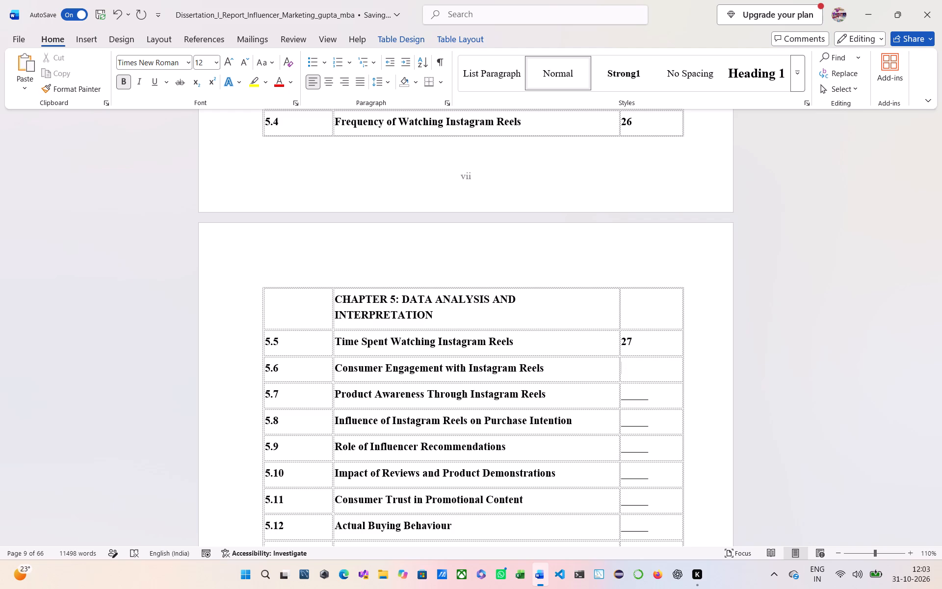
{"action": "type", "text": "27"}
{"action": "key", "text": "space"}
Replace the blank placeholder in the 5.7 Product Awareness Through Instagram Reels row with page number 28.
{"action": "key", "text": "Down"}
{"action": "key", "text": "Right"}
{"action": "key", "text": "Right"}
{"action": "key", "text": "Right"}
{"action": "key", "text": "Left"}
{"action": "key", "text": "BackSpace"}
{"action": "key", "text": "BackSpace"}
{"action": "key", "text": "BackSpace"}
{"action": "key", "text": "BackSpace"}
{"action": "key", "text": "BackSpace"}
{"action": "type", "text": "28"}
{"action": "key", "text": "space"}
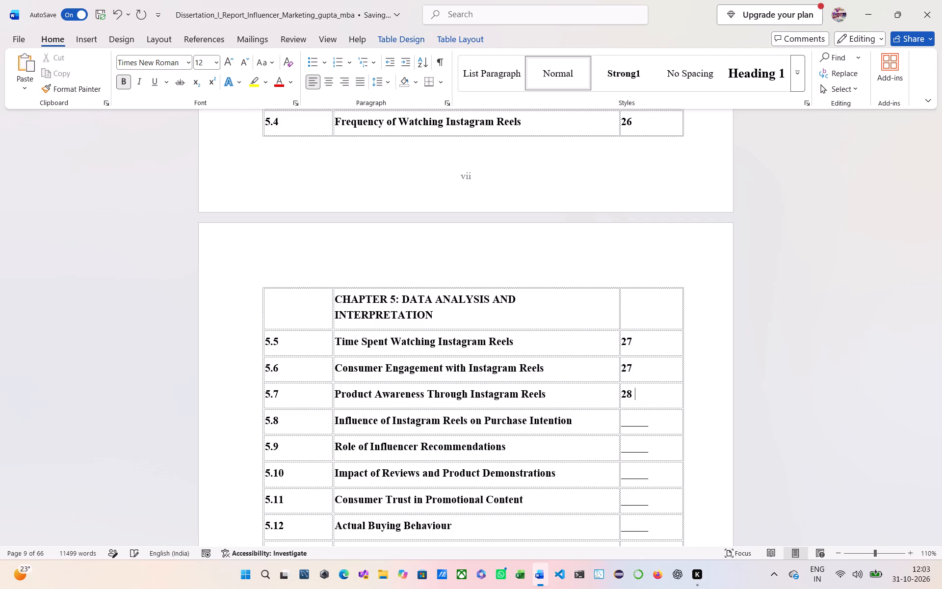
Replace the blank placeholder in the 5.8 Influence of Instagram Reels on Purchase Intention row with page number 28.
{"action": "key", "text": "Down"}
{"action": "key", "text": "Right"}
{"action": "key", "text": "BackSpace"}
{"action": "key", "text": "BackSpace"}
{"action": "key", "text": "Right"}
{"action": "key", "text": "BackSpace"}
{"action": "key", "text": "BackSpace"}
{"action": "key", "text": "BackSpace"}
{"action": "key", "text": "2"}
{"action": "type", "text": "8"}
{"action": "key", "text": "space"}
Clear the blank placeholder from the page cell of the 5.9 Role of Influencer Recommendations row.
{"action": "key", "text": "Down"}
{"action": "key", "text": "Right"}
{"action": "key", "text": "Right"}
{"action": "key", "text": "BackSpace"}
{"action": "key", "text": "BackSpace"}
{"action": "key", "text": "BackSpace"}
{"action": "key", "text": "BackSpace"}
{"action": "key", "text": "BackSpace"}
Enter page number 29 in the 5.9 Role of Influencer Recommendations row.
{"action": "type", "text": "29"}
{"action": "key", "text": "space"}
Replace the blank placeholder in the 5.10 Impact of Reviews and Product Demonstrations row with page number 30.
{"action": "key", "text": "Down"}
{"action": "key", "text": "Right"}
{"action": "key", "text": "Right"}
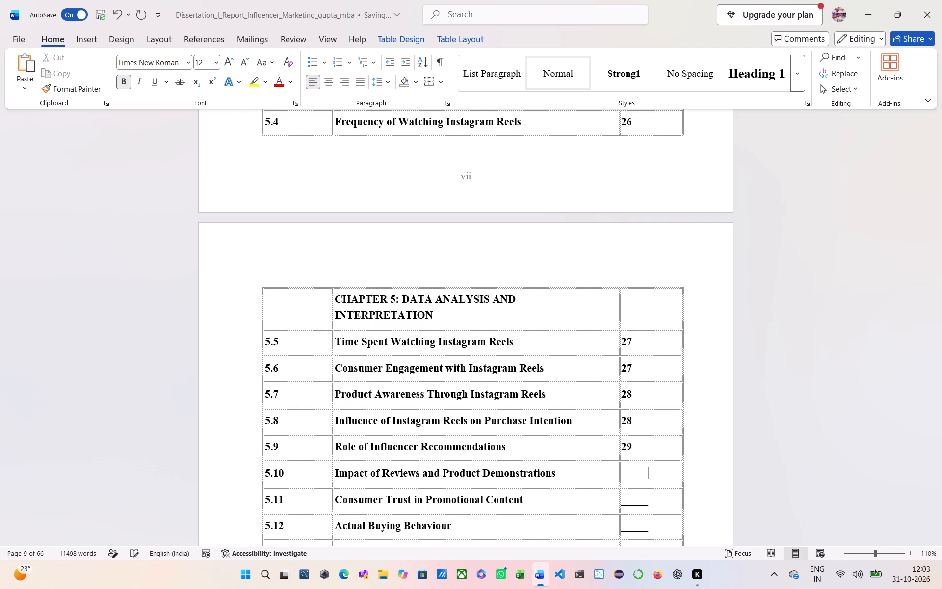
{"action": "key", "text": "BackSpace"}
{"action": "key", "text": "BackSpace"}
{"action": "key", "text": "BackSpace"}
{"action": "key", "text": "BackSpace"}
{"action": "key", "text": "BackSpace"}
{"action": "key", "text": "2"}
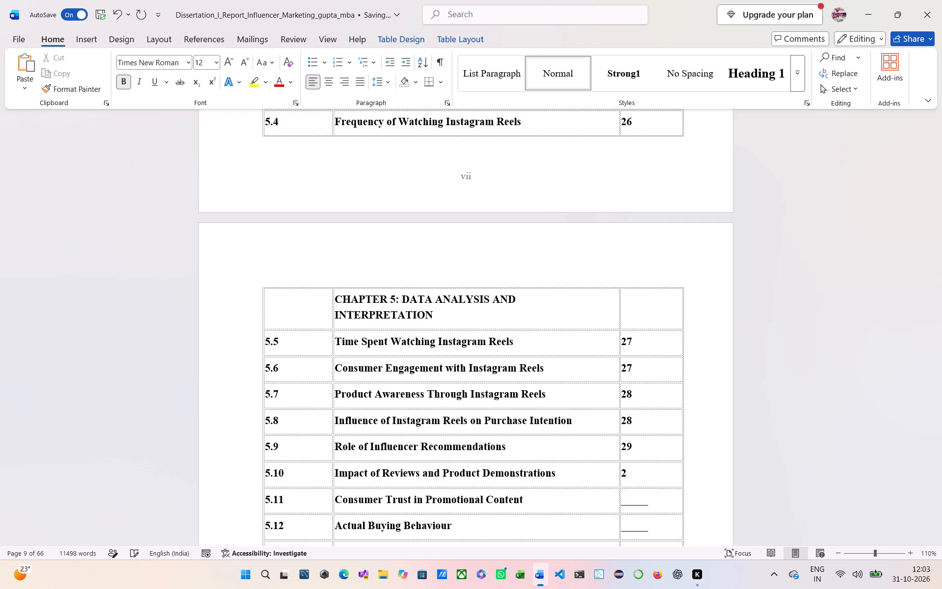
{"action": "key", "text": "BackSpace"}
{"action": "type", "text": "30"}
{"action": "key", "text": "space"}
Replace the blank placeholder in the 5.11 Consumer Trust in Promotional Content row with page number 31.
{"action": "key", "text": "Down"}
{"action": "key", "text": "Right"}
{"action": "key", "text": "BackSpace"}
{"action": "key", "text": "BackSpace"}
{"action": "key", "text": "BackSpace"}
{"action": "key", "text": "Right"}
{"action": "key", "text": "BackSpace"}
{"action": "key", "text": "BackSpace"}
{"action": "key", "text": "BackSpace"}
{"action": "type", "text": "31"}
Replace the blank placeholder in the 5.12 Actual Buying Behaviour row with page number 31.
{"action": "scroll", "coordinate": [641, 284], "scroll_direction": "down", "scroll_amount": 2}
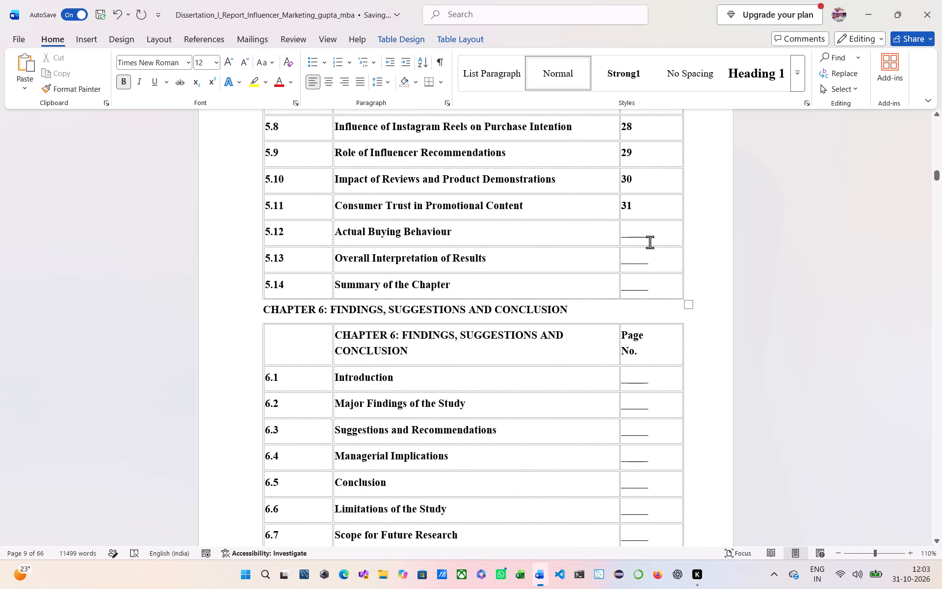
{"action": "left_click", "coordinate": [653, 238]}
{"action": "key", "text": "BackSpace"}
{"action": "key", "text": "BackSpace"}
{"action": "key", "text": "BackSpace"}
{"action": "key", "text": "BackSpace"}
{"action": "key", "text": "BackSpace"}
{"action": "key", "text": "3"}
{"action": "key", "text": "1"}
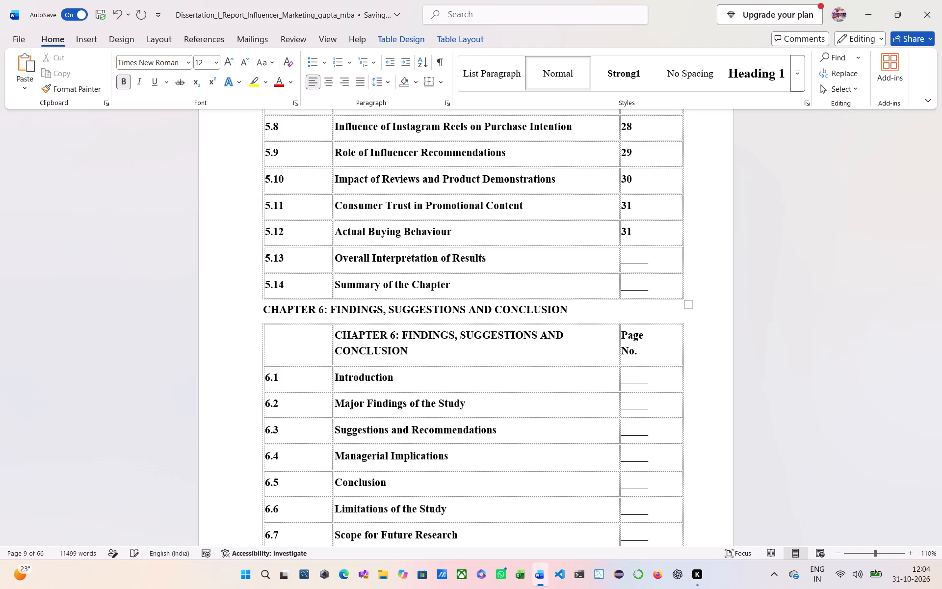
Replace the blank placeholder in the 5.13 Overall Interpretation of Results row with page number 32.
{"action": "key", "text": "Down"}
{"action": "key", "text": "Down"}
{"action": "key", "text": "Down"}
{"action": "key", "text": "Up"}
{"action": "key", "text": "Up"}
{"action": "key", "text": "Right"}
{"action": "key", "text": "Right"}
{"action": "key", "text": "Right"}
{"action": "key", "text": "BackSpace"}
{"action": "key", "text": "BackSpace"}
{"action": "key", "text": "BackSpace"}
{"action": "key", "text": "BackSpace"}
{"action": "key", "text": "BackSpace"}
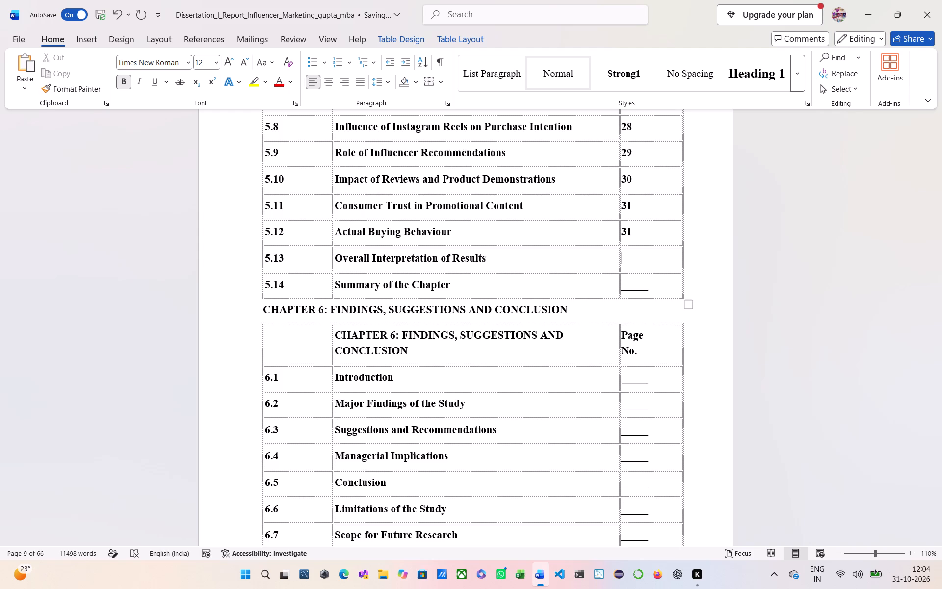
{"action": "type", "text": "32"}
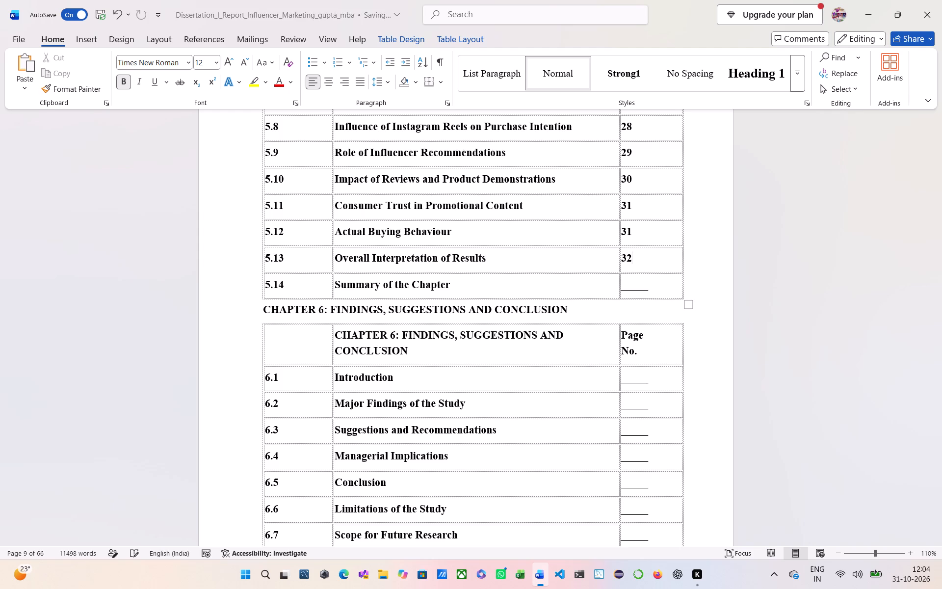
Replace the blank placeholder in the 5.14 Summary of the Chapter row with page number 33.
{"action": "key", "text": "Down"}
{"action": "key", "text": "Right"}
{"action": "key", "text": "Right"}
{"action": "key", "text": "Right"}
{"action": "key", "text": "BackSpace"}
{"action": "key", "text": "BackSpace"}
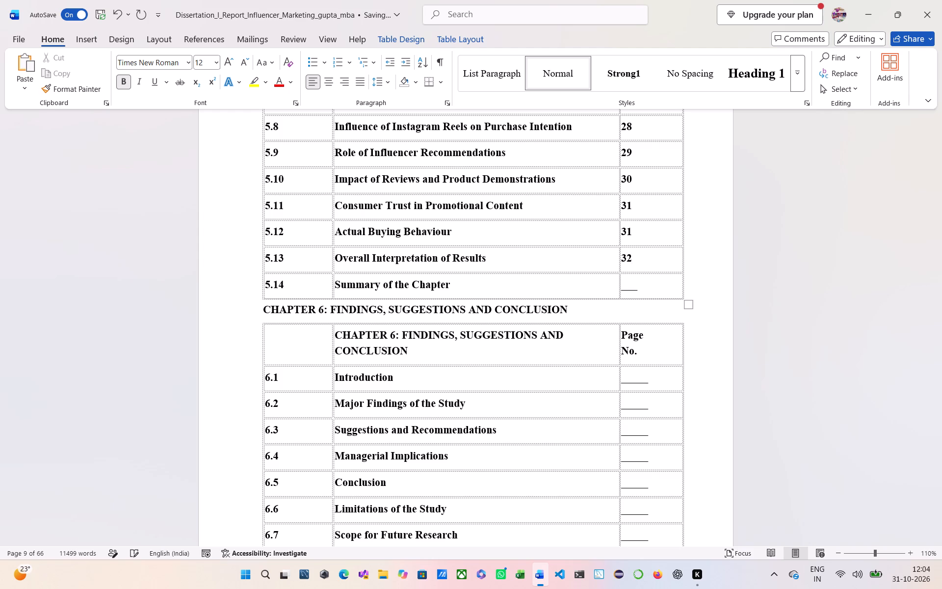
{"action": "key", "text": "BackSpace"}
{"action": "key", "text": "BackSpace"}
{"action": "key", "text": "BackSpace"}
{"action": "type", "text": "33"}
{"action": "key", "text": "space"}
Delete the "Page No." text from the header row of the Chapter 6 table.
{"action": "left_click_drag", "start_coordinate": [623, 335], "coordinate": [642, 355]}
{"action": "key", "text": "BackSpace"}
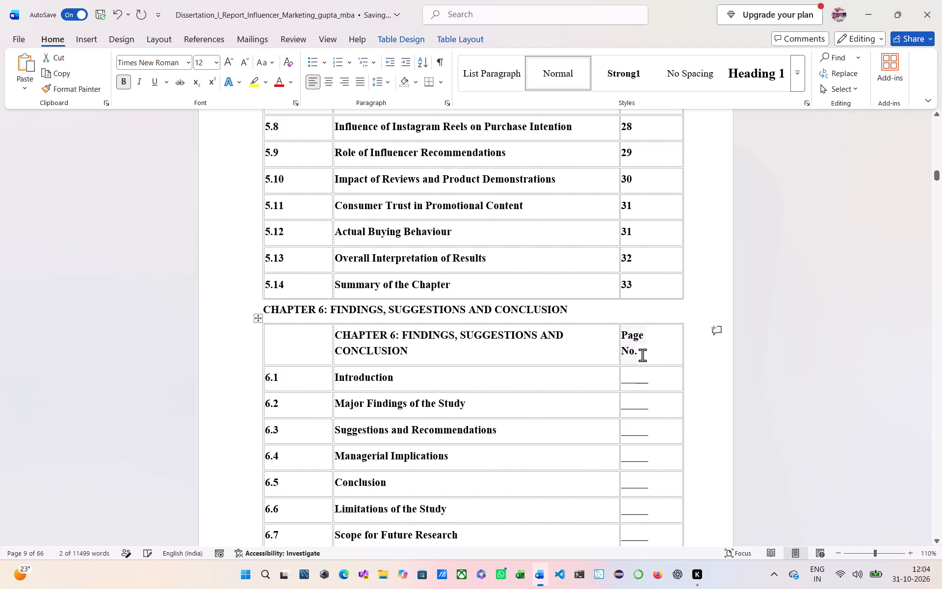
Delete the duplicate "CHAPTER 6: FINDINGS, SUGGESTIONS AND CONCLUSION" heading line above the Chapter 6 table.
{"action": "left_click", "coordinate": [578, 314]}
{"action": "left_click_drag", "start_coordinate": [578, 314], "coordinate": [262, 330]}
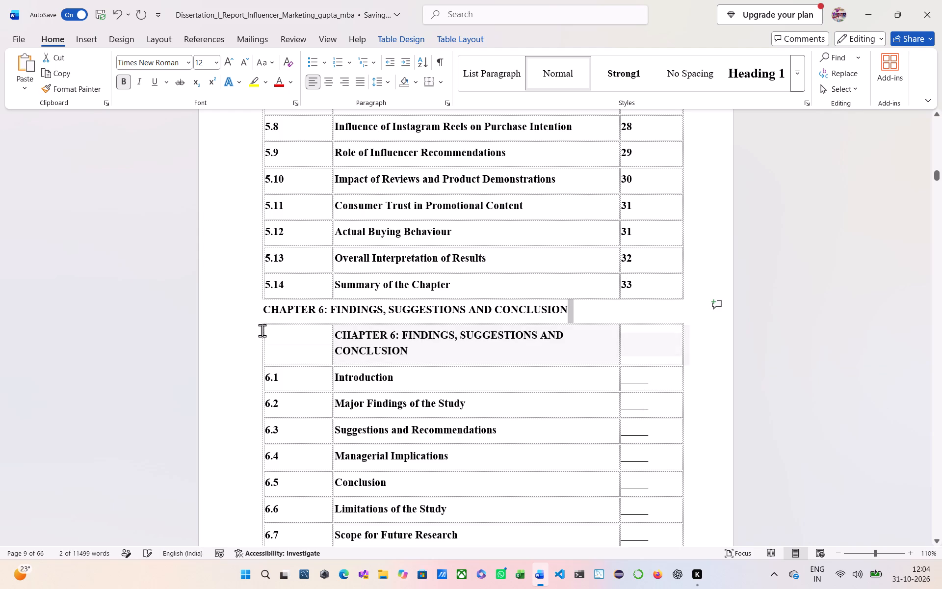
{"action": "left_click_drag", "start_coordinate": [262, 330], "coordinate": [267, 320]}
{"action": "key", "text": "BackSpace"}
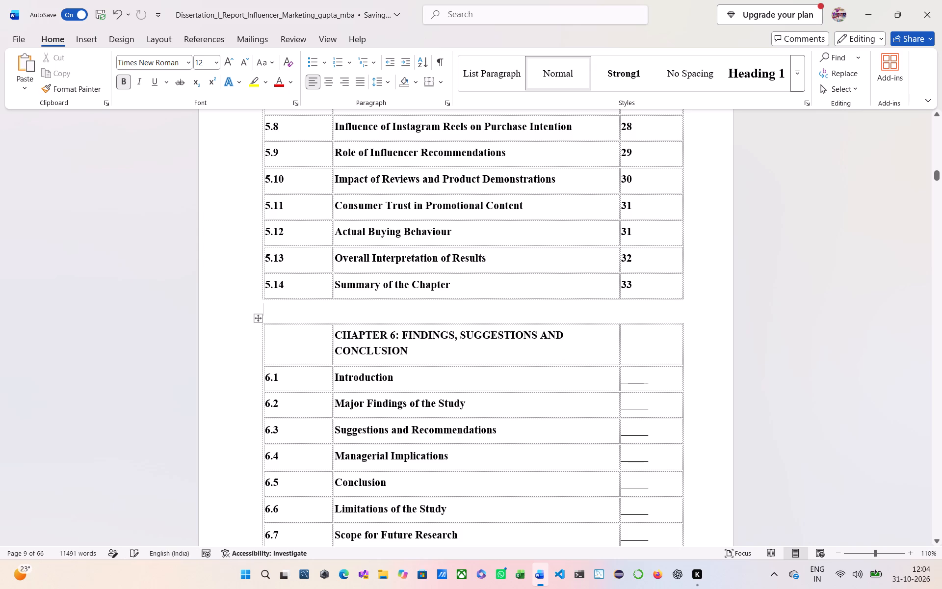
Replace the blank placeholder in the 6.1 Introduction row with page number 34.
{"action": "left_click", "coordinate": [646, 385]}
{"action": "key", "text": "BackSpace"}
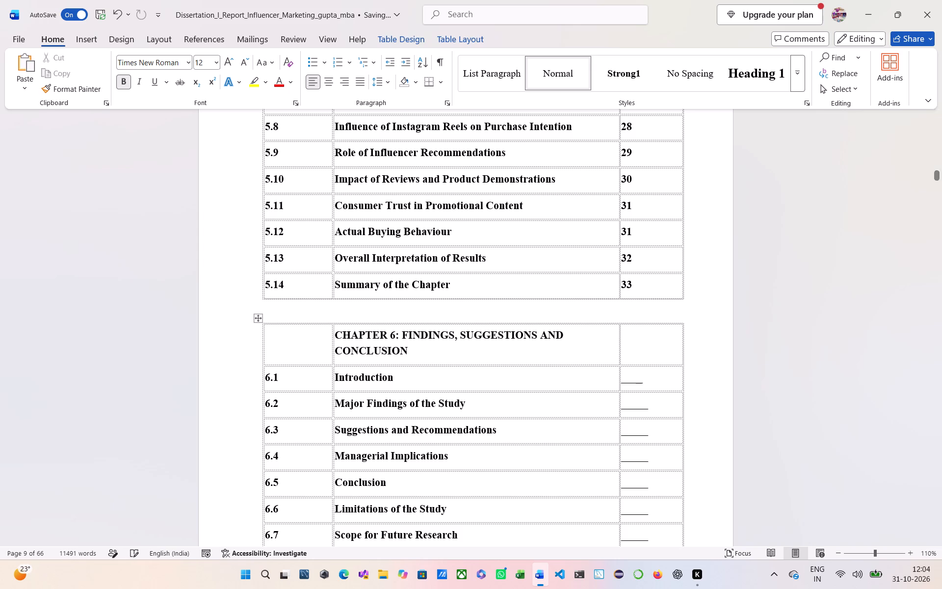
{"action": "key", "text": "BackSpace"}
{"action": "key", "text": "BackSpace"}
{"action": "key", "text": "BackSpace"}
{"action": "key", "text": "BackSpace"}
{"action": "type", "text": "34"}
Replace the blank placeholder in the 6.2 Major Findings of the Study row with the page range 34-35.
{"action": "key", "text": "Down"}
{"action": "key", "text": "Right"}
{"action": "key", "text": "Right"}
{"action": "key", "text": "Right"}
{"action": "key", "text": "BackSpace"}
{"action": "key", "text": "BackSpace"}
{"action": "key", "text": "BackSpace"}
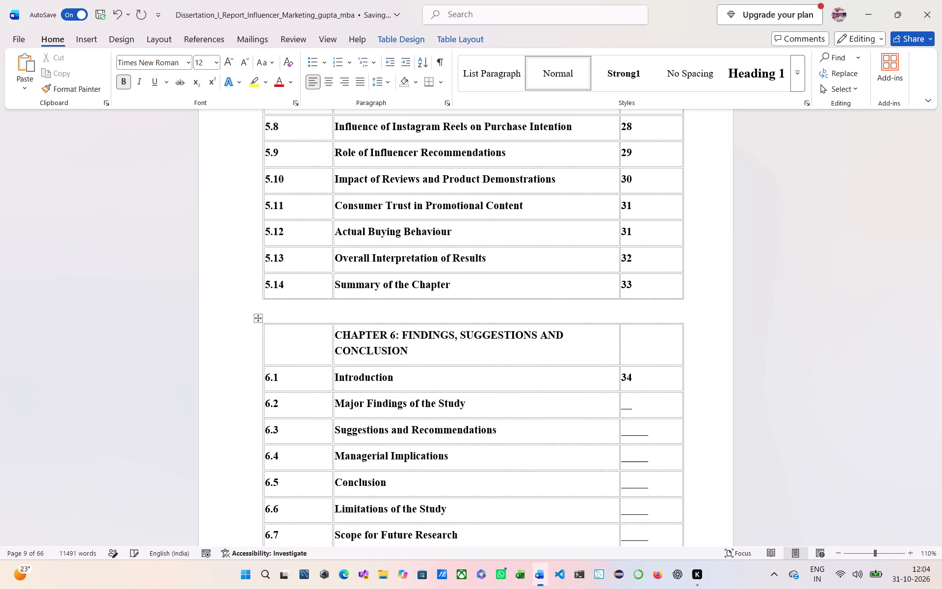
{"action": "key", "text": "BackSpace"}
{"action": "key", "text": "BackSpace"}
{"action": "type", "text": "34"}
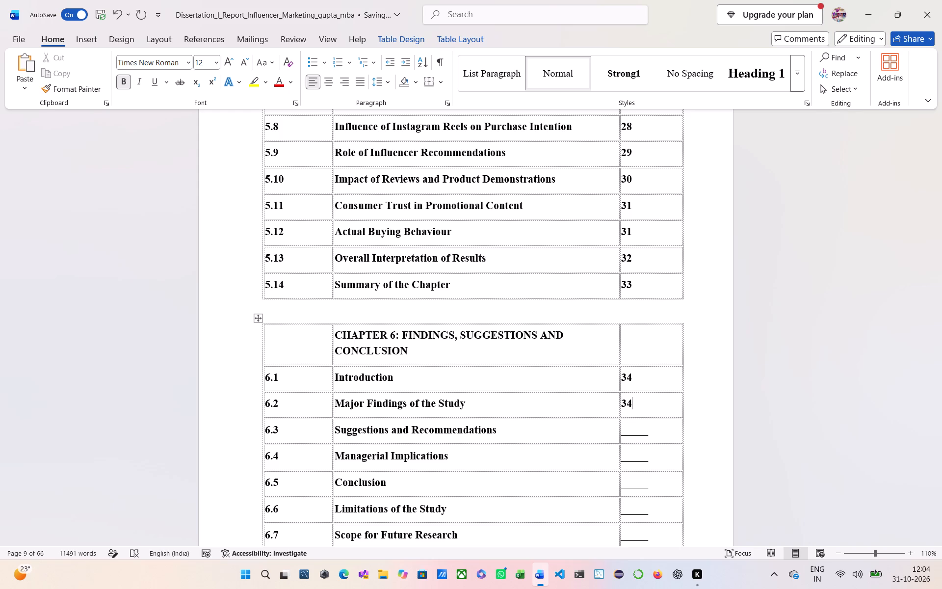
{"action": "type", "text": "-35"}
Replace the blank placeholder in the 6.3 Suggestions and Recommendations row with page number 36.
{"action": "key", "text": "Down"}
{"action": "key", "text": "Right"}
{"action": "key", "text": "Left"}
{"action": "key", "text": "BackSpace"}
{"action": "key", "text": "BackSpace"}
{"action": "key", "text": "BackSpace"}
{"action": "key", "text": "BackSpace"}
{"action": "key", "text": "BackSpace"}
{"action": "type", "text": "36"}
{"action": "key", "text": "space"}
Replace the blank placeholder in the 6.4 Managerial Implications row with page number 37.
{"action": "key", "text": "Down"}
{"action": "key", "text": "Right"}
{"action": "key", "text": "Right"}
{"action": "key", "text": "Right"}
{"action": "key", "text": "Left"}
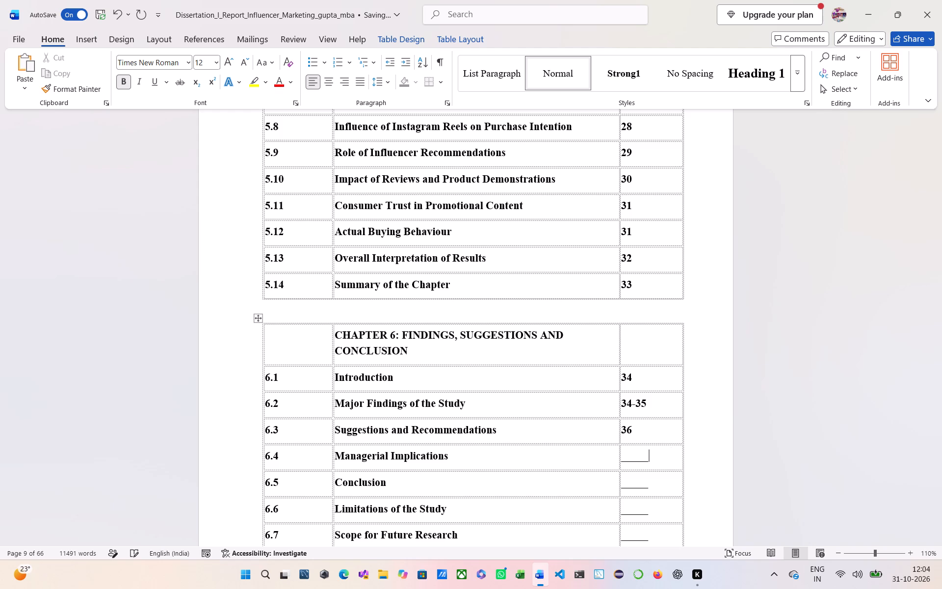
{"action": "key", "text": "BackSpace"}
{"action": "key", "text": "BackSpace"}
{"action": "key", "text": "BackSpace"}
{"action": "key", "text": "BackSpace"}
{"action": "key", "text": "BackSpace"}
{"action": "type", "text": "37"}
{"action": "key", "text": "space"}
Replace the blank placeholder in the 6.5 Conclusion row with page number 38.
{"action": "key", "text": "Down"}
{"action": "key", "text": "Right"}
{"action": "key", "text": "Right"}
{"action": "key", "text": "BackSpace"}
{"action": "key", "text": "BackSpace"}
{"action": "key", "text": "BackSpace"}
{"action": "key", "text": "BackSpace"}
{"action": "key", "text": "BackSpace"}
{"action": "type", "text": "38"}
{"action": "key", "text": "space"}
Replace the blank placeholder in the 6.6 Limitations of the Study row with page number 39.
{"action": "key", "text": "Down"}
{"action": "key", "text": "Right"}
{"action": "key", "text": "Right"}
{"action": "key", "text": "Right"}
{"action": "key", "text": "Left"}
{"action": "key", "text": "BackSpace"}
{"action": "key", "text": "BackSpace"}
{"action": "key", "text": "BackSpace"}
{"action": "key", "text": "BackSpace"}
{"action": "key", "text": "BackSpace"}
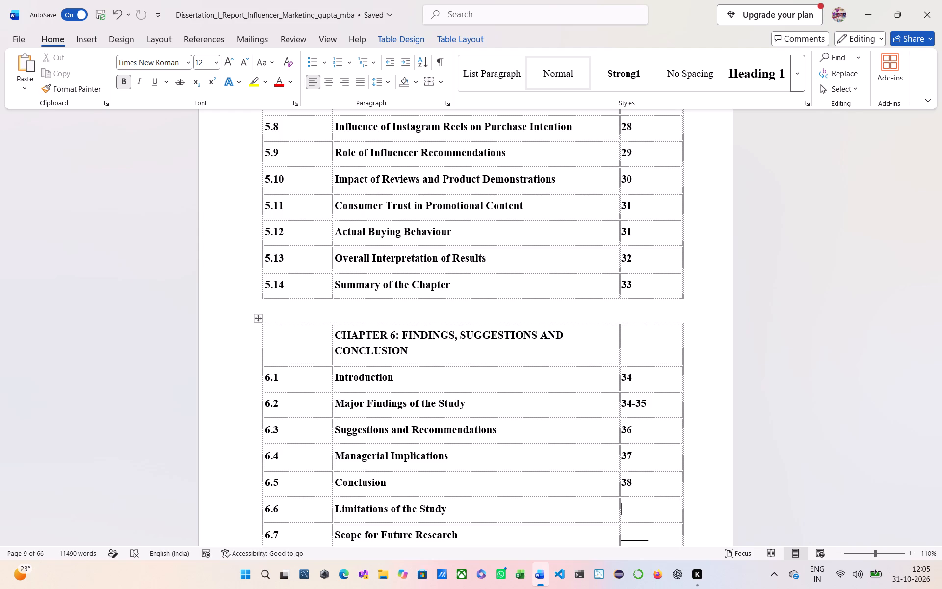
{"action": "key", "text": "3"}
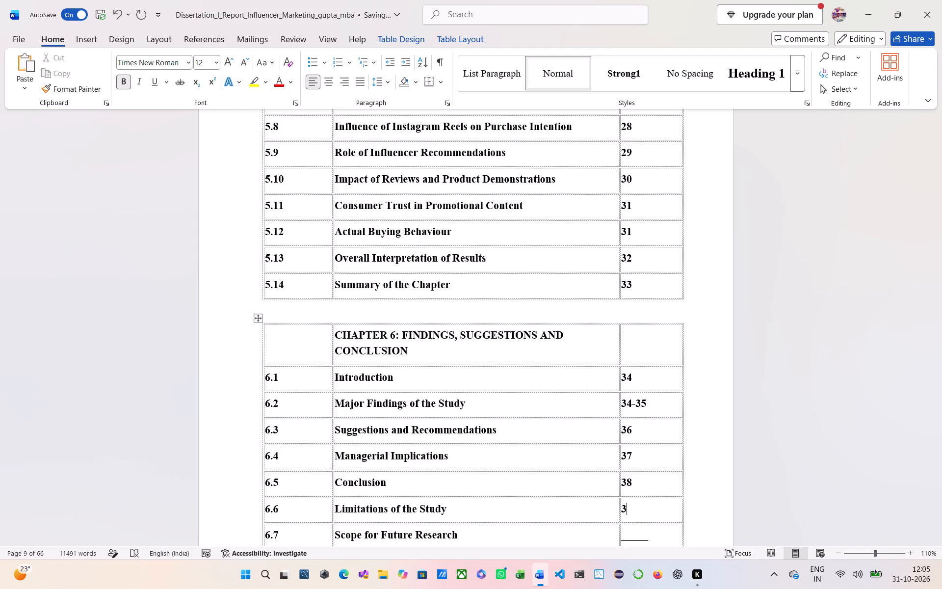
{"action": "key", "text": "9"}
Replace the blank placeholder in the 6.7 Scope for Future Research row with page number 40.
{"action": "scroll", "coordinate": [667, 382], "scroll_direction": "down", "scroll_amount": 1}
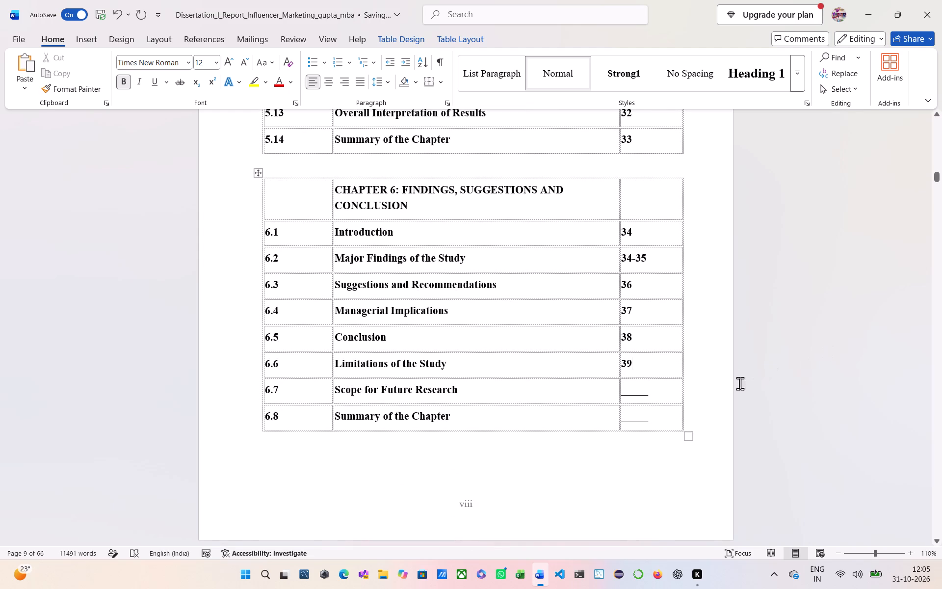
{"action": "left_click", "coordinate": [661, 395]}
{"action": "key", "text": "BackSpace"}
{"action": "key", "text": "BackSpace"}
{"action": "key", "text": "BackSpace"}
{"action": "key", "text": "BackSpace"}
{"action": "key", "text": "BackSpace"}
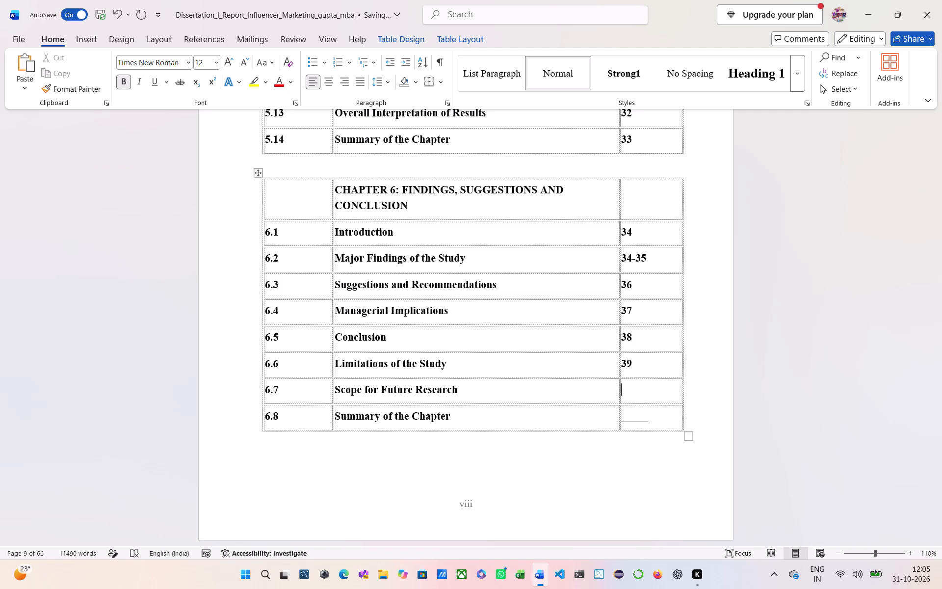
{"action": "type", "text": "40v"}
{"action": "key", "text": "BackSpace"}
{"action": "key", "text": "space"}
Replace the blank placeholder in the 6.8 Summary of the Chapter row with page number 41.
{"action": "key", "text": "Down"}
{"action": "key", "text": "Right"}
{"action": "key", "text": "Right"}
{"action": "key", "text": "BackSpace"}
{"action": "key", "text": "BackSpace"}
{"action": "key", "text": "BackSpace"}
{"action": "key", "text": "BackSpace"}
{"action": "key", "text": "BackSpace"}
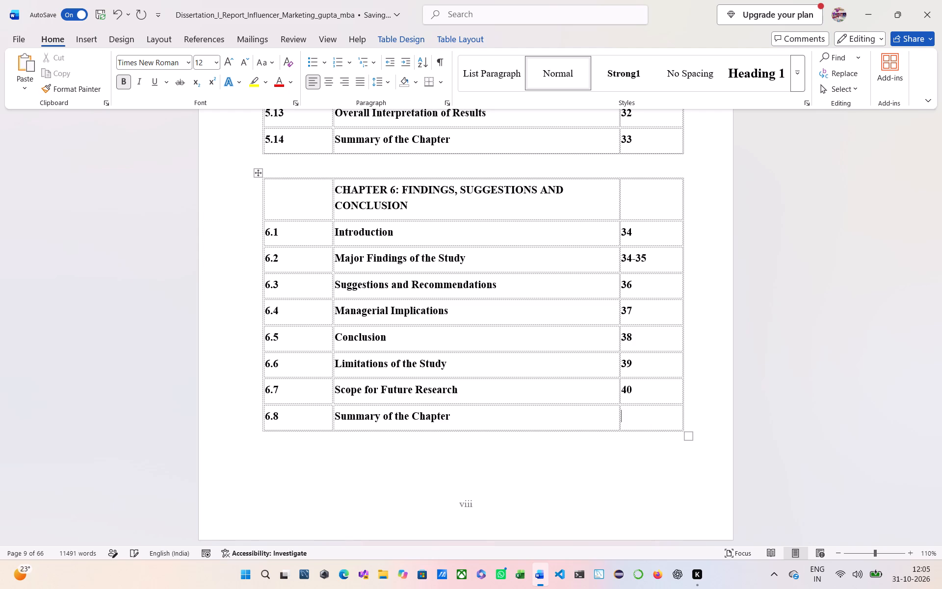
{"action": "type", "text": "41"}
Delete the redundant "Page No." text from the header row of the Chapter 7: Summary of the Study table.
{"action": "scroll", "coordinate": [661, 395], "scroll_direction": "down", "scroll_amount": 2}
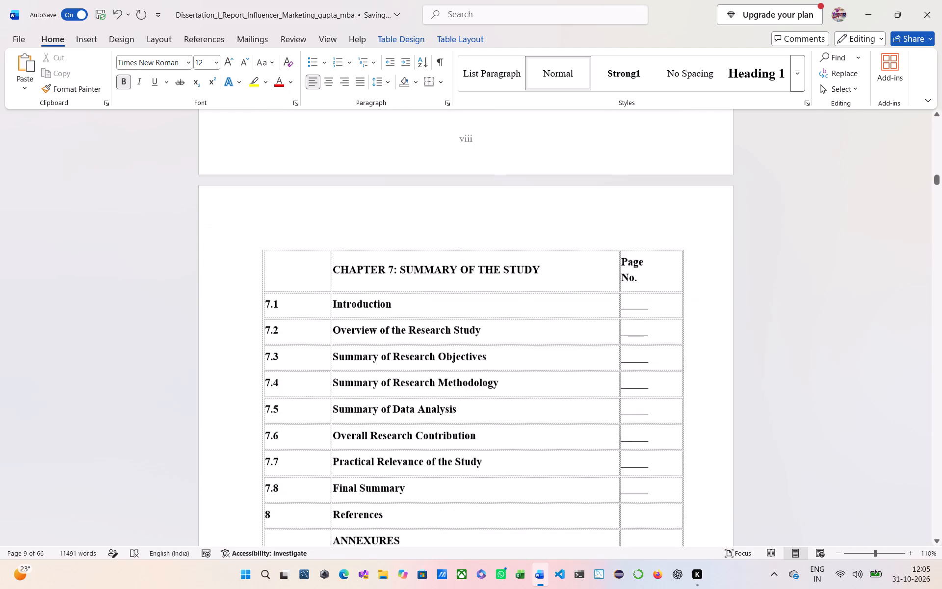
{"action": "scroll", "coordinate": [661, 395], "scroll_direction": "down", "scroll_amount": 2}
{"action": "scroll", "coordinate": [661, 395], "scroll_direction": "up", "scroll_amount": 1}
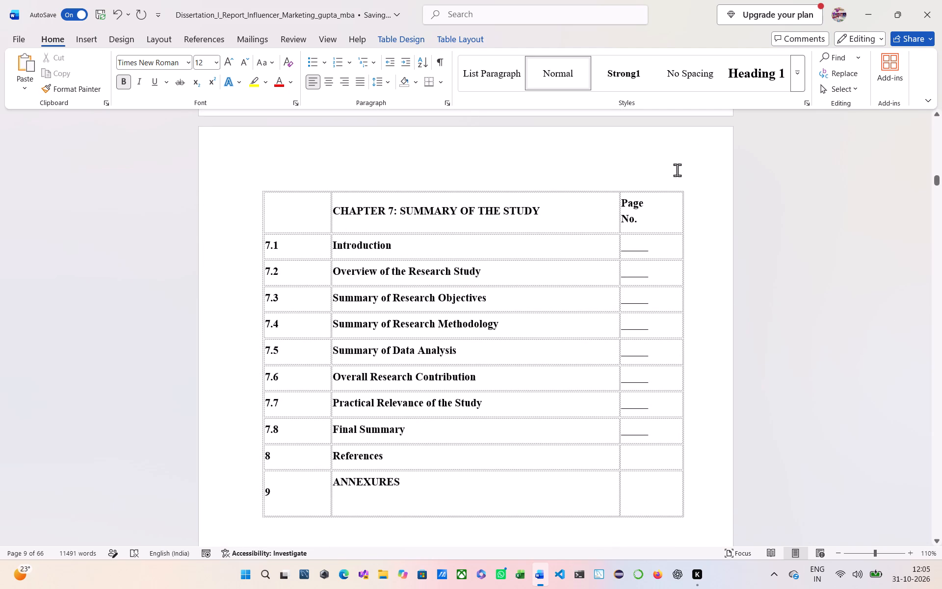
{"action": "left_click_drag", "start_coordinate": [624, 203], "coordinate": [651, 226]}
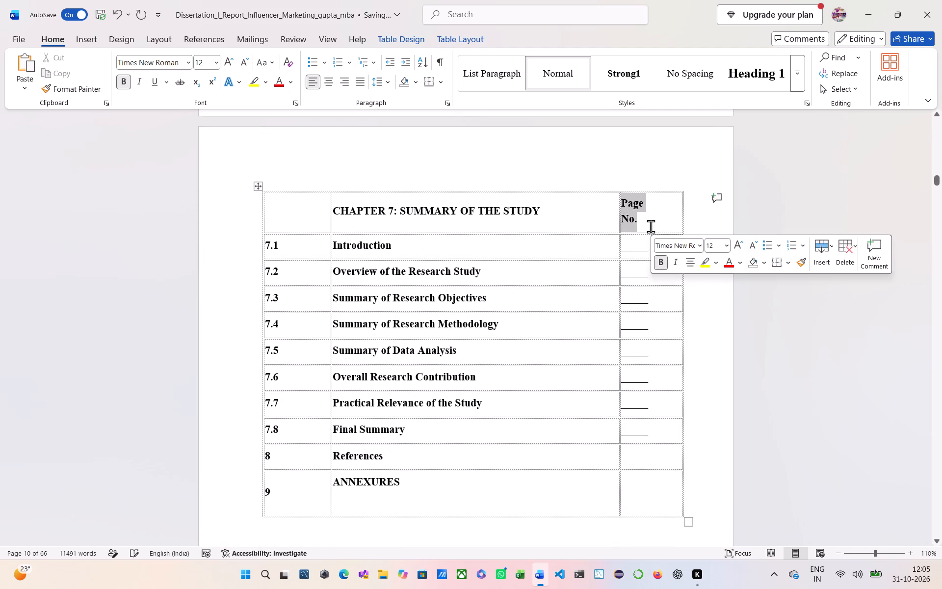
{"action": "key", "text": "BackSpace"}
Replace the blank placeholder in Chapter 7's 7.1 Introduction row with page number 41.
{"action": "left_click", "coordinate": [656, 237]}
{"action": "key", "text": "BackSpace"}
{"action": "key", "text": "BackSpace"}
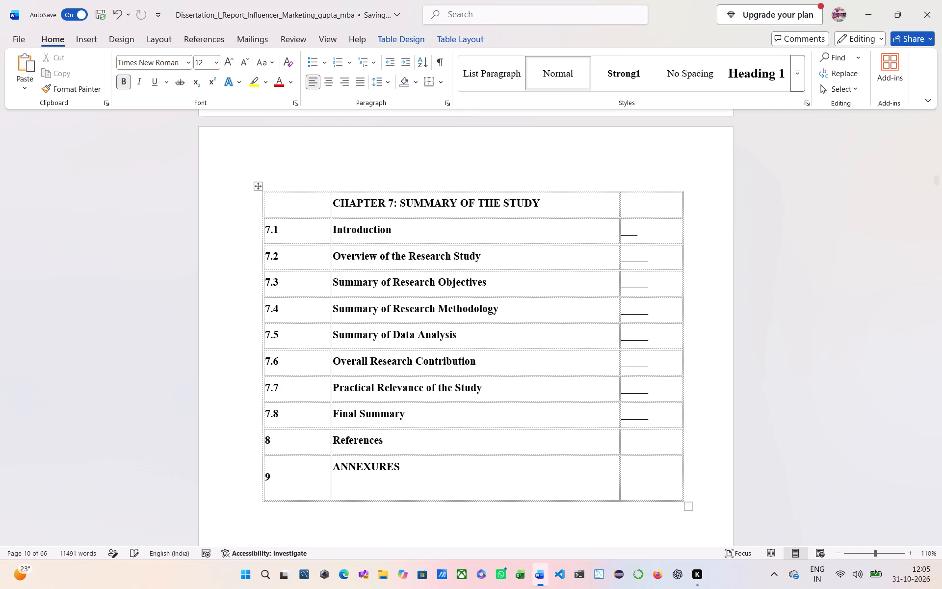
{"action": "key", "text": "BackSpace"}
{"action": "key", "text": "BackSpace"}
{"action": "key", "text": "BackSpace"}
{"action": "type", "text": "41"}
Clear the blank placeholder from the page number cell of the 7.2 Overview of the Research Study row.
{"action": "key", "text": "Down"}
{"action": "key", "text": "Right"}
{"action": "key", "text": "Right"}
{"action": "key", "text": "Right"}
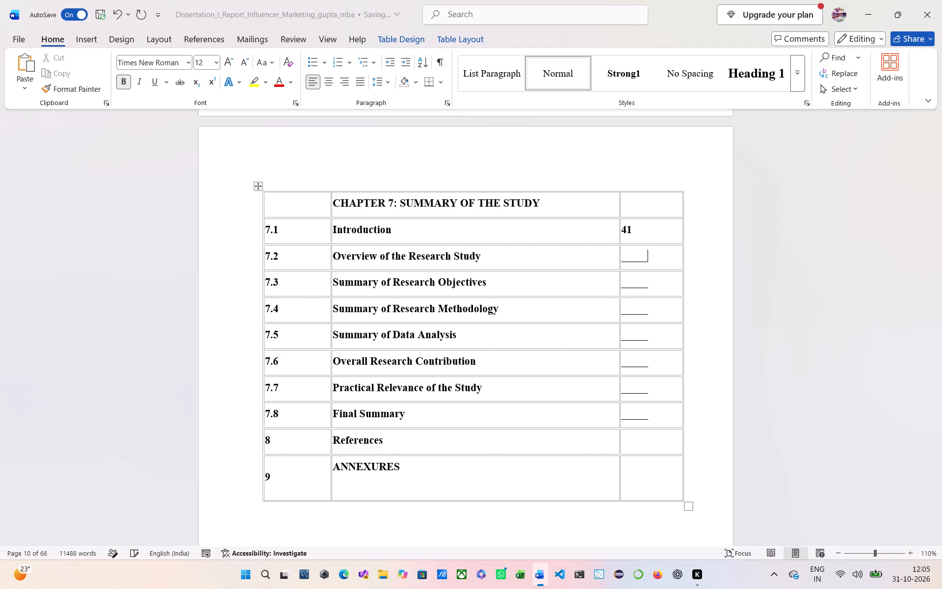
{"action": "key", "text": "BackSpace"}
{"action": "key", "text": "BackSpace"}
{"action": "key", "text": "BackSpace"}
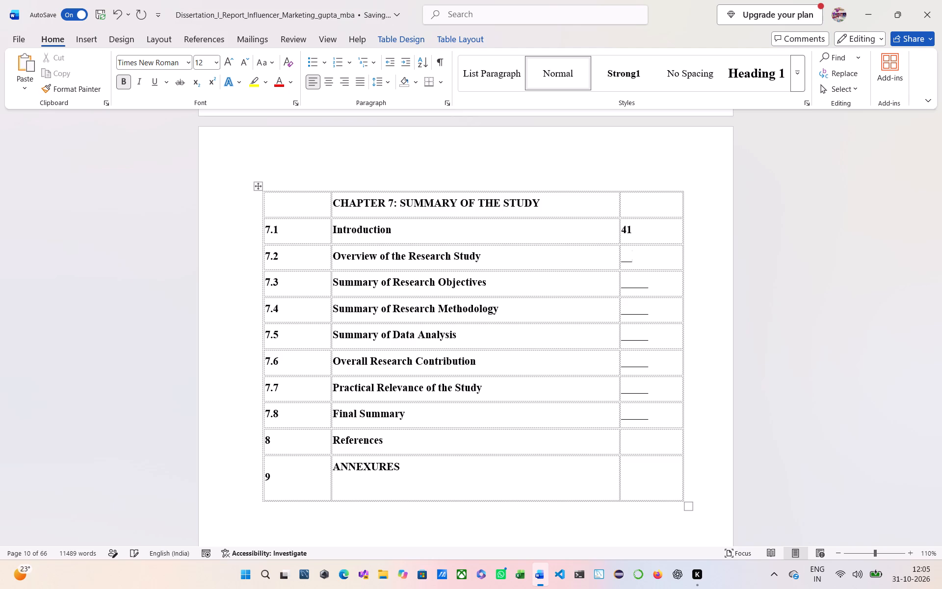
{"action": "key", "text": "BackSpace"}
{"action": "key", "text": "BackSpace"}
Change the page number in the 7.1 Introduction row to 42.
{"action": "left_click", "coordinate": [632, 229]}
{"action": "key", "text": "BackSpace"}
{"action": "key", "text": "2"}
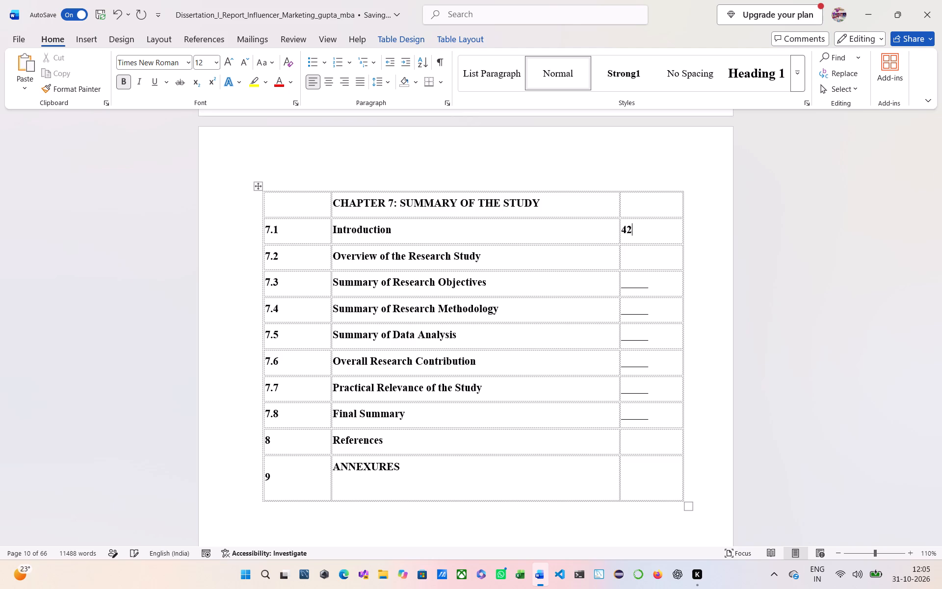
Enter page number 42 in the emptied cell of the 7.2 Overview of the Research Study row.
{"action": "left_click", "coordinate": [631, 253]}
{"action": "type", "text": "41"}
{"action": "key", "text": "BackSpace"}
{"action": "key", "text": "2"}
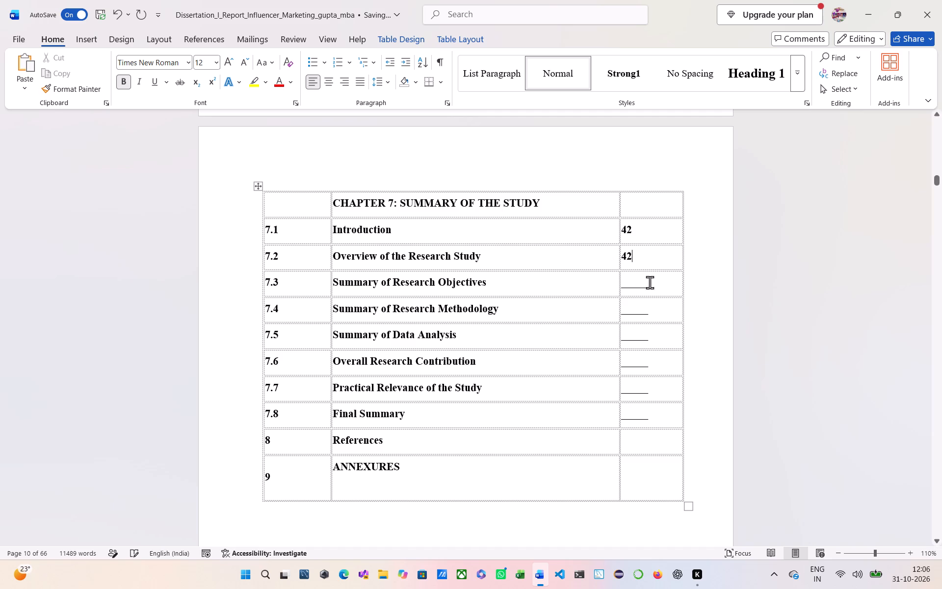
Replace the blank placeholder in the 7.3 Summary of Research Objectives row with page number 42.
{"action": "left_click", "coordinate": [654, 286]}
{"action": "key", "text": "BackSpace"}
{"action": "key", "text": "BackSpace"}
{"action": "key", "text": "BackSpace"}
{"action": "key", "text": "BackSpace"}
{"action": "key", "text": "BackSpace"}
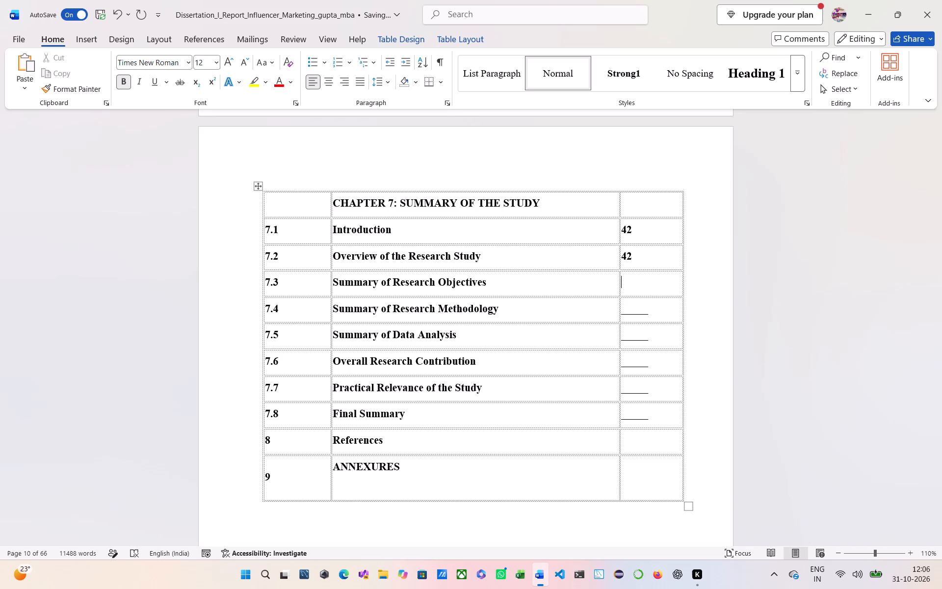
{"action": "type", "text": "42"}
Replace the blank placeholder in the 7.4 Summary of Research Methodology row with page number 43.
{"action": "key", "text": "Down"}
{"action": "key", "text": "Right"}
{"action": "key", "text": "Right"}
{"action": "key", "text": "Right"}
{"action": "key", "text": "BackSpace"}
{"action": "key", "text": "BackSpace"}
{"action": "key", "text": "BackSpace"}
{"action": "key", "text": "BackSpace"}
{"action": "key", "text": "BackSpace"}
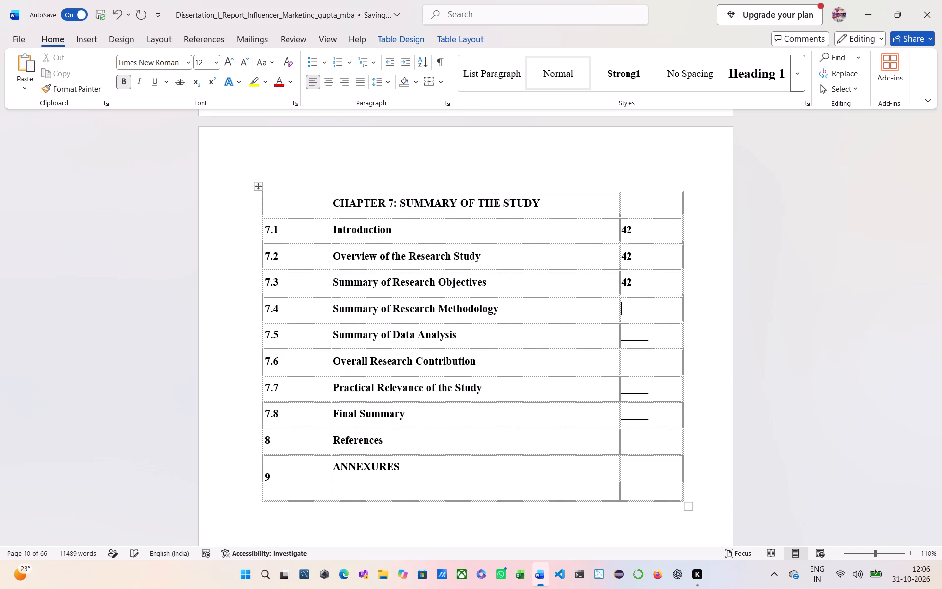
{"action": "type", "text": "43"}
Replace the blank placeholder in the 7.5 Summary of Data Analysis row with page number 44.
{"action": "key", "text": "Down"}
{"action": "key", "text": "Right"}
{"action": "key", "text": "Right"}
{"action": "key", "text": "Right"}
{"action": "key", "text": "BackSpace"}
{"action": "key", "text": "BackSpace"}
{"action": "key", "text": "BackSpace"}
{"action": "key", "text": "BackSpace"}
{"action": "key", "text": "BackSpace"}
{"action": "type", "text": "44"}
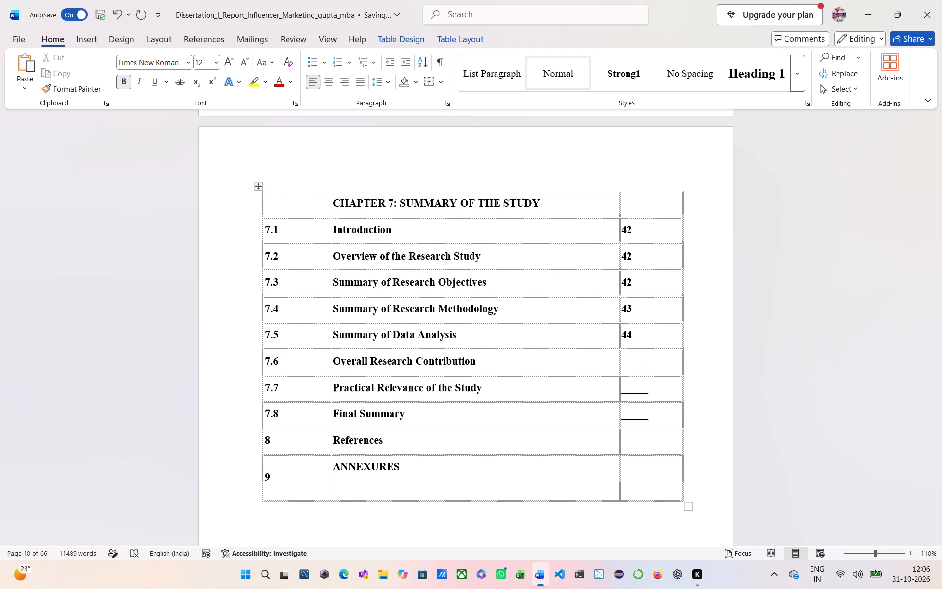
Replace the blank placeholder in the 7.6 Overall Research Contribution row with page number 44.
{"action": "key", "text": "Down"}
{"action": "key", "text": "Right"}
{"action": "key", "text": "Right"}
{"action": "key", "text": "Right"}
{"action": "key", "text": "Right"}
{"action": "key", "text": "Left"}
{"action": "key", "text": "BackSpace"}
{"action": "key", "text": "BackSpace"}
{"action": "key", "text": "BackSpace"}
{"action": "key", "text": "BackSpace"}
{"action": "key", "text": "BackSpace"}
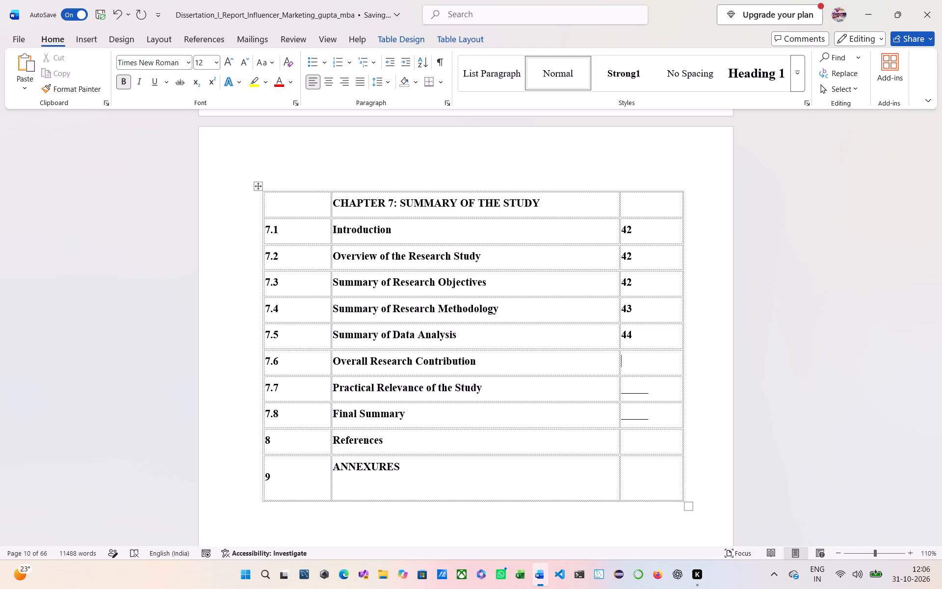
{"action": "key", "text": "4"}
{"action": "key", "text": "4"}
Clear the blank placeholder from the page number cell of the 7.7 Practical Relevance of the Study row.
{"action": "key", "text": "Down"}
{"action": "key", "text": "Right"}
{"action": "key", "text": "Right"}
{"action": "key", "text": "Right"}
{"action": "key", "text": "BackSpace"}
{"action": "key", "text": "BackSpace"}
{"action": "key", "text": "BackSpace"}
{"action": "key", "text": "BackSpace"}
{"action": "key", "text": "BackSpace"}
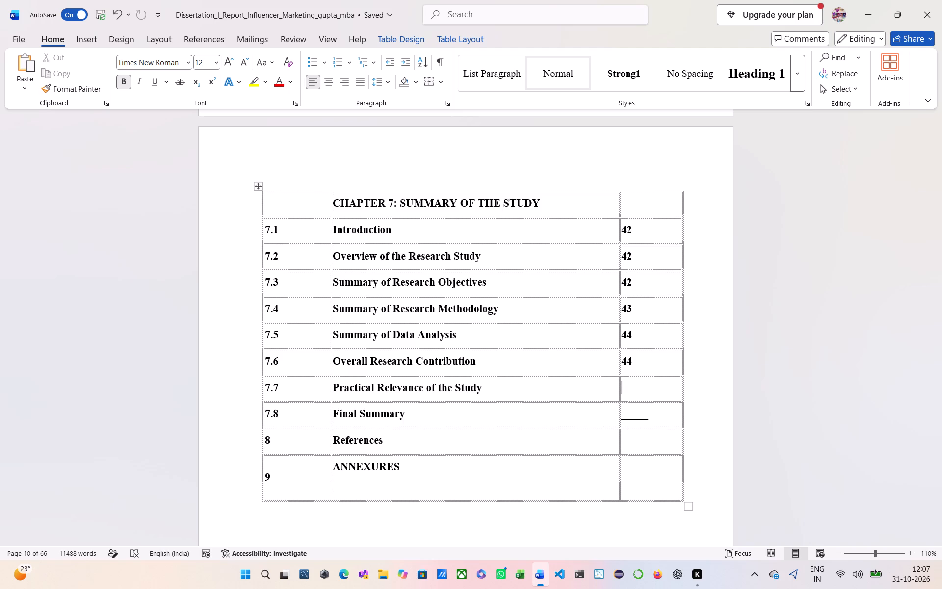
Examine the report body for the page numbers of the remaining Chapter 7 sections, the references and the annexures.
{"action": "scroll", "coordinate": [654, 286], "scroll_direction": "down", "scroll_amount": 1}
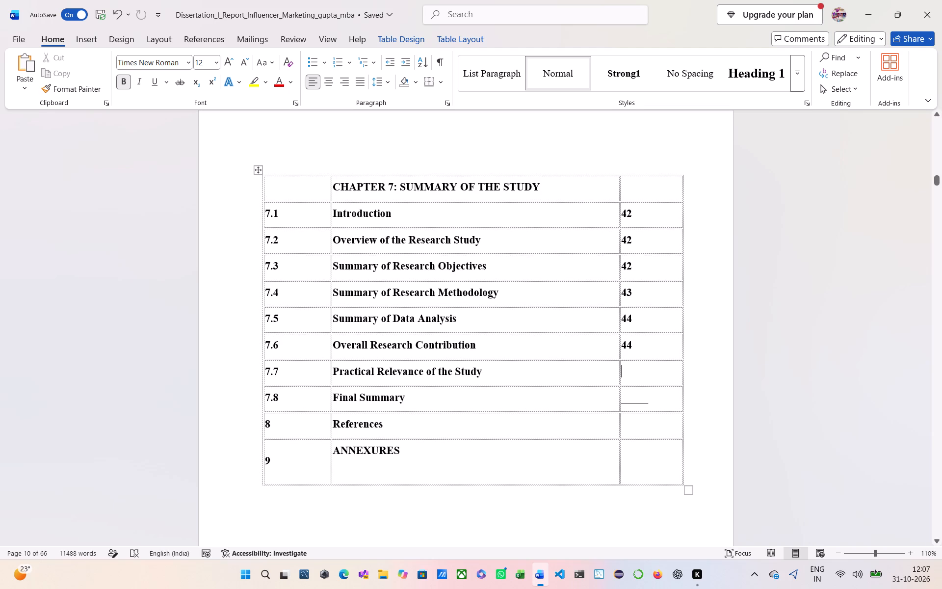
{"action": "left_click", "coordinate": [664, 426]}
{"action": "left_click", "coordinate": [642, 430]}
{"action": "scroll", "coordinate": [648, 419], "scroll_direction": "down", "scroll_amount": 2}
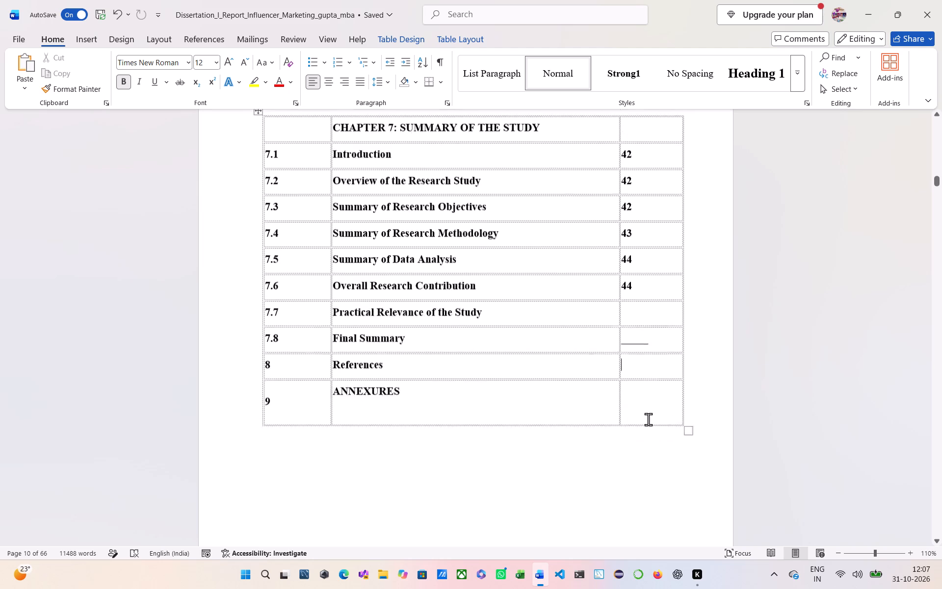
{"action": "scroll", "coordinate": [648, 419], "scroll_direction": "down", "scroll_amount": 20}
{"action": "scroll", "coordinate": [648, 419], "scroll_direction": "down", "scroll_amount": 5}
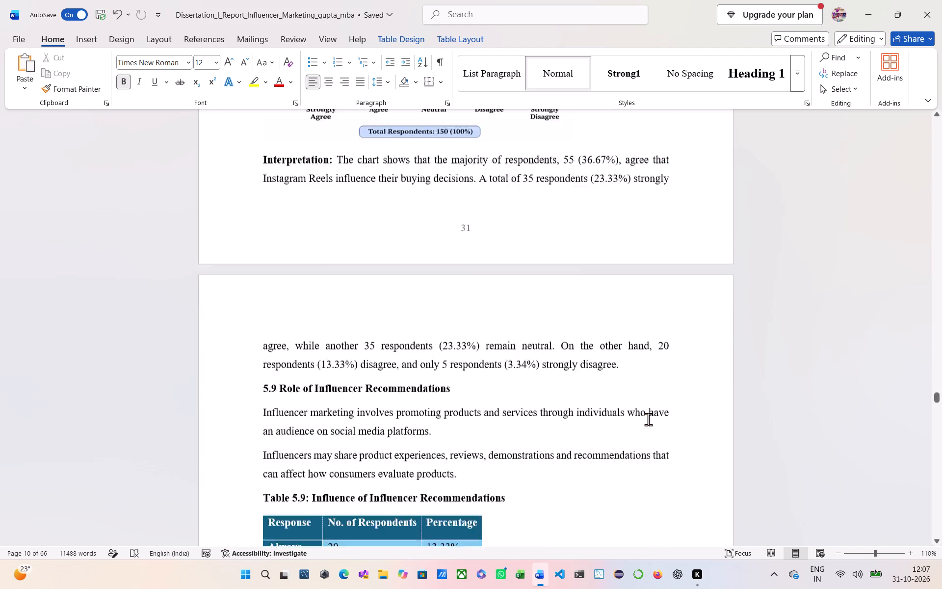
{"action": "scroll", "coordinate": [648, 419], "scroll_direction": "down", "scroll_amount": 10}
{"action": "scroll", "coordinate": [648, 419], "scroll_direction": "up", "scroll_amount": 2}
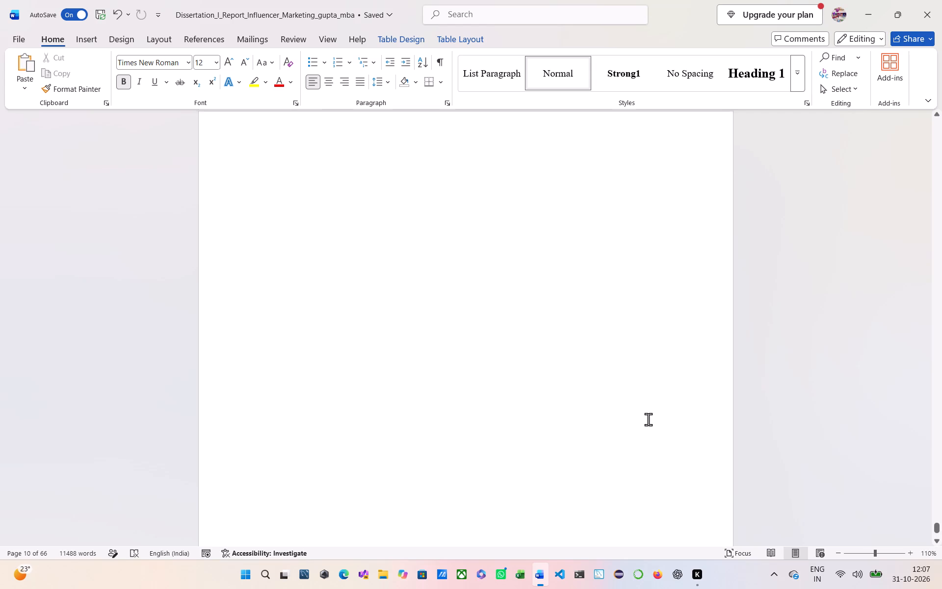
{"action": "scroll", "coordinate": [648, 419], "scroll_direction": "up", "scroll_amount": 4}
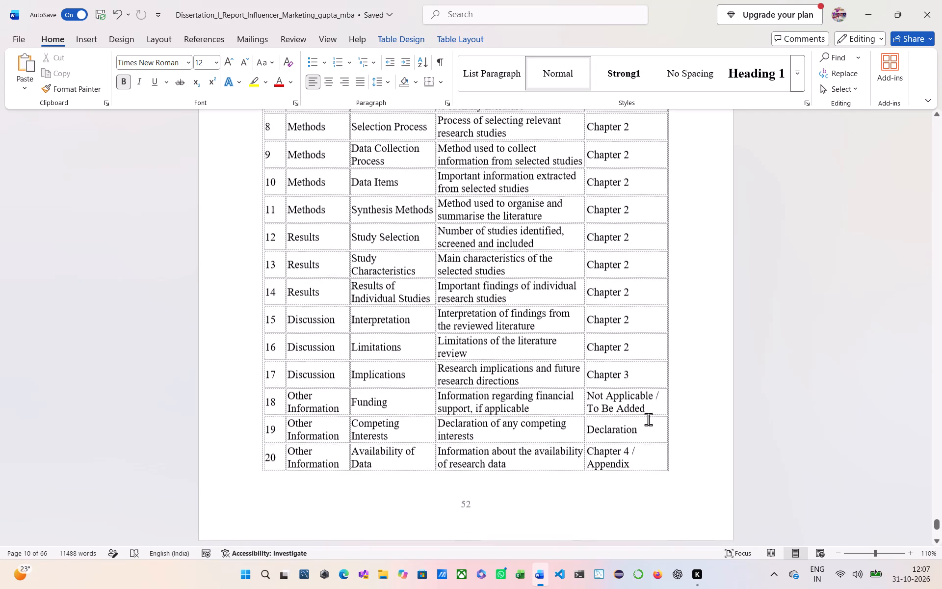
{"action": "scroll", "coordinate": [648, 419], "scroll_direction": "up", "scroll_amount": 4}
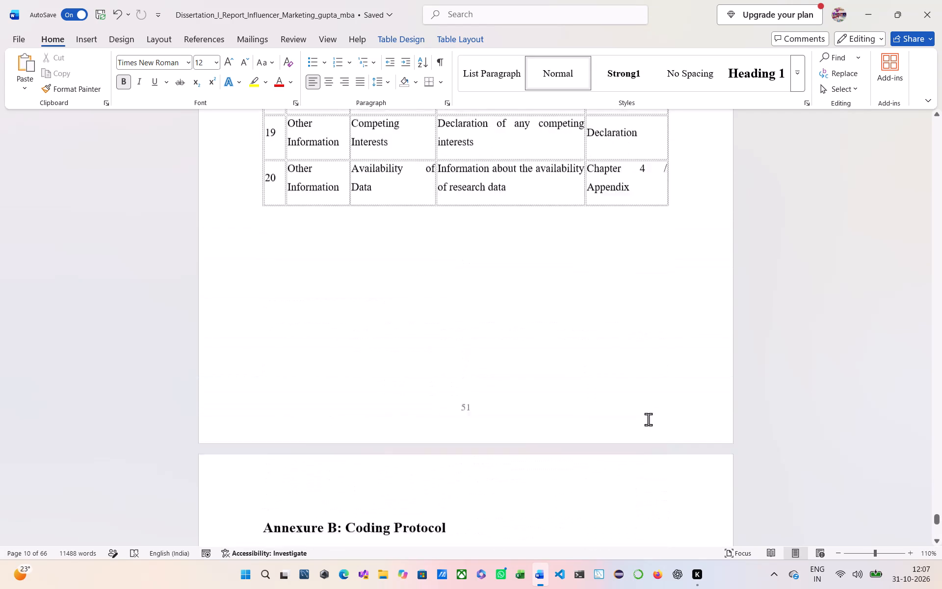
{"action": "scroll", "coordinate": [648, 419], "scroll_direction": "up", "scroll_amount": 7}
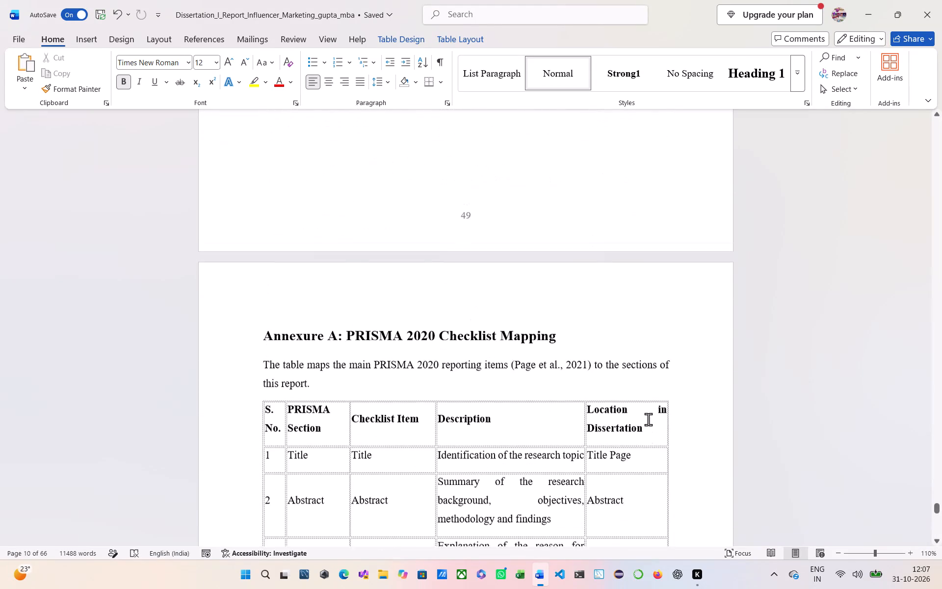
{"action": "scroll", "coordinate": [648, 419], "scroll_direction": "up", "scroll_amount": 7}
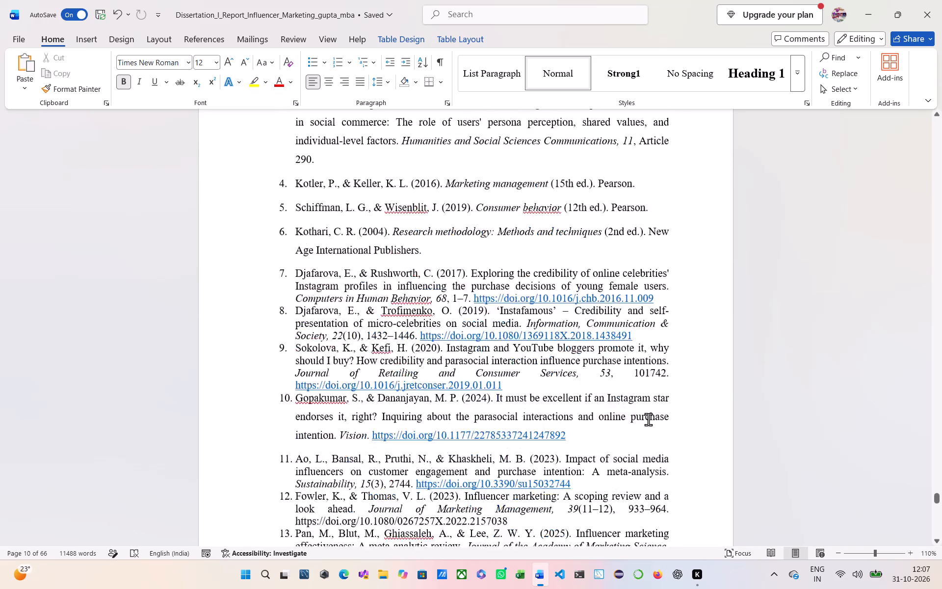
{"action": "scroll", "coordinate": [648, 419], "scroll_direction": "up", "scroll_amount": 7}
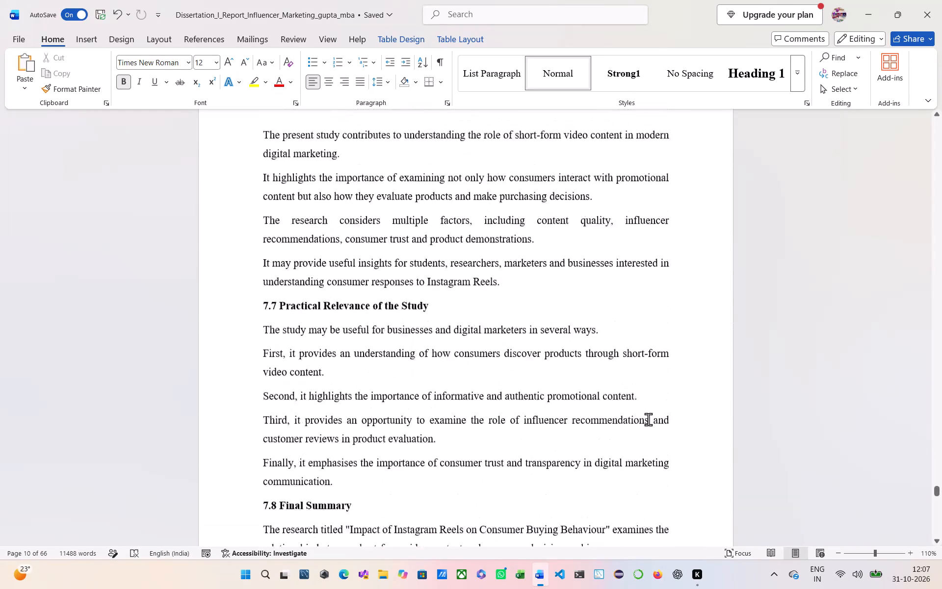
{"action": "scroll", "coordinate": [648, 419], "scroll_direction": "up", "scroll_amount": 5}
{"action": "scroll", "coordinate": [648, 419], "scroll_direction": "down", "scroll_amount": 1}
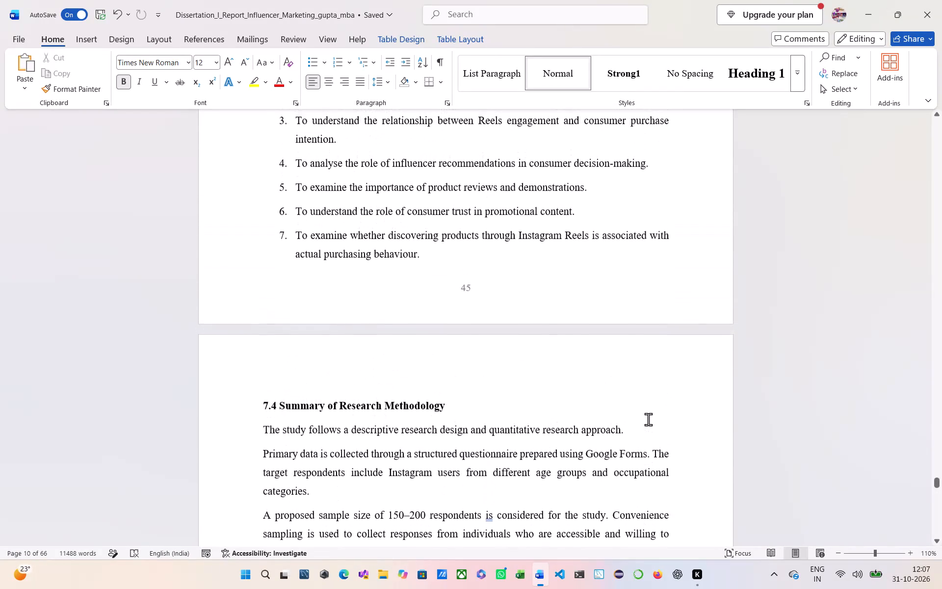
{"action": "scroll", "coordinate": [648, 419], "scroll_direction": "down", "scroll_amount": 1}
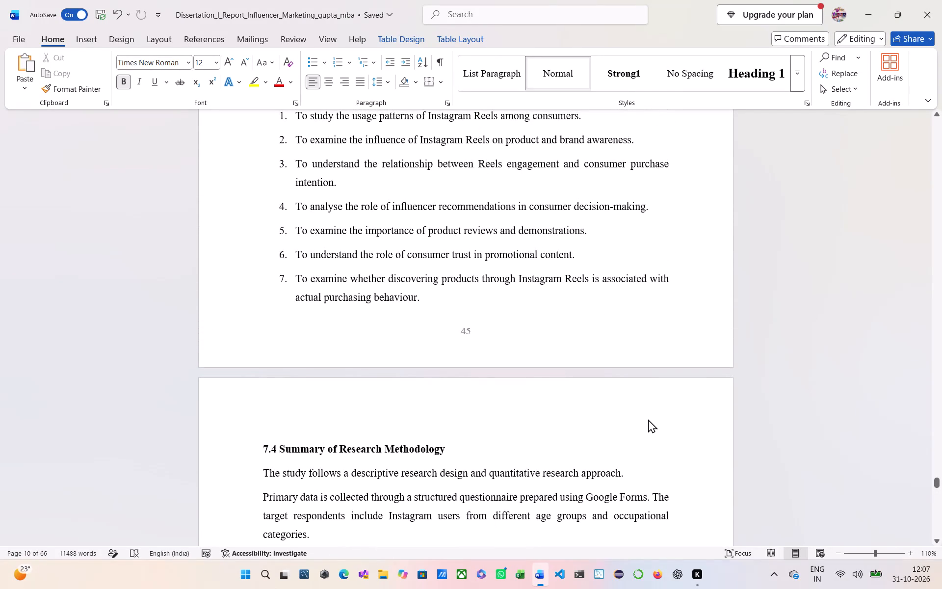
{"action": "scroll", "coordinate": [648, 419], "scroll_direction": "down", "scroll_amount": 1}
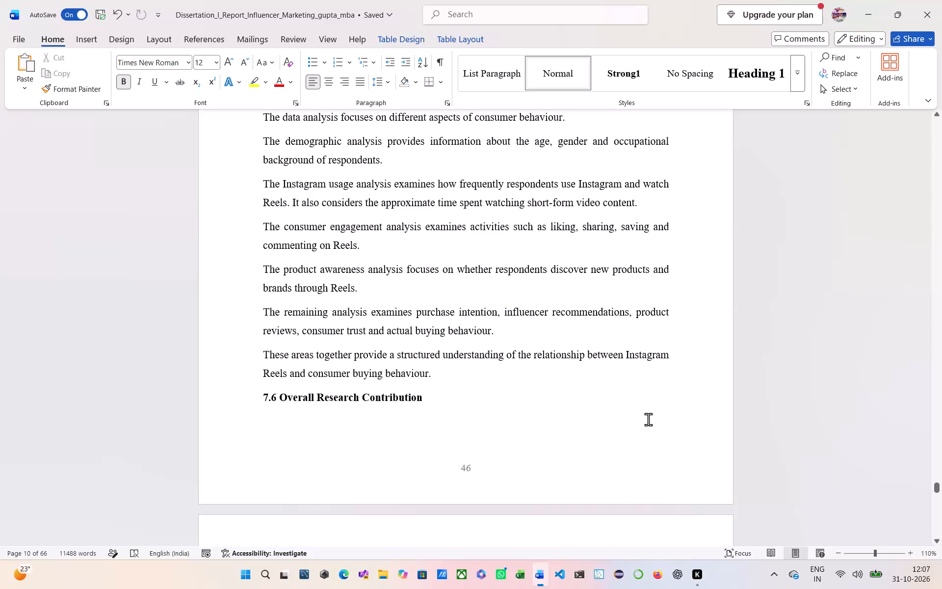
{"action": "scroll", "coordinate": [648, 419], "scroll_direction": "right", "scroll_amount": 1}
Enter page number 45 in the emptied cell of the 7.7 Practical Relevance of the Study row.
{"action": "scroll", "coordinate": [648, 419], "scroll_direction": "up", "scroll_amount": 6}
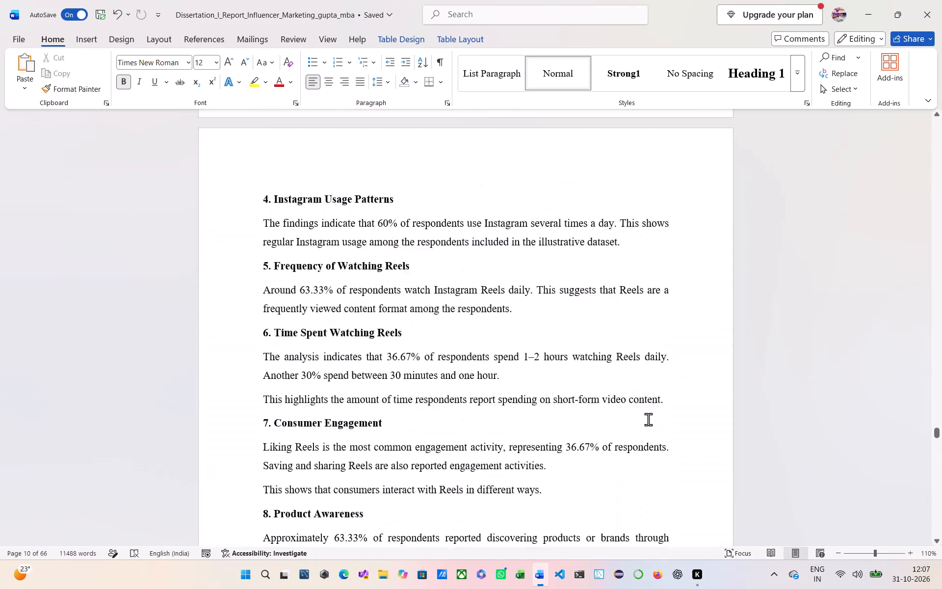
{"action": "scroll", "coordinate": [648, 419], "scroll_direction": "up", "scroll_amount": 9}
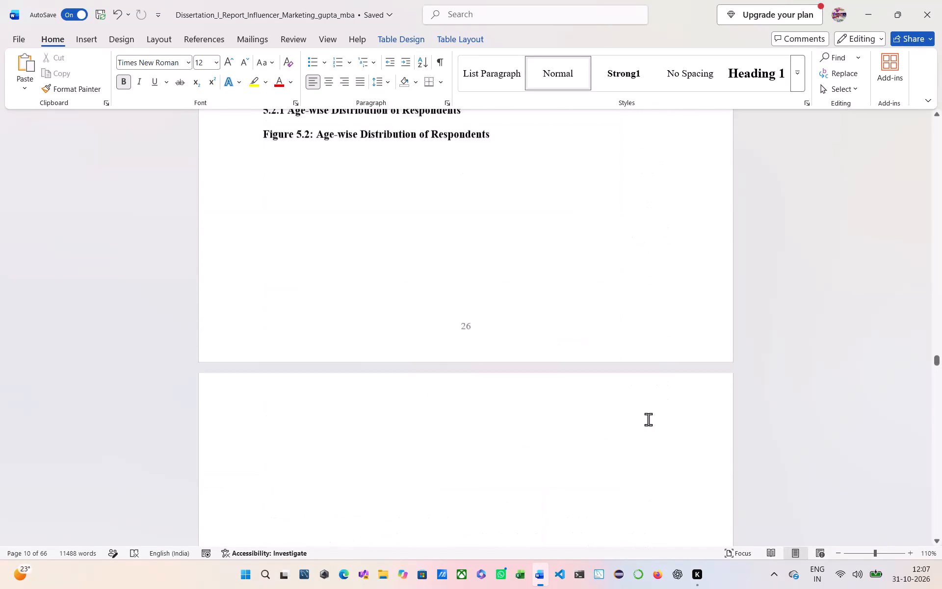
{"action": "scroll", "coordinate": [648, 419], "scroll_direction": "up", "scroll_amount": 9}
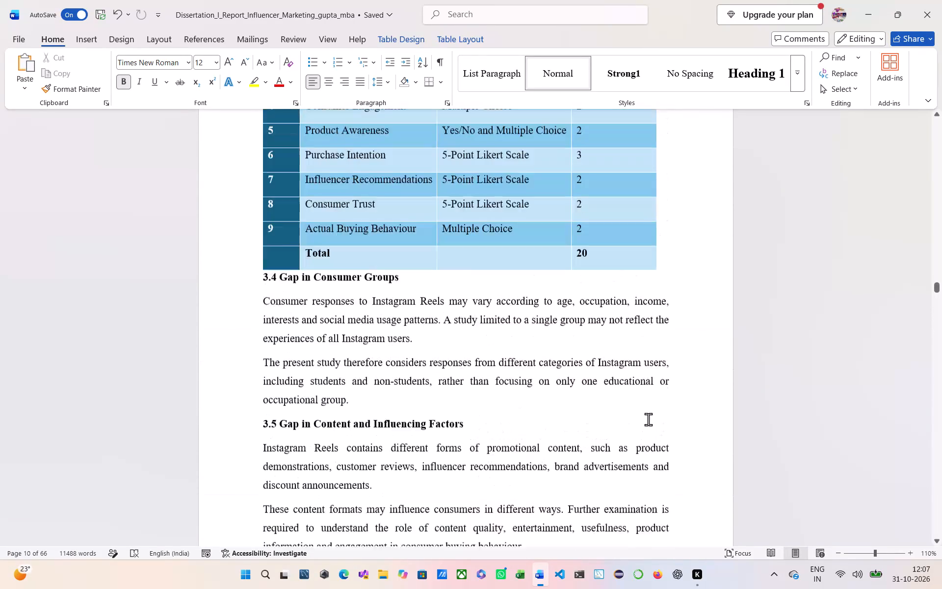
{"action": "scroll", "coordinate": [648, 419], "scroll_direction": "up", "scroll_amount": 18}
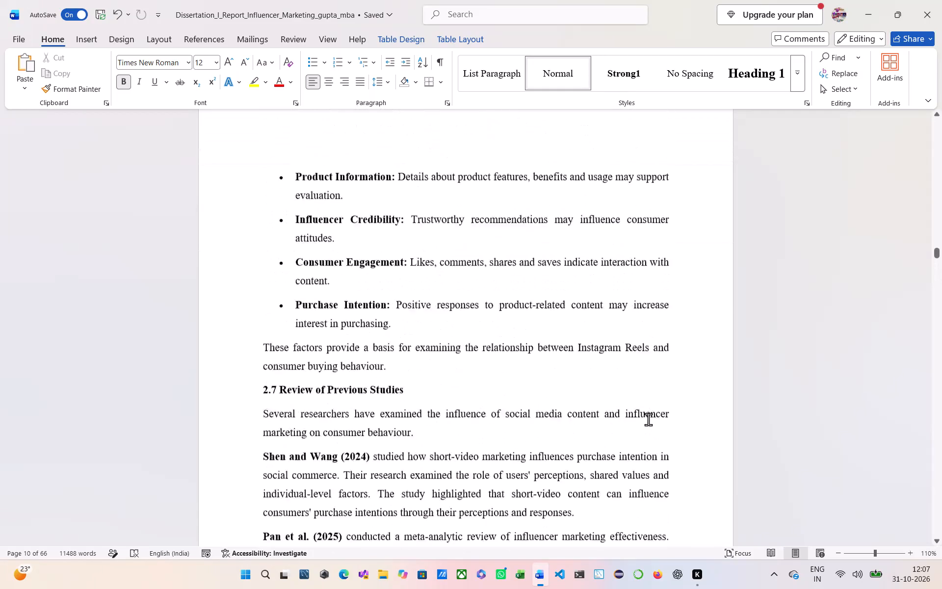
{"action": "scroll", "coordinate": [648, 419], "scroll_direction": "up", "scroll_amount": 4}
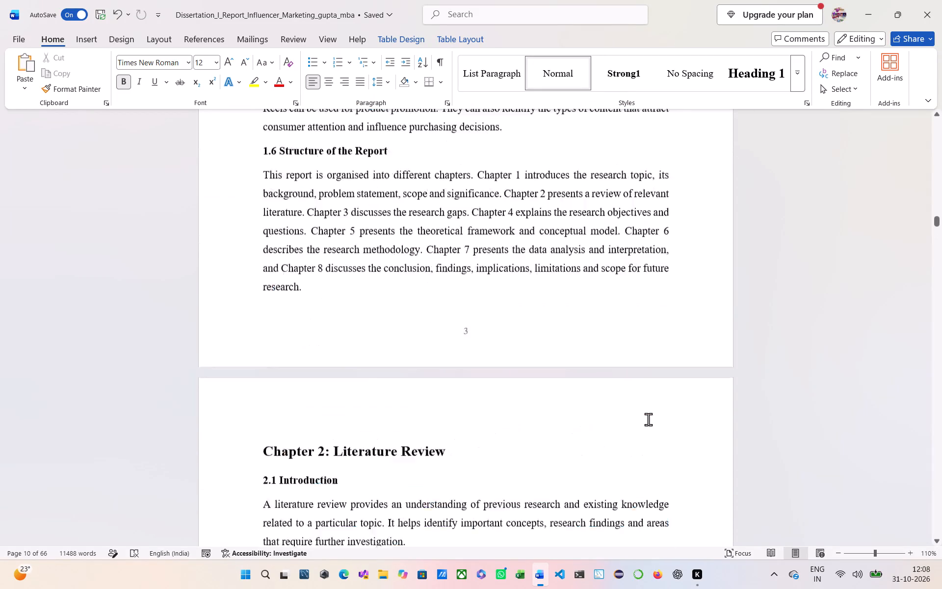
{"action": "scroll", "coordinate": [648, 419], "scroll_direction": "up", "scroll_amount": 4}
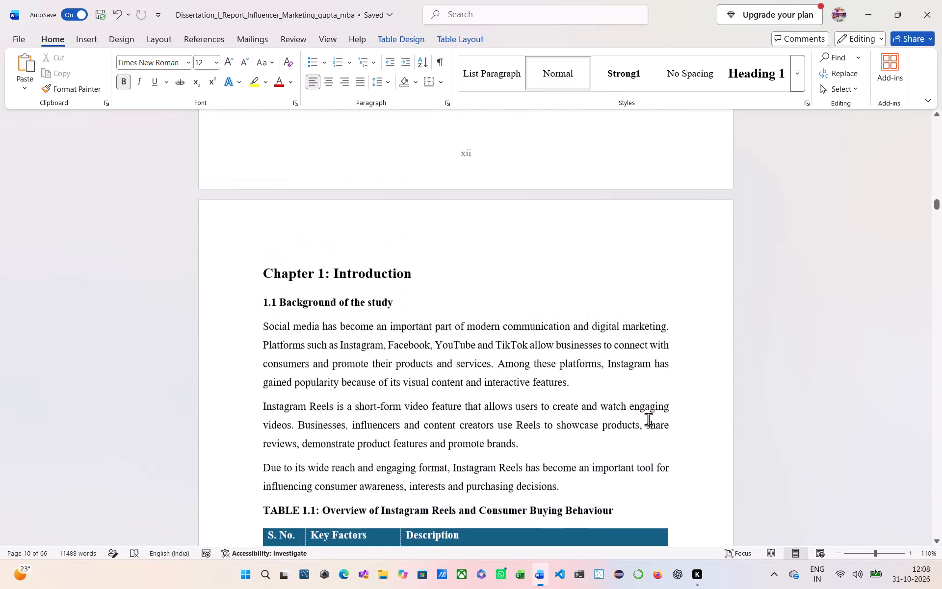
{"action": "scroll", "coordinate": [648, 419], "scroll_direction": "up", "scroll_amount": 4}
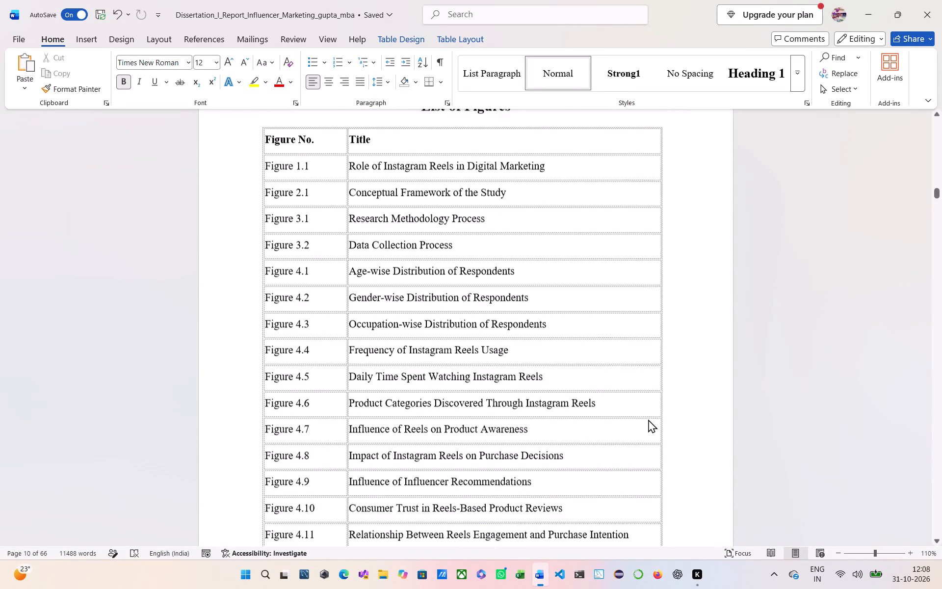
{"action": "scroll", "coordinate": [648, 419], "scroll_direction": "up", "scroll_amount": 4}
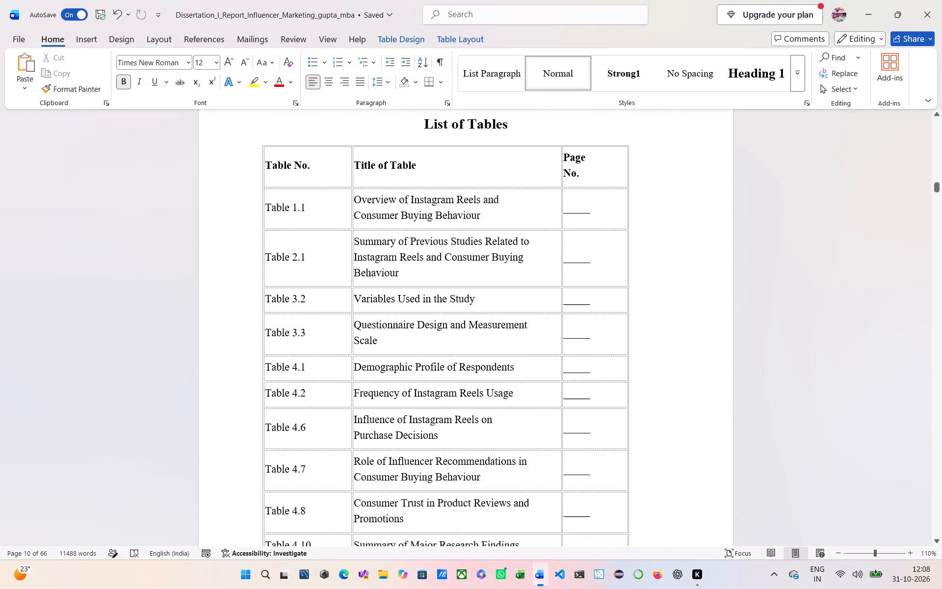
{"action": "scroll", "coordinate": [648, 419], "scroll_direction": "up", "scroll_amount": 3}
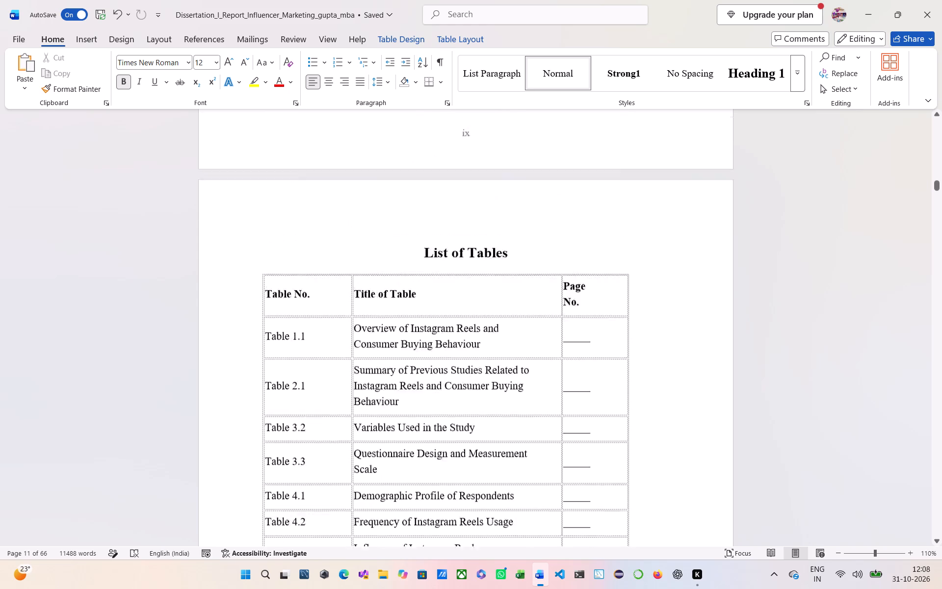
{"action": "scroll", "coordinate": [648, 419], "scroll_direction": "up", "scroll_amount": 2}
{"action": "left_click", "coordinate": [628, 426]}
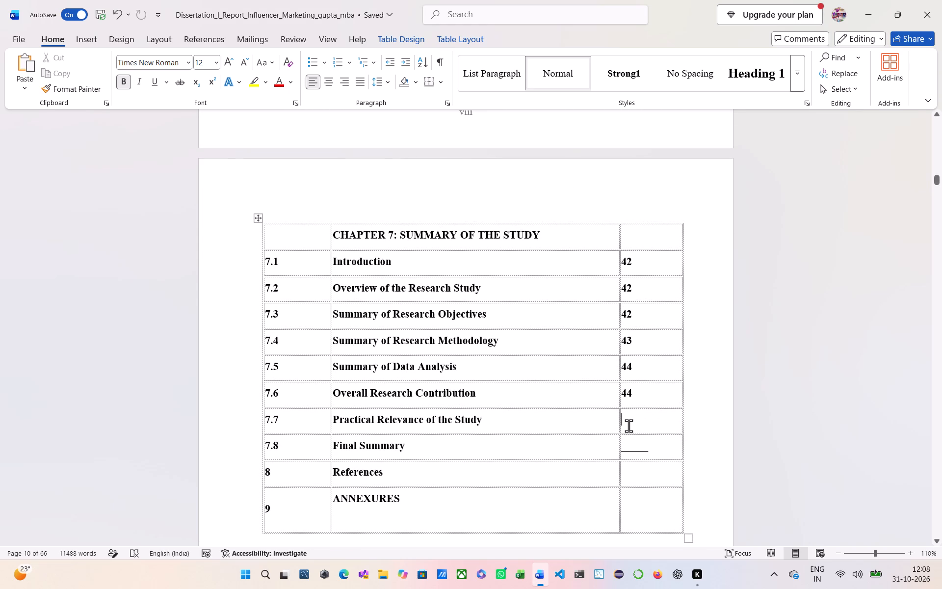
{"action": "type", "text": "45"}
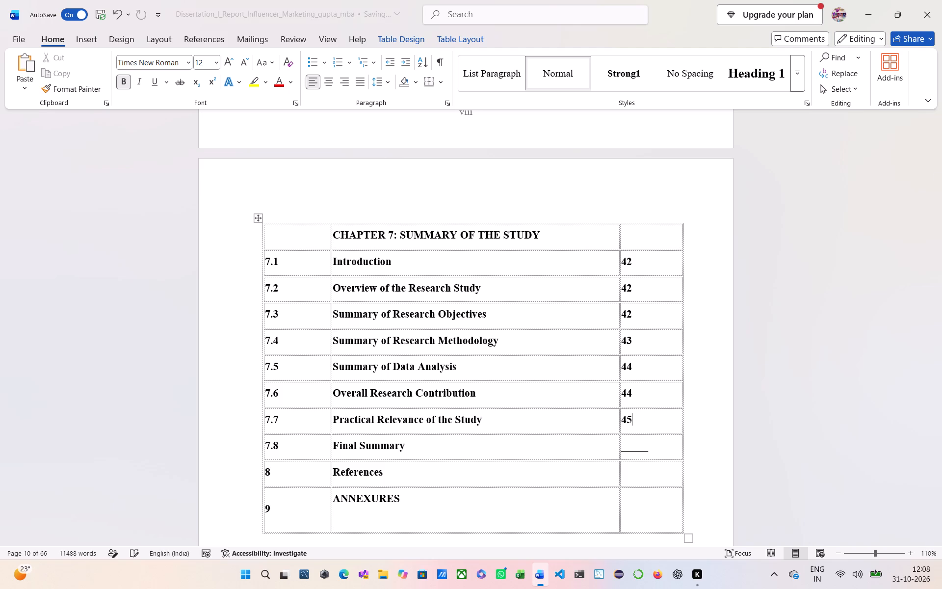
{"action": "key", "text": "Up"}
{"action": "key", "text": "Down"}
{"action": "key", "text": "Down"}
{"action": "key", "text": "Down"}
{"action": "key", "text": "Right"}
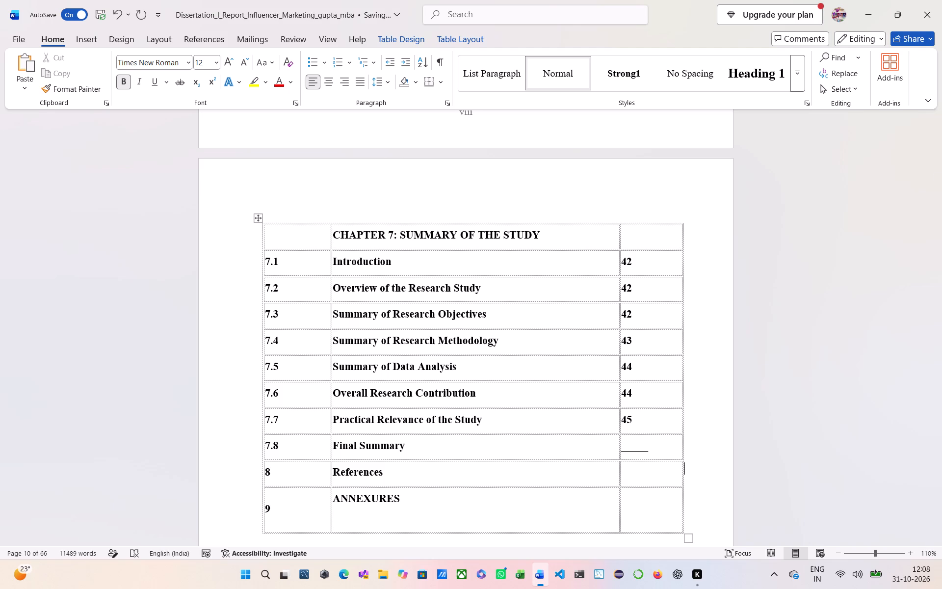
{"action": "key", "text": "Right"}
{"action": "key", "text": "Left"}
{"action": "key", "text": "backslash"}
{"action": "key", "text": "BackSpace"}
Replace the blank placeholder in the 7.8 Final Summary row with page number 46.
{"action": "key", "text": "Up"}
{"action": "key", "text": "Up"}
{"action": "key", "text": "Right"}
{"action": "key", "text": "Right"}
{"action": "key", "text": "Right"}
{"action": "key", "text": "Right"}
{"action": "key", "text": "Right"}
{"action": "key", "text": "Right"}
{"action": "key", "text": "Right"}
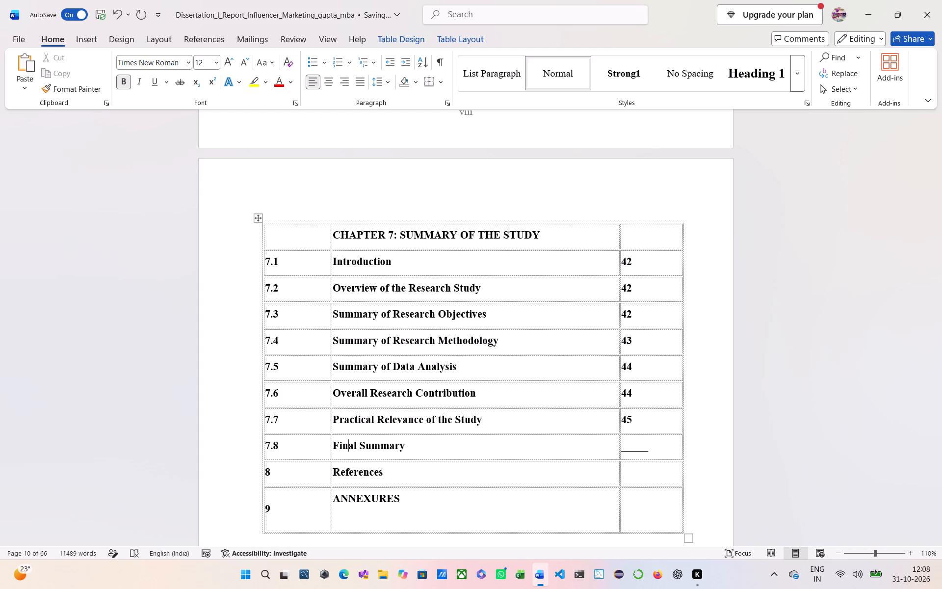
{"action": "key", "text": "Right"}
{"action": "key", "text": "Right"}
{"action": "key", "text": "Right"}
{"action": "key", "text": "Right"}
{"action": "key", "text": "Right"}
{"action": "key", "text": "Right"}
{"action": "key", "text": "Right"}
{"action": "key", "text": "Right"}
{"action": "key", "text": "Right"}
{"action": "key", "text": "Right"}
{"action": "key", "text": "Right"}
{"action": "key", "text": "Right"}
{"action": "key", "text": "Right"}
{"action": "key", "text": "Right"}
{"action": "key", "text": "Right"}
{"action": "key", "text": "Right"}
{"action": "key", "text": "BackSpace"}
{"action": "key", "text": "BackSpace"}
{"action": "key", "text": "BackSpace"}
{"action": "key", "text": "BackSpace"}
{"action": "key", "text": "BackSpace"}
{"action": "key", "text": "4"}
{"action": "key", "text": "6"}
Enter the page range 47-48 in the References row of the Table of Contents.
{"action": "left_click", "coordinate": [638, 475]}
{"action": "type", "text": "47-48"}
Begin the page range in the ANNEXURES row of the Table of Contents with 49-.
{"action": "key", "text": "Down"}
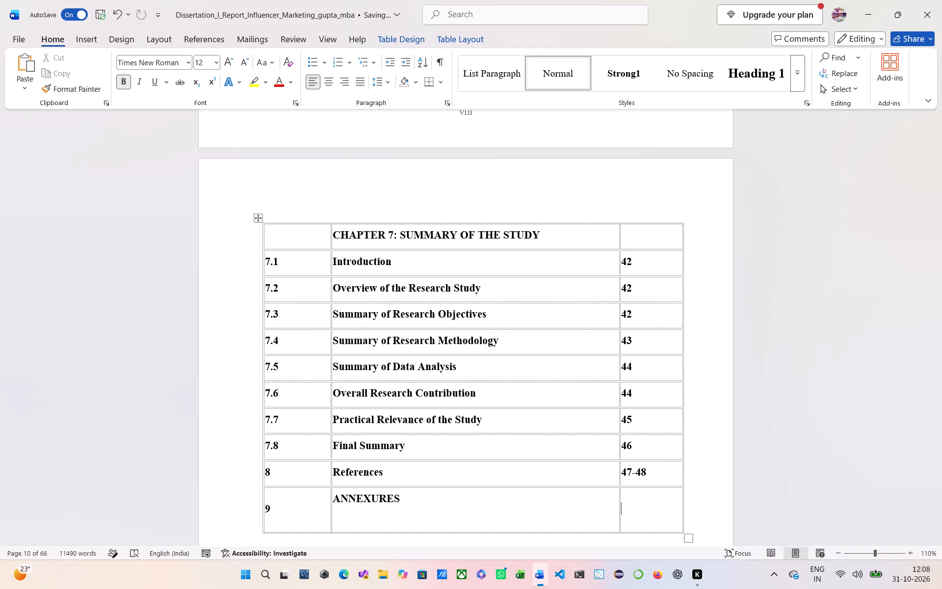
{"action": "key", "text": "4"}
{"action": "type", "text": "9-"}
Complete the page range in the ANNEXURES row of the Table of Contents with 52.
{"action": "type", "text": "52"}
Remove the whole Page No. column, including its header, from the List of Tables.
{"action": "scroll", "coordinate": [627, 417], "scroll_direction": "down", "scroll_amount": 5}
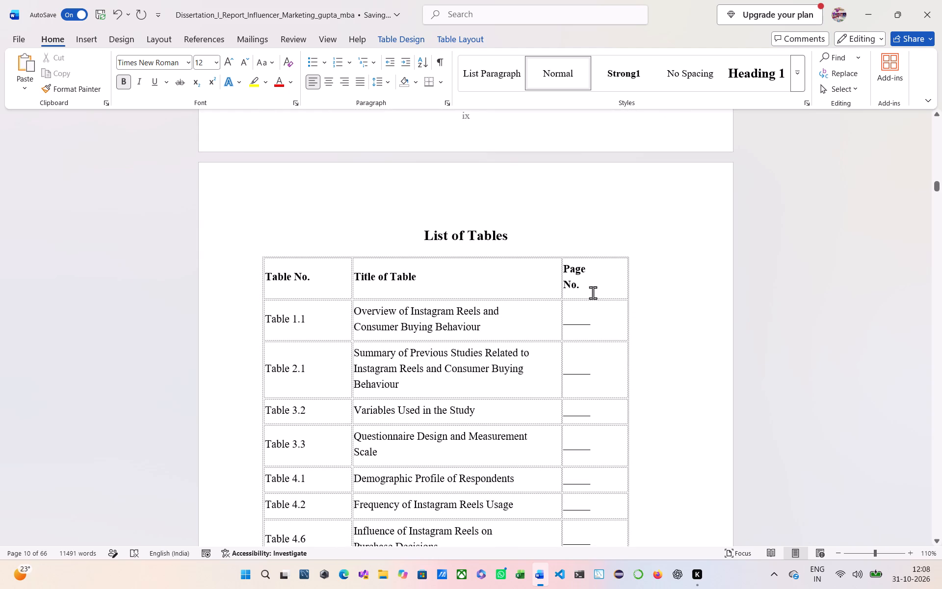
{"action": "scroll", "coordinate": [574, 274], "scroll_direction": "down", "scroll_amount": 1}
{"action": "left_click_drag", "start_coordinate": [566, 125], "coordinate": [608, 310]}
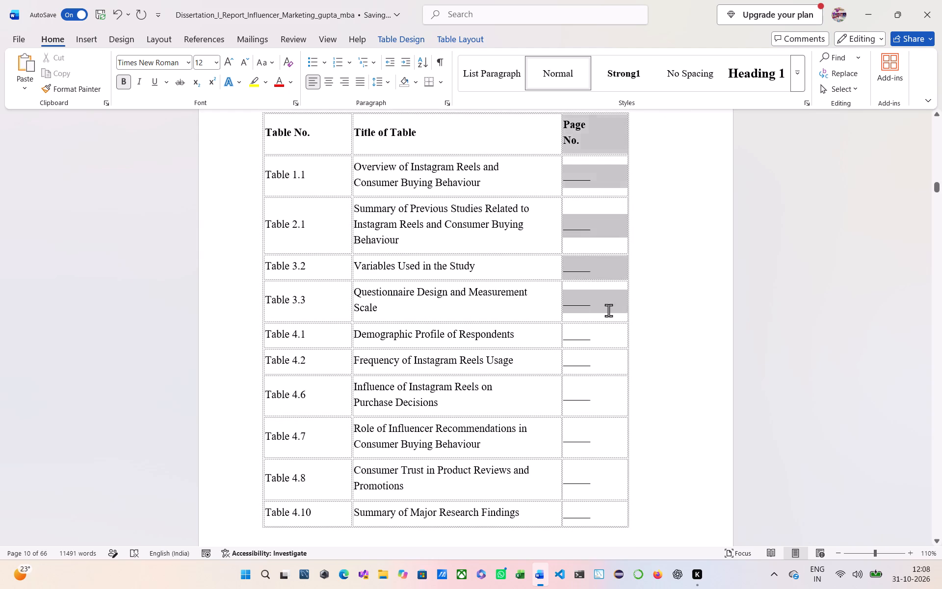
{"action": "left_click_drag", "start_coordinate": [608, 310], "coordinate": [600, 523]}
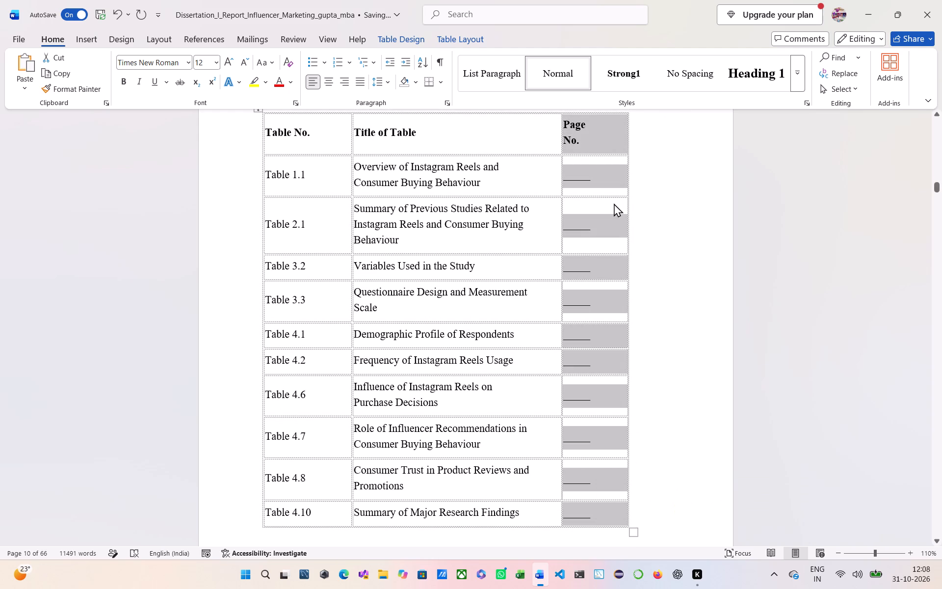
{"action": "right_click", "coordinate": [614, 203]}
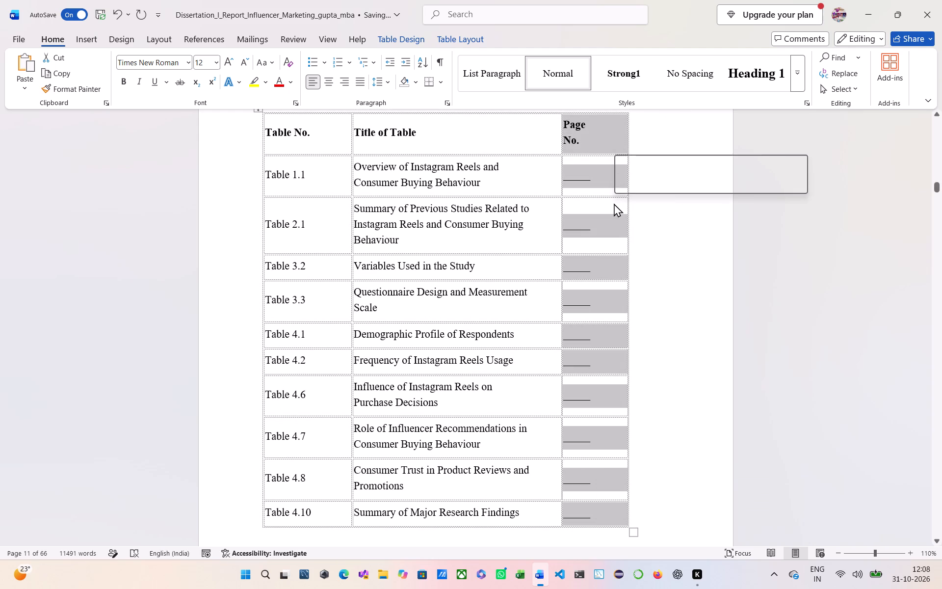
{"action": "left_click", "coordinate": [629, 231]}
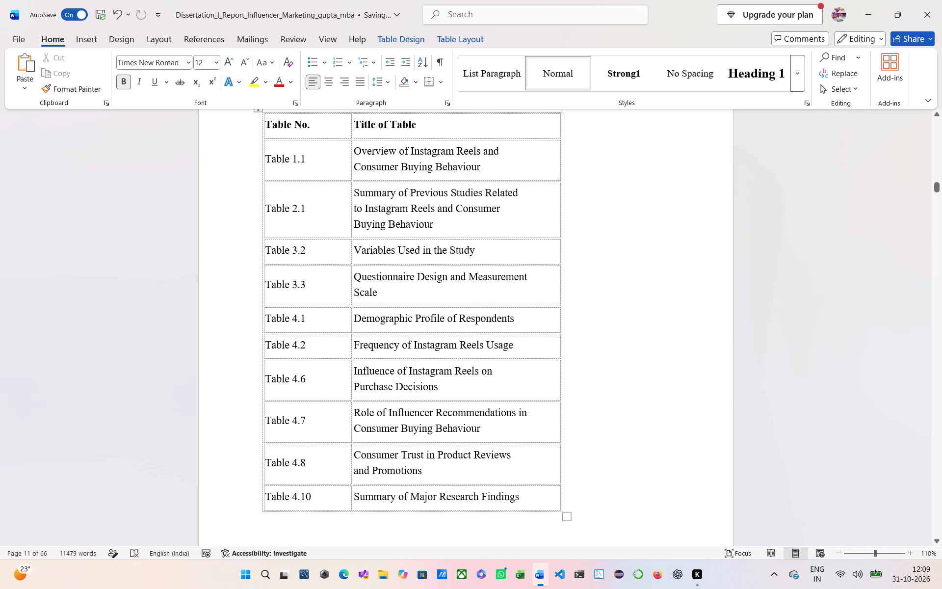
Widen the Title of Table column in the List of Tables until the Table 4.7 title fits on one line.
{"action": "left_click_drag", "start_coordinate": [560, 168], "coordinate": [618, 182]}
{"action": "left_click", "coordinate": [614, 227]}
{"action": "left_click_drag", "start_coordinate": [560, 383], "coordinate": [635, 392]}
{"action": "left_click", "coordinate": [627, 404]}
{"action": "left_click_drag", "start_coordinate": [561, 422], "coordinate": [666, 420]}
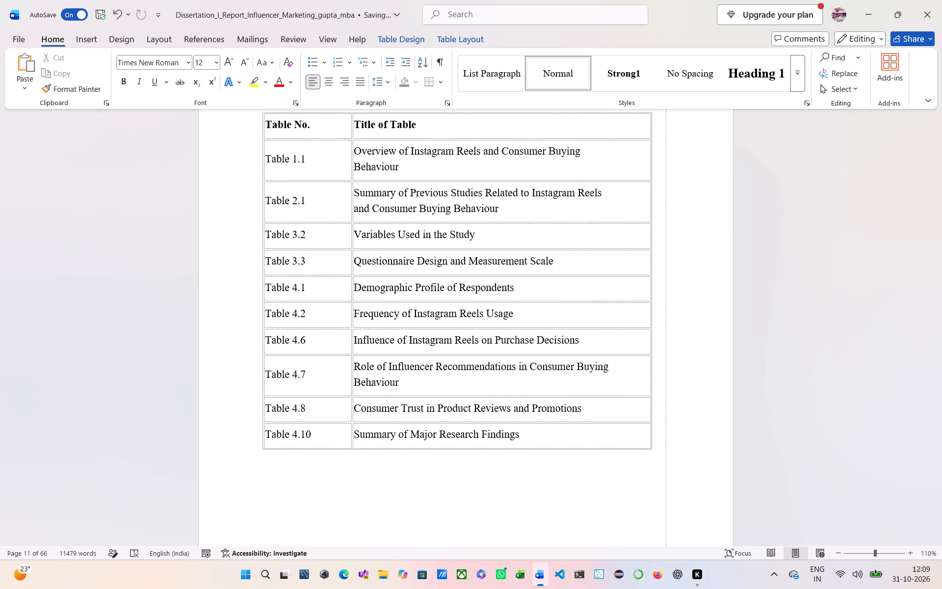
{"action": "left_click_drag", "start_coordinate": [666, 420], "coordinate": [683, 415]}
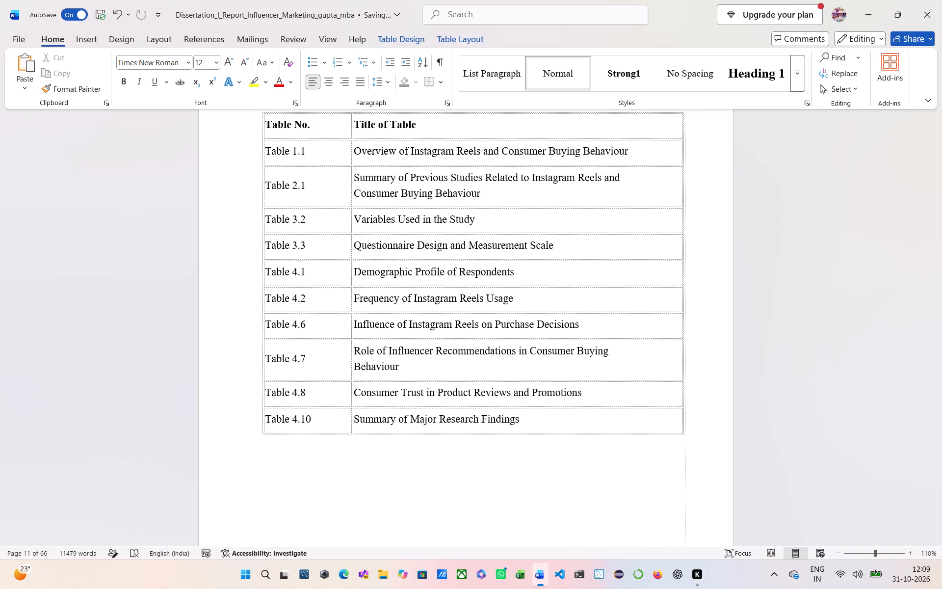
{"action": "left_click_drag", "start_coordinate": [683, 415], "coordinate": [688, 413]}
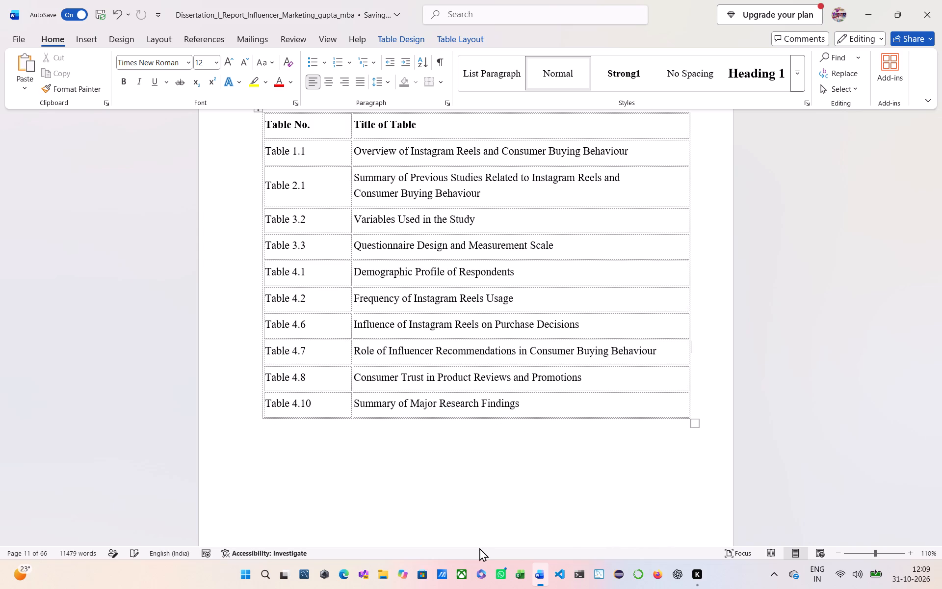
Widen the Figure No. column slightly in the List of Figures by shifting its boundary with the Title column.
{"action": "scroll", "coordinate": [479, 548], "scroll_direction": "down", "scroll_amount": 3}
{"action": "scroll", "coordinate": [464, 454], "scroll_direction": "down", "scroll_amount": 1}
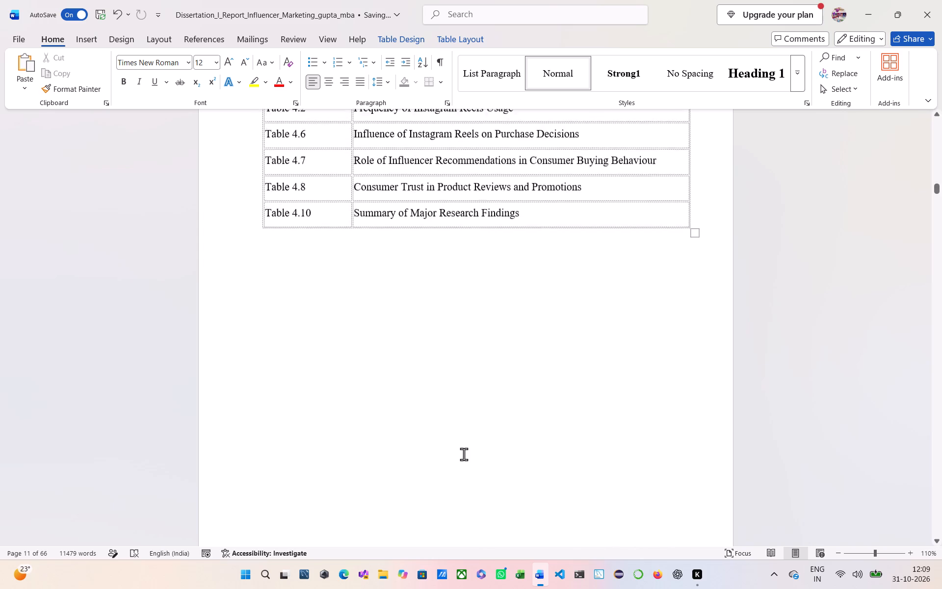
{"action": "scroll", "coordinate": [464, 454], "scroll_direction": "down", "scroll_amount": 2}
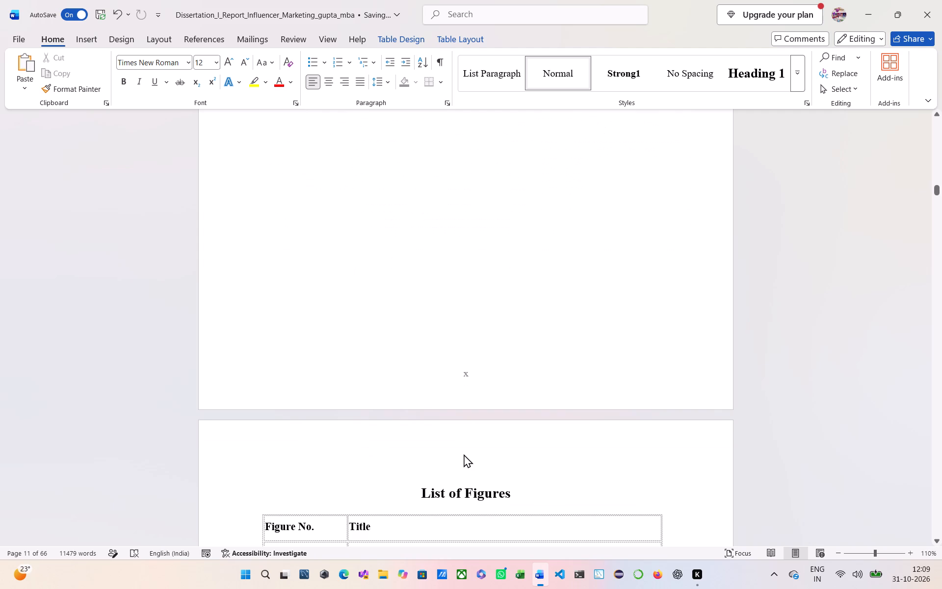
{"action": "scroll", "coordinate": [464, 454], "scroll_direction": "down", "scroll_amount": 3}
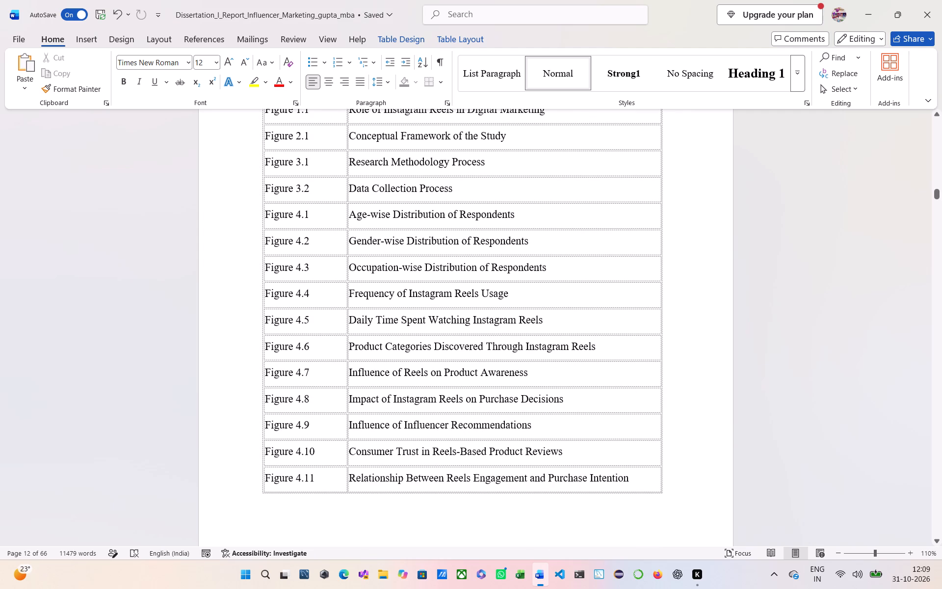
{"action": "left_click_drag", "start_coordinate": [347, 271], "coordinate": [354, 272]}
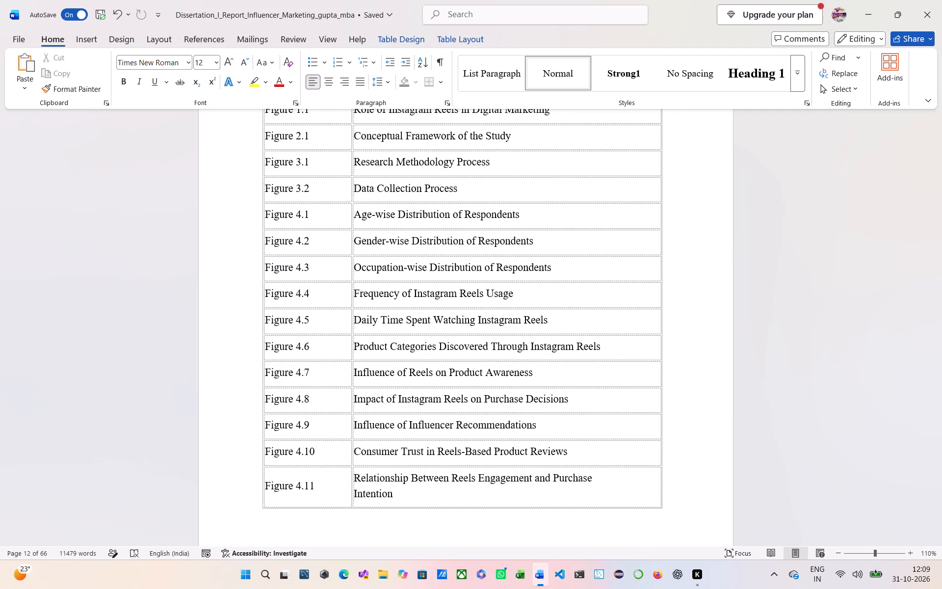
{"action": "left_click", "coordinate": [460, 532]}
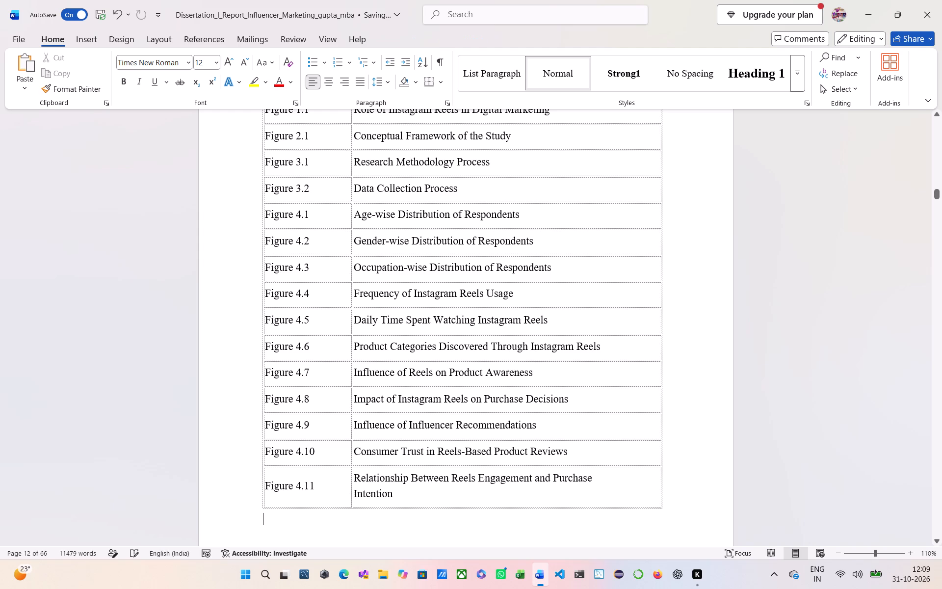
Copy the Annexure A to Annexure E entries from the List of Appendices.
{"action": "scroll", "coordinate": [460, 532], "scroll_direction": "up", "scroll_amount": 2}
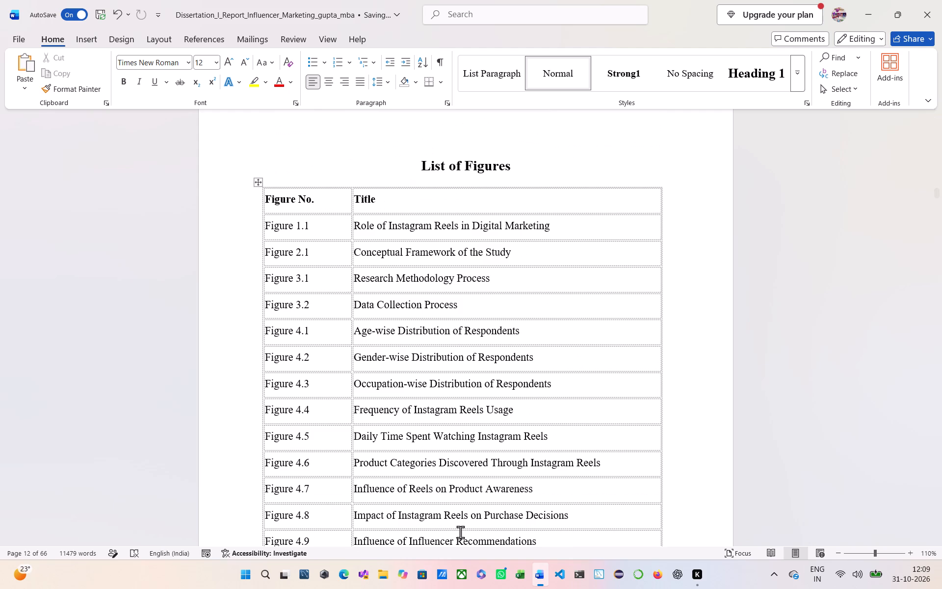
{"action": "scroll", "coordinate": [460, 532], "scroll_direction": "down", "scroll_amount": 1}
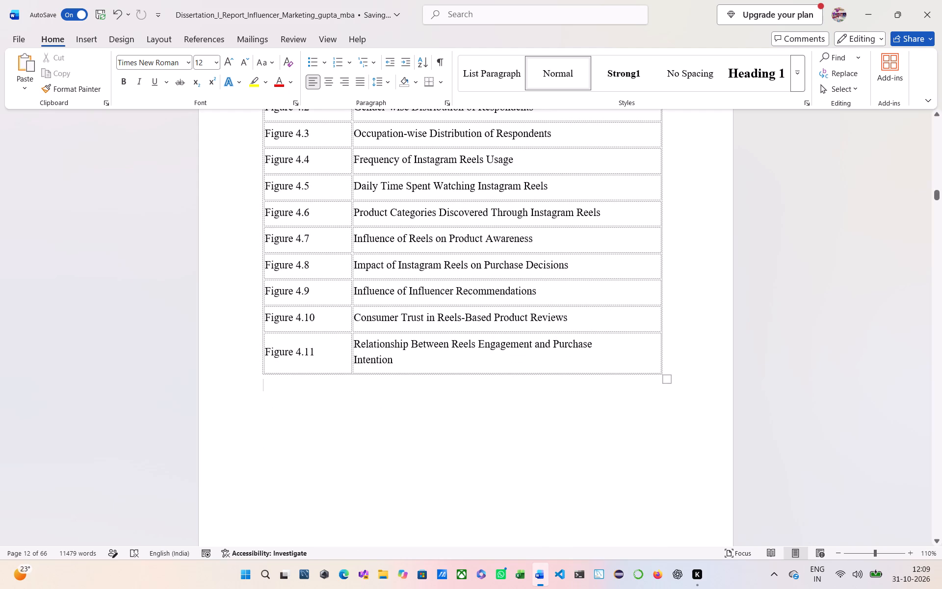
{"action": "scroll", "coordinate": [460, 532], "scroll_direction": "down", "scroll_amount": 2}
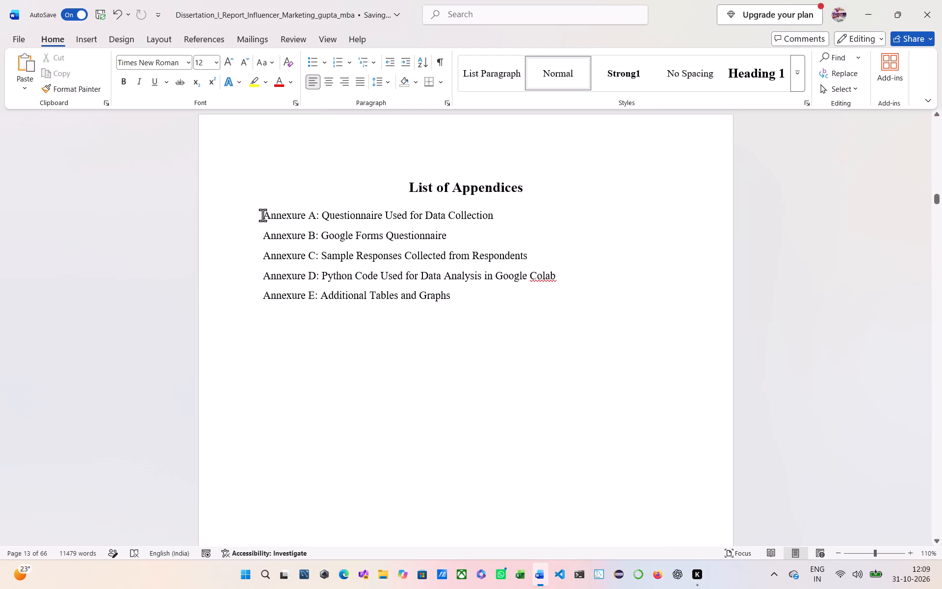
{"action": "left_click_drag", "start_coordinate": [262, 215], "coordinate": [470, 341]}
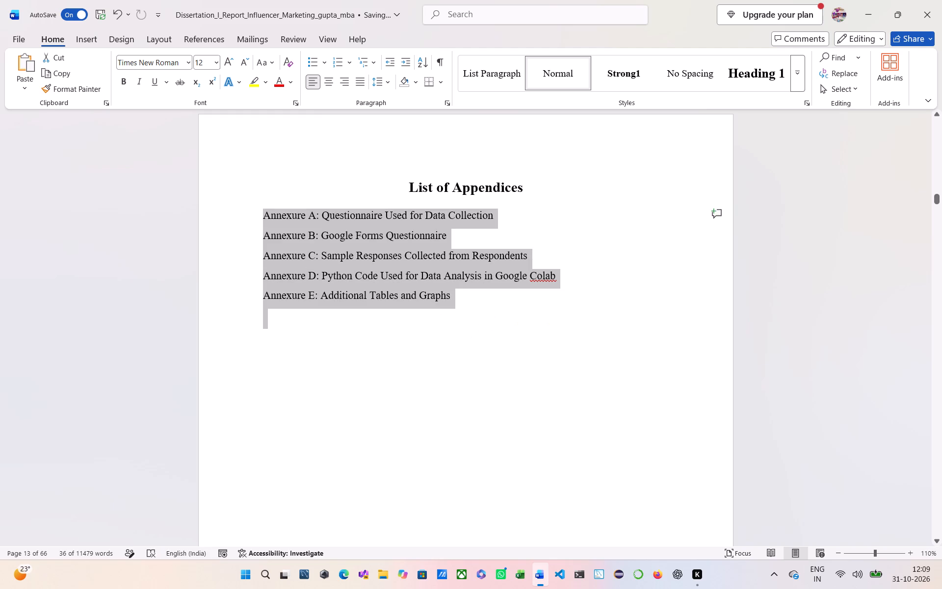
{"action": "key", "text": "ctrl+c"}
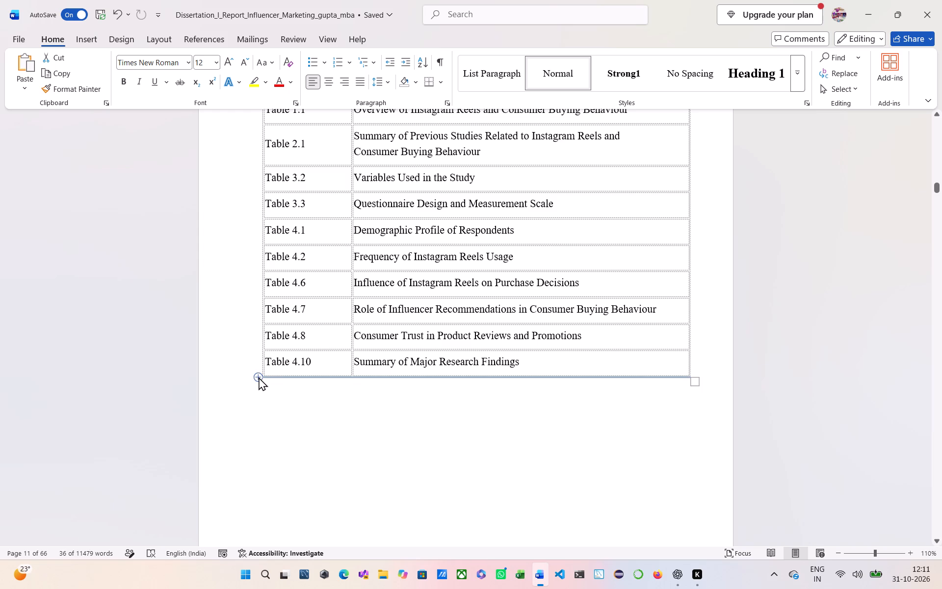
{"action": "left_click", "coordinate": [259, 377]}
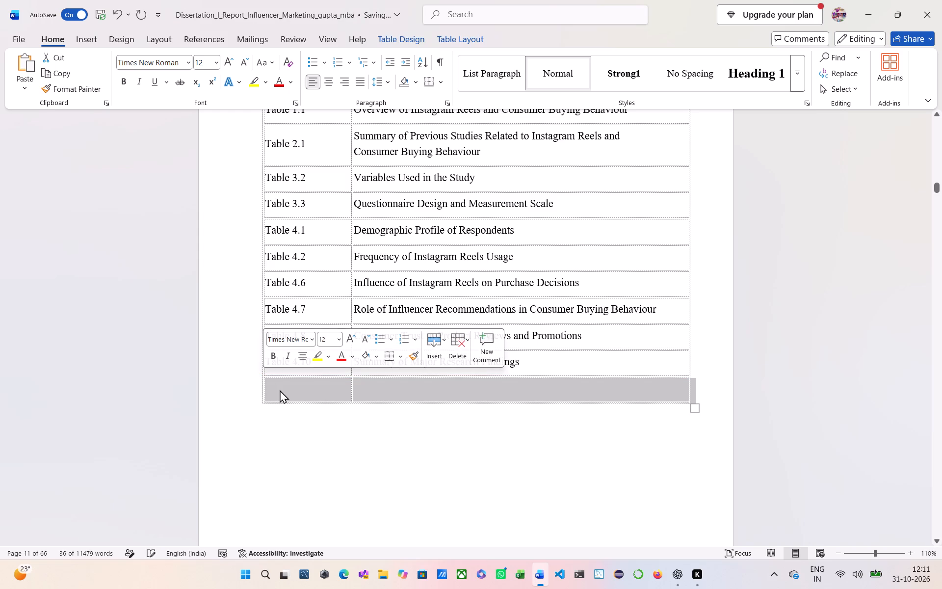
Enter "Table 5.10" as the table number in the empty last row of the list of tables.
{"action": "left_click", "coordinate": [281, 390]}
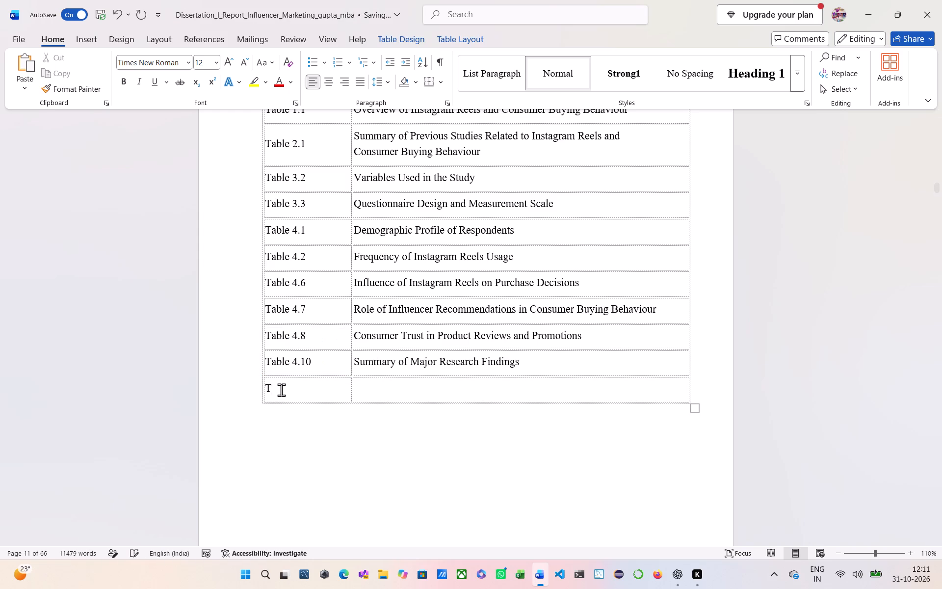
{"action": "type", "text": "able"}
{"action": "key", "text": "space"}
{"action": "type", "text": "5."}
{"action": "type", "text": "10"}
{"action": "key", "text": "space"}
{"action": "key", "text": "Down"}
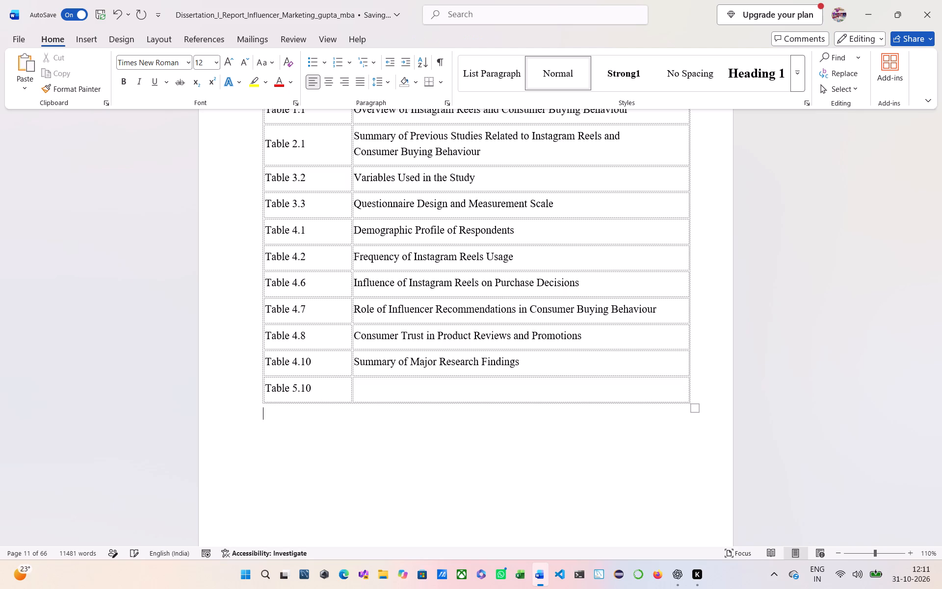
{"action": "key", "text": "Up"}
Find the Table 6.7 caption, "Research Methodology Overview", in the report body and copy the whole caption line.
{"action": "scroll", "coordinate": [281, 390], "scroll_direction": "down", "scroll_amount": 3}
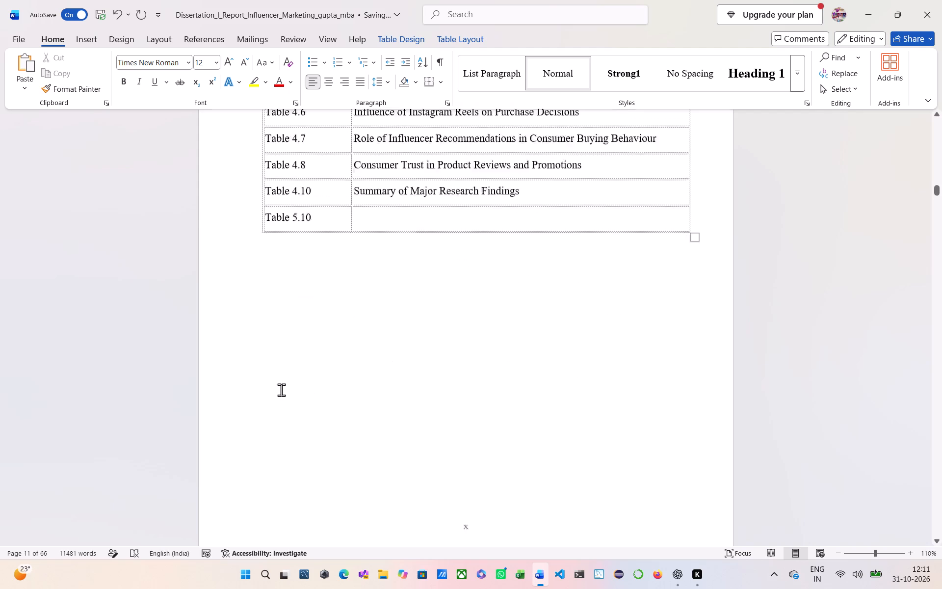
{"action": "scroll", "coordinate": [281, 390], "scroll_direction": "down", "scroll_amount": 20}
{"action": "scroll", "coordinate": [281, 390], "scroll_direction": "down", "scroll_amount": 14}
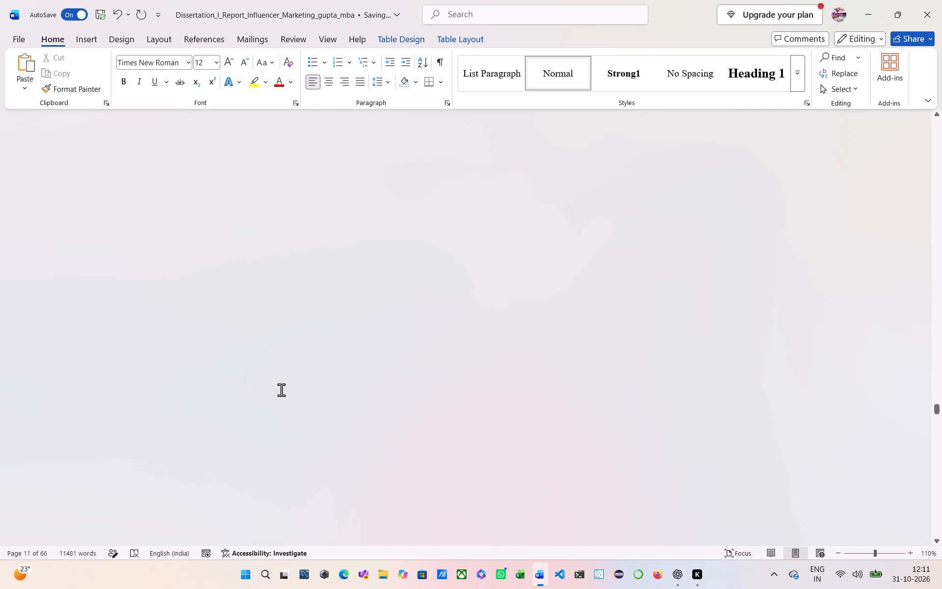
{"action": "scroll", "coordinate": [281, 390], "scroll_direction": "down", "scroll_amount": 20}
{"action": "scroll", "coordinate": [281, 390], "scroll_direction": "down", "scroll_amount": 7}
{"action": "scroll", "coordinate": [281, 390], "scroll_direction": "up", "scroll_amount": 1}
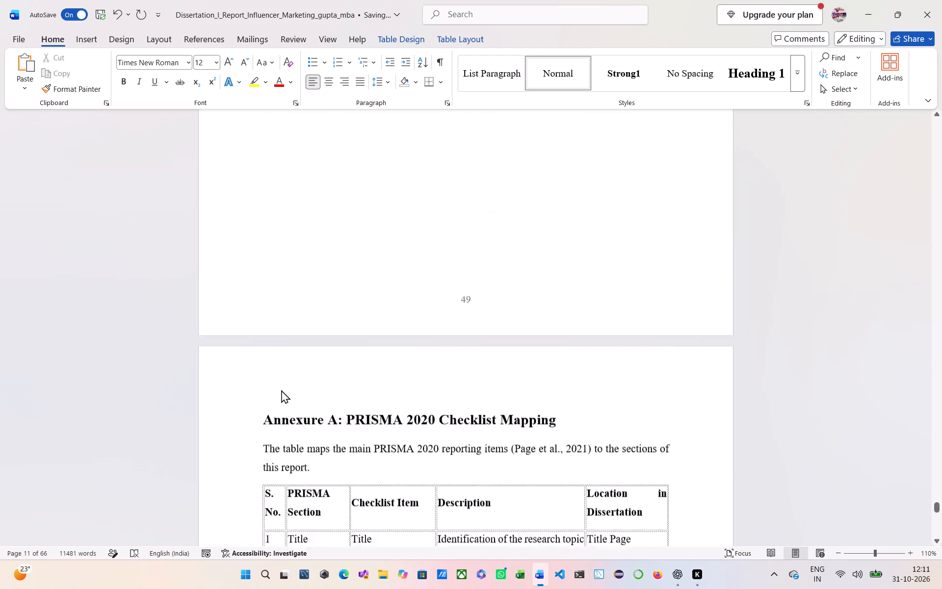
{"action": "scroll", "coordinate": [281, 390], "scroll_direction": "up", "scroll_amount": 4}
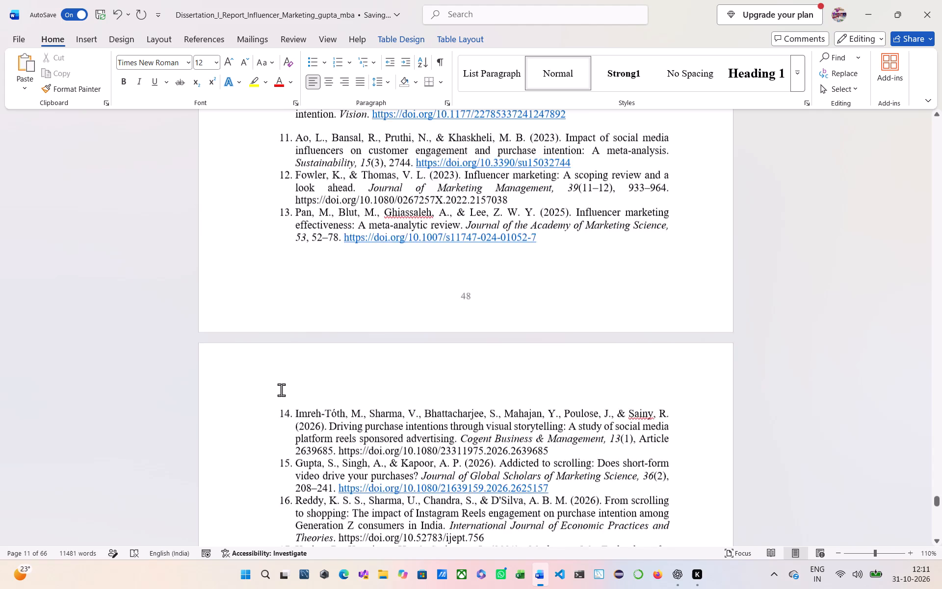
{"action": "scroll", "coordinate": [281, 390], "scroll_direction": "up", "scroll_amount": 5}
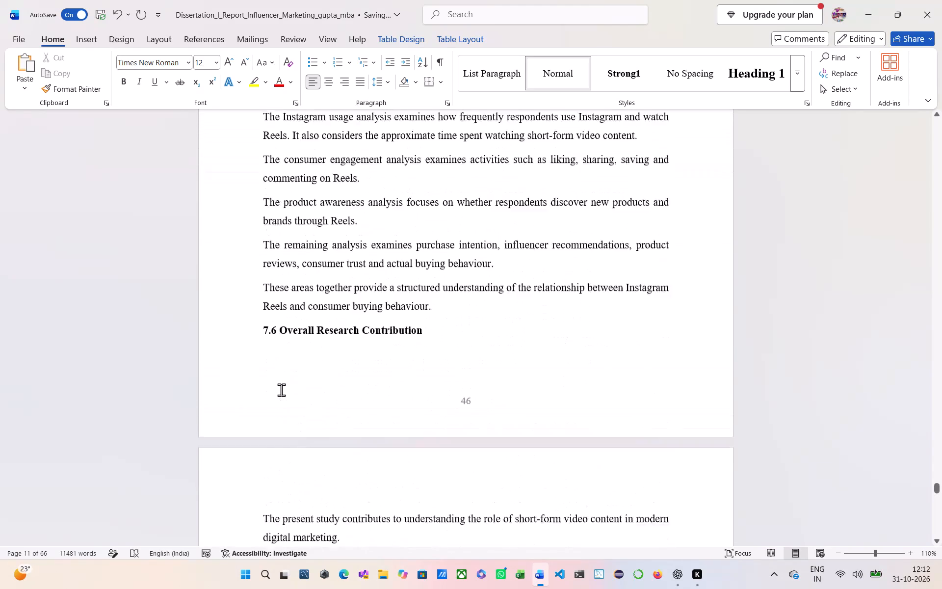
{"action": "scroll", "coordinate": [281, 390], "scroll_direction": "up", "scroll_amount": 3}
{"action": "scroll", "coordinate": [281, 390], "scroll_direction": "down", "scroll_amount": 1}
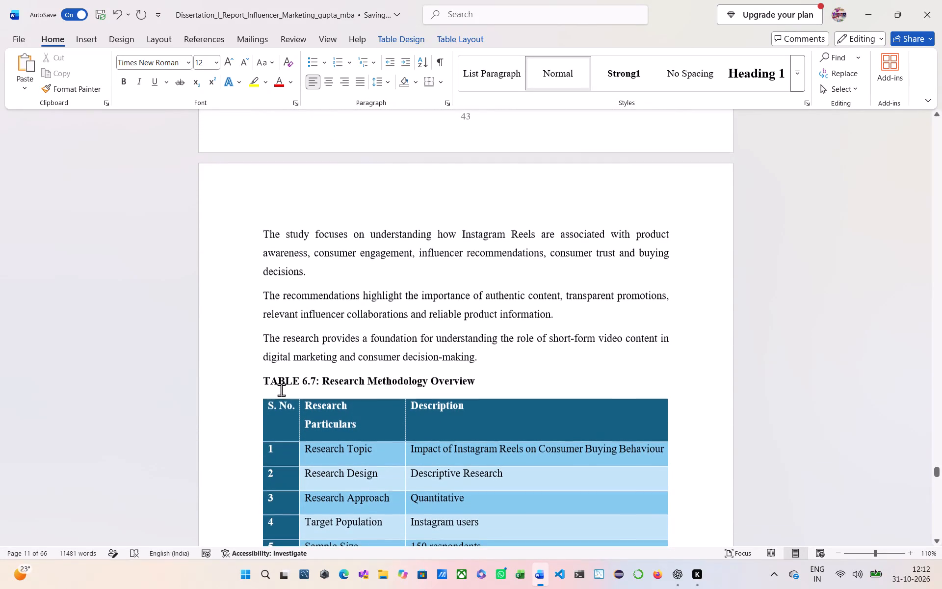
{"action": "scroll", "coordinate": [281, 390], "scroll_direction": "up", "scroll_amount": 2}
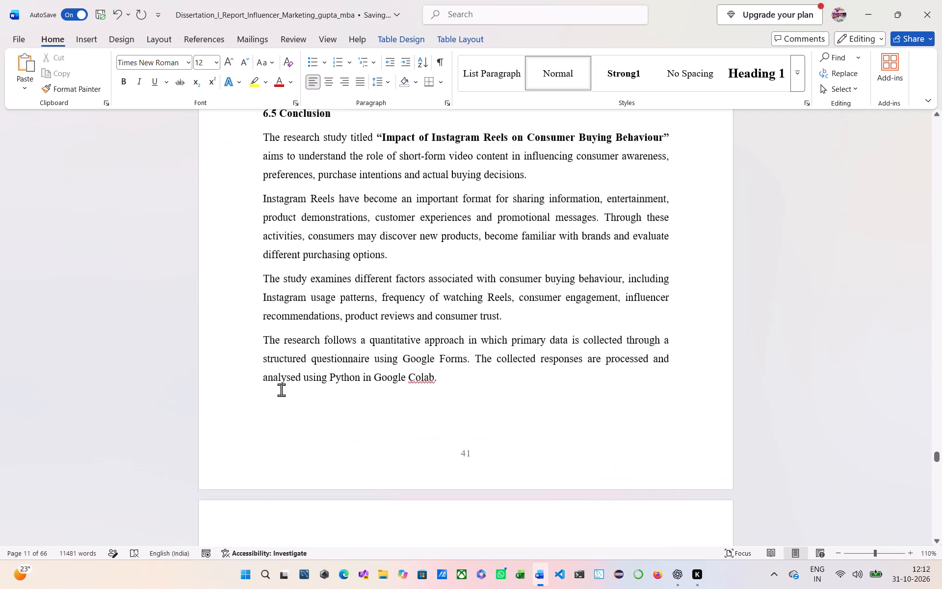
{"action": "scroll", "coordinate": [281, 390], "scroll_direction": "up", "scroll_amount": 2}
{"action": "scroll", "coordinate": [281, 390], "scroll_direction": "down", "scroll_amount": 3}
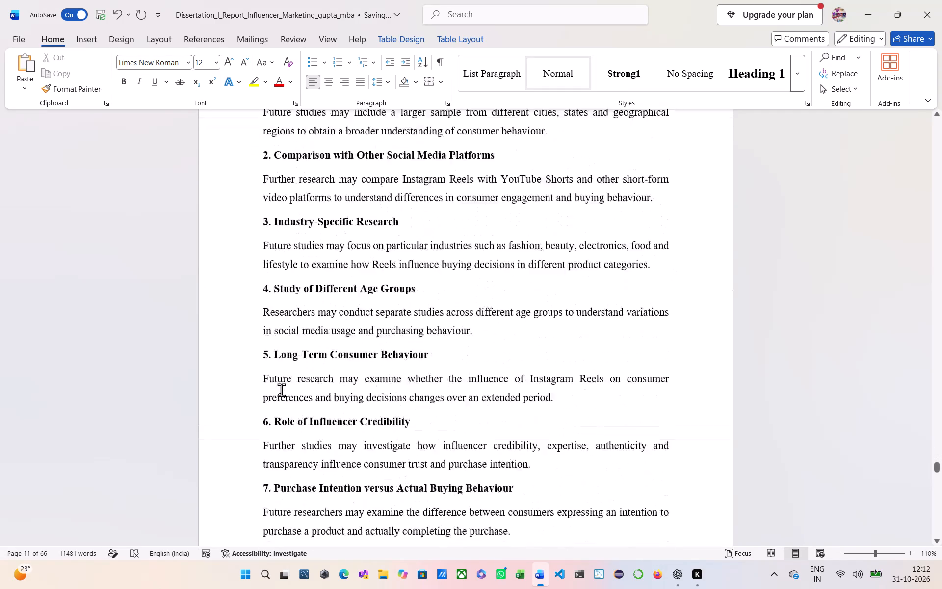
{"action": "scroll", "coordinate": [281, 390], "scroll_direction": "down", "scroll_amount": 5}
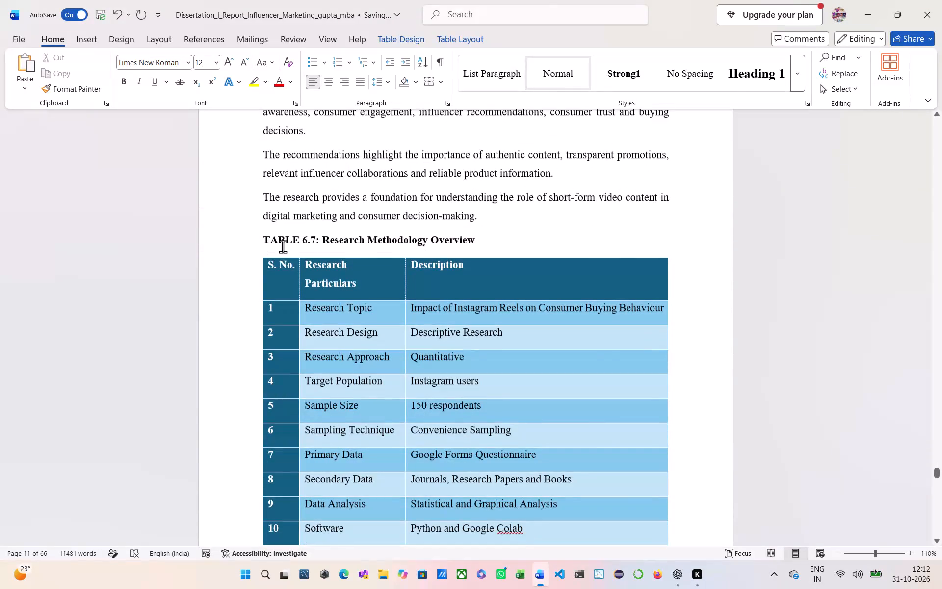
{"action": "left_click_drag", "start_coordinate": [264, 240], "coordinate": [477, 237]}
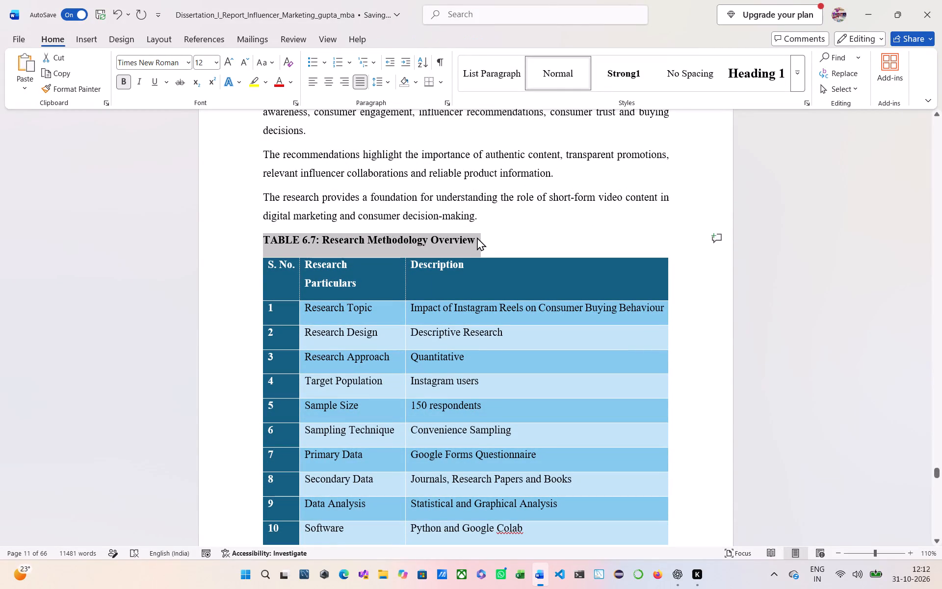
{"action": "key", "text": "ctrl+c"}
Return to the front matter and locate the Table 5.10 row with the empty title in the List of Tables.
{"action": "scroll", "coordinate": [477, 237], "scroll_direction": "up", "scroll_amount": 10}
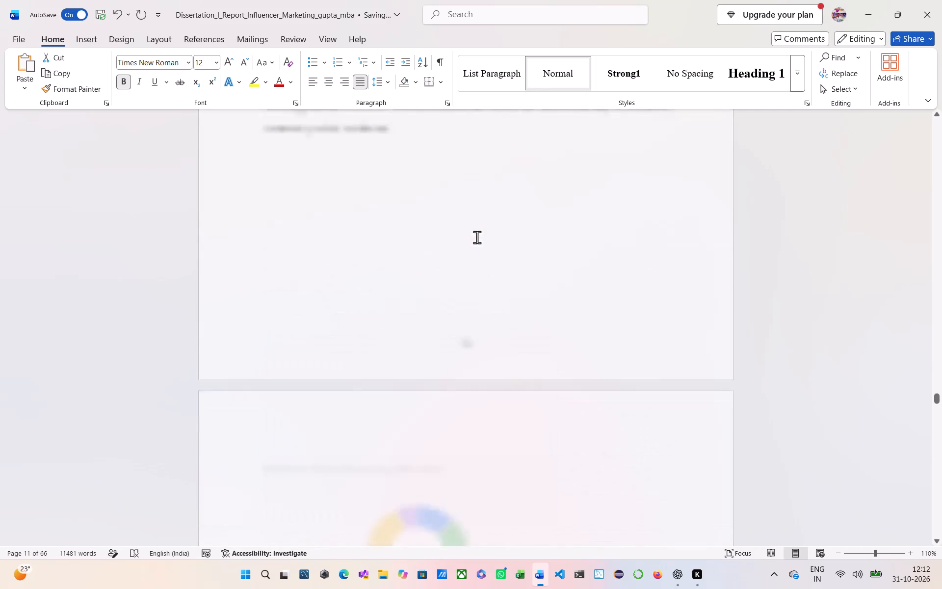
{"action": "scroll", "coordinate": [477, 237], "scroll_direction": "up", "scroll_amount": 8}
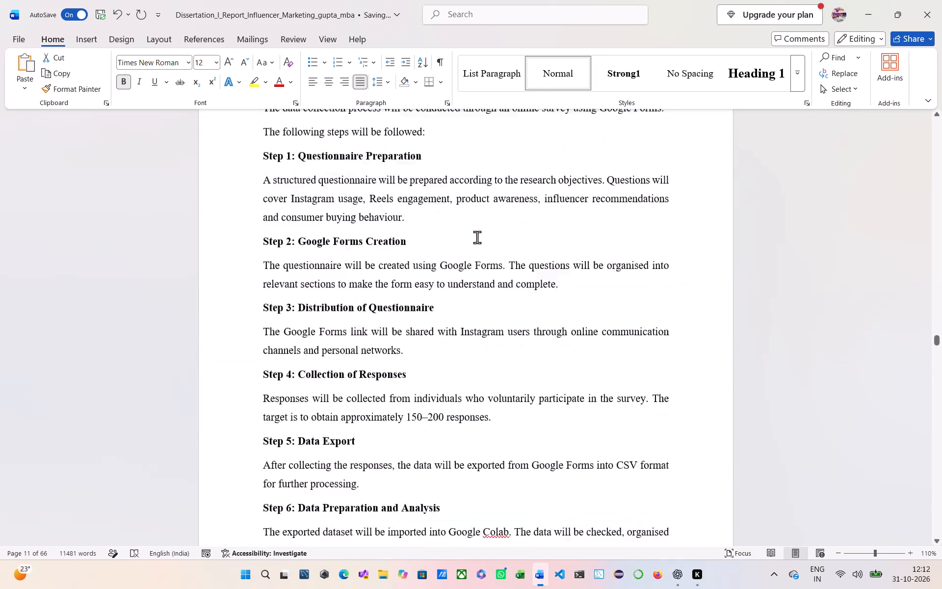
{"action": "scroll", "coordinate": [477, 237], "scroll_direction": "up", "scroll_amount": 11}
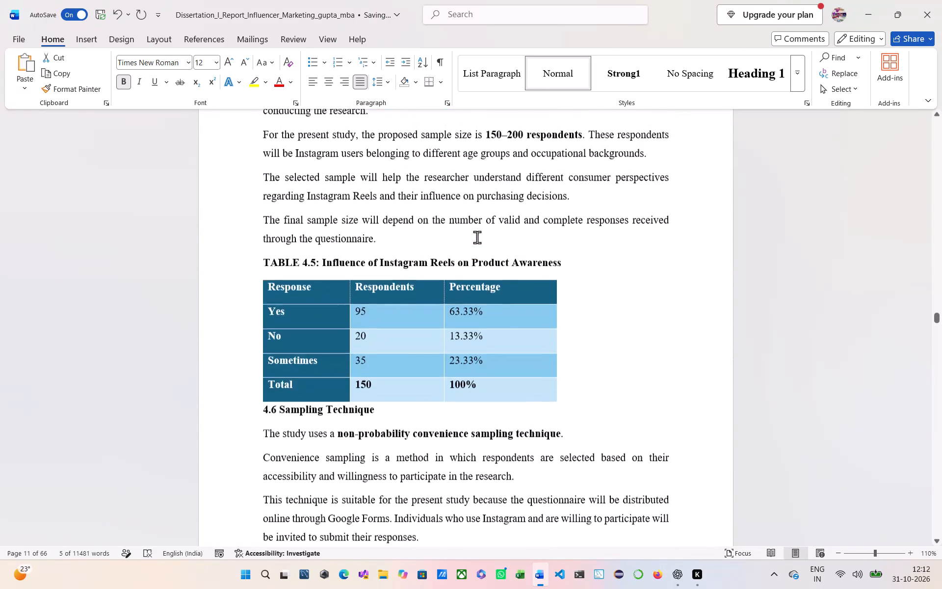
{"action": "scroll", "coordinate": [477, 237], "scroll_direction": "up", "scroll_amount": 11}
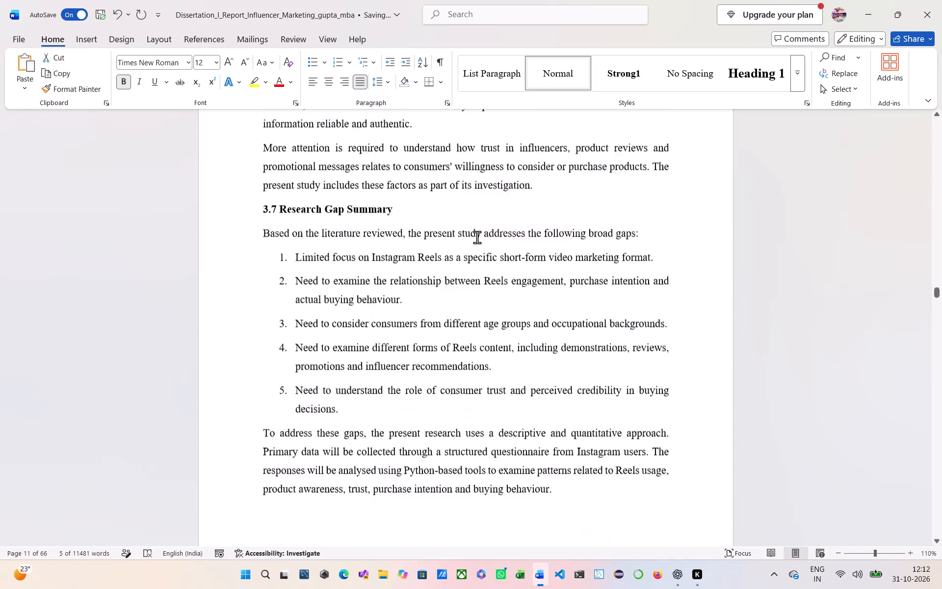
{"action": "scroll", "coordinate": [477, 237], "scroll_direction": "up", "scroll_amount": 11}
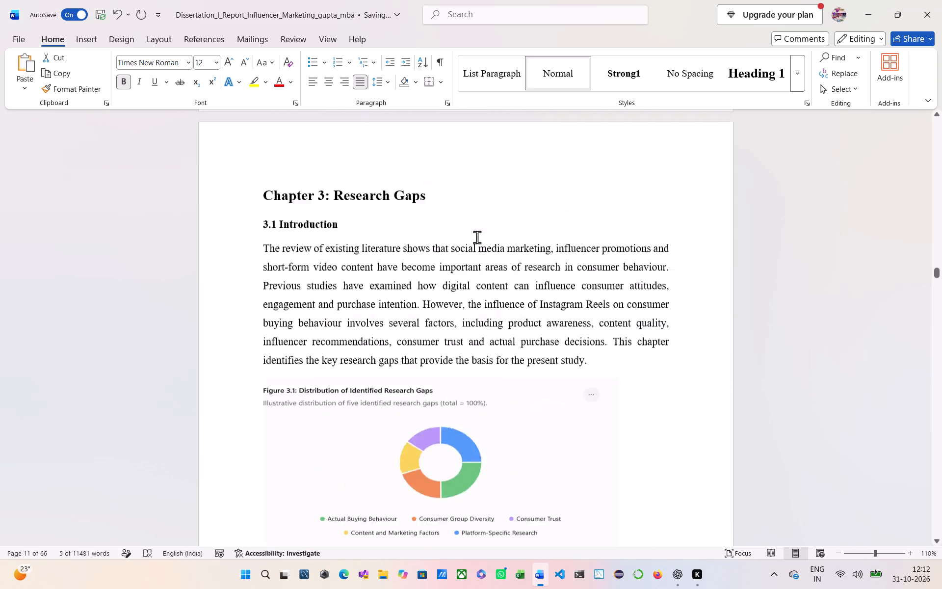
{"action": "scroll", "coordinate": [477, 237], "scroll_direction": "up", "scroll_amount": 10}
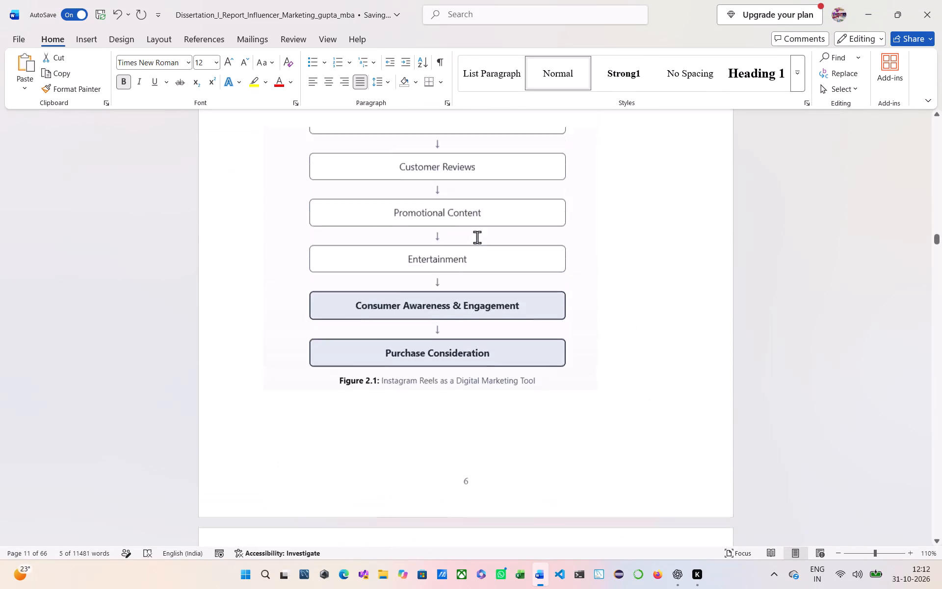
{"action": "scroll", "coordinate": [477, 237], "scroll_direction": "up", "scroll_amount": 10}
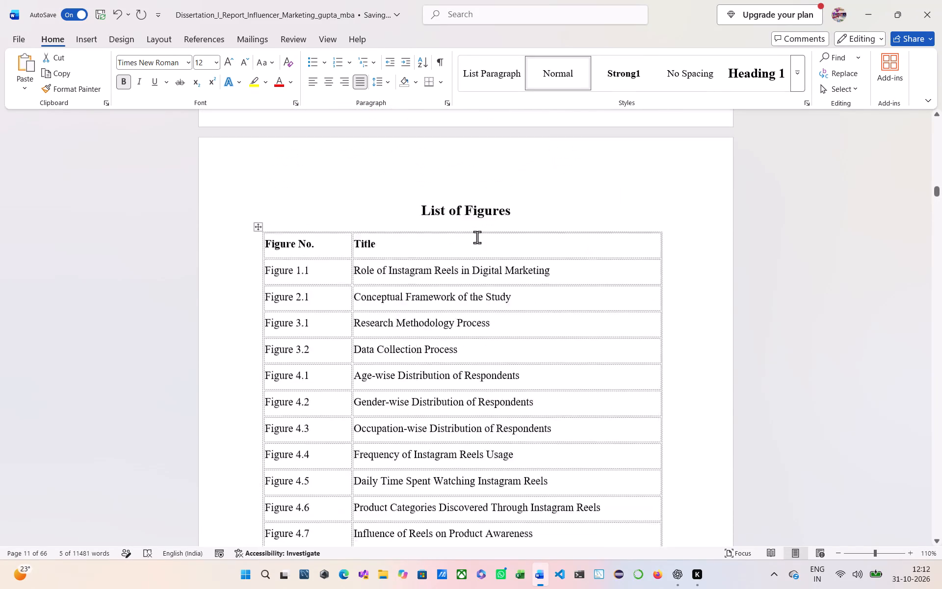
{"action": "scroll", "coordinate": [477, 237], "scroll_direction": "up", "scroll_amount": 1}
{"action": "scroll", "coordinate": [477, 237], "scroll_direction": "down", "scroll_amount": 8}
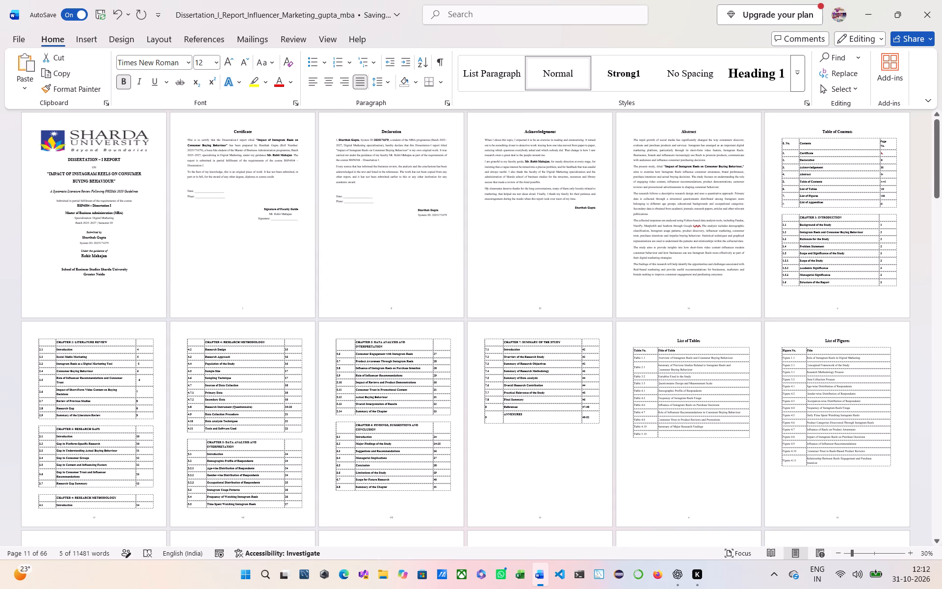
{"action": "scroll", "coordinate": [285, 299], "scroll_direction": "up", "scroll_amount": 5, "text": "ctrl"}
{"action": "scroll", "coordinate": [285, 299], "scroll_direction": "down", "scroll_amount": 5}
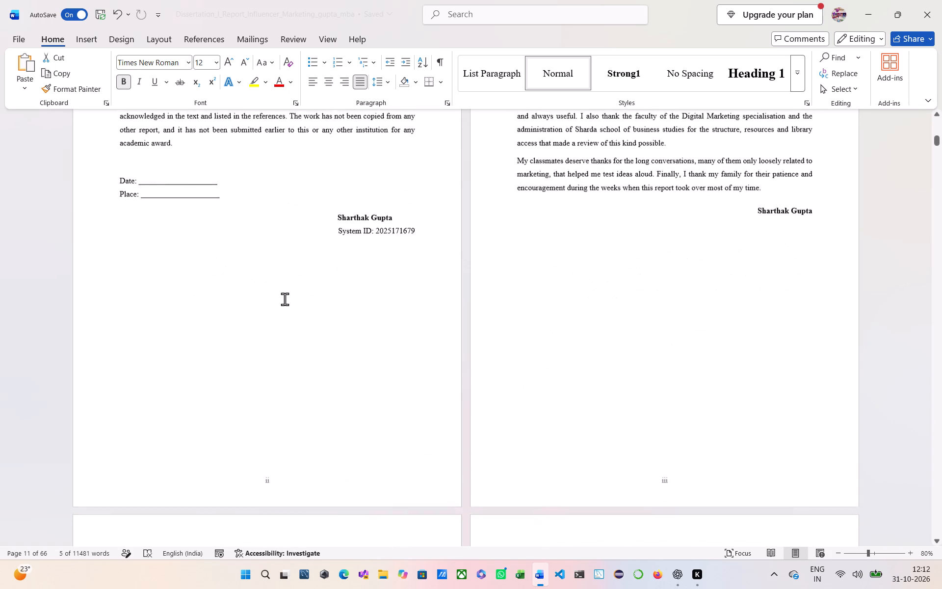
{"action": "scroll", "coordinate": [285, 299], "scroll_direction": "down", "scroll_amount": 3}
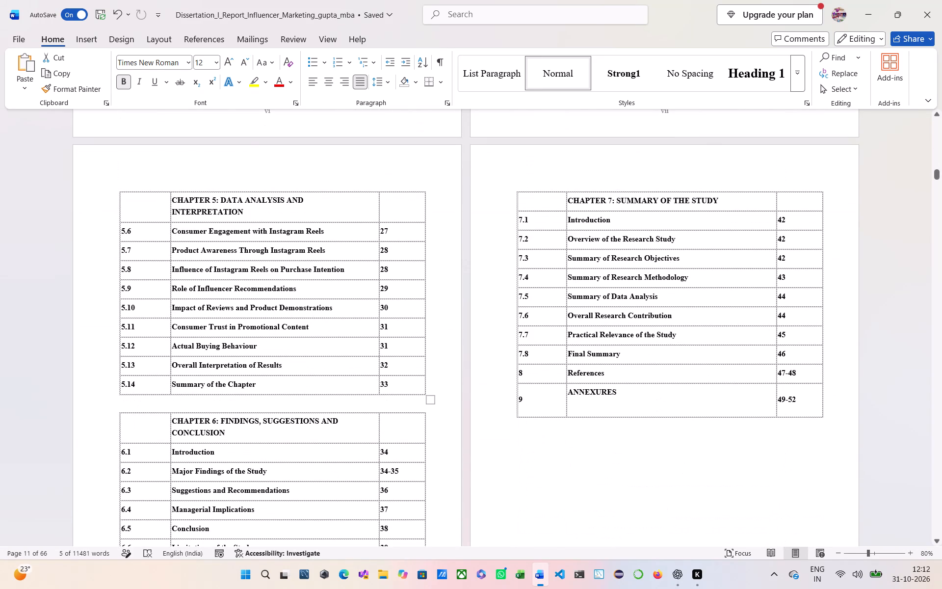
{"action": "scroll", "coordinate": [285, 299], "scroll_direction": "up", "scroll_amount": 7}
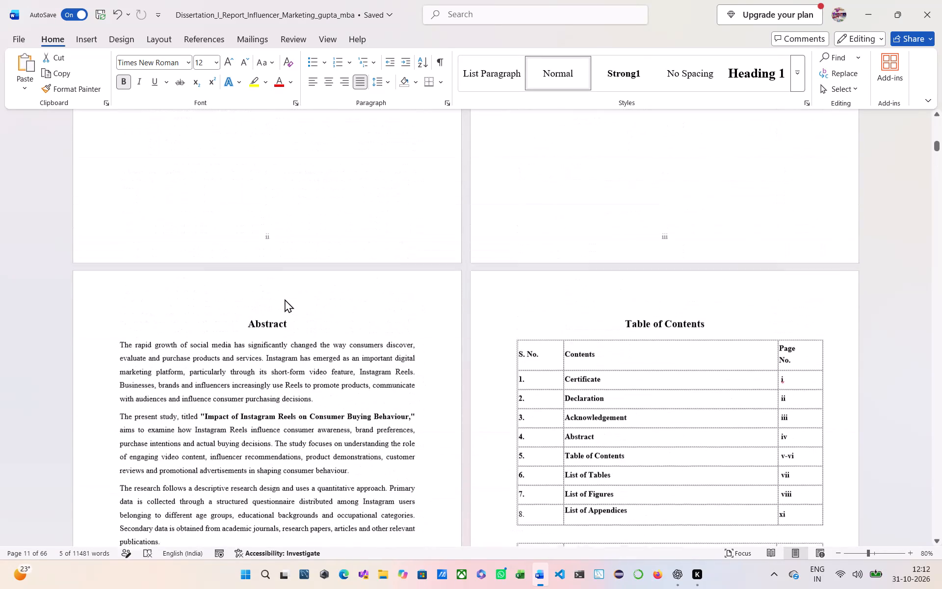
{"action": "scroll", "coordinate": [285, 299], "scroll_direction": "down", "scroll_amount": 1}
{"action": "scroll", "coordinate": [285, 299], "scroll_direction": "up", "scroll_amount": 1}
{"action": "scroll", "coordinate": [285, 299], "scroll_direction": "down", "scroll_amount": 2}
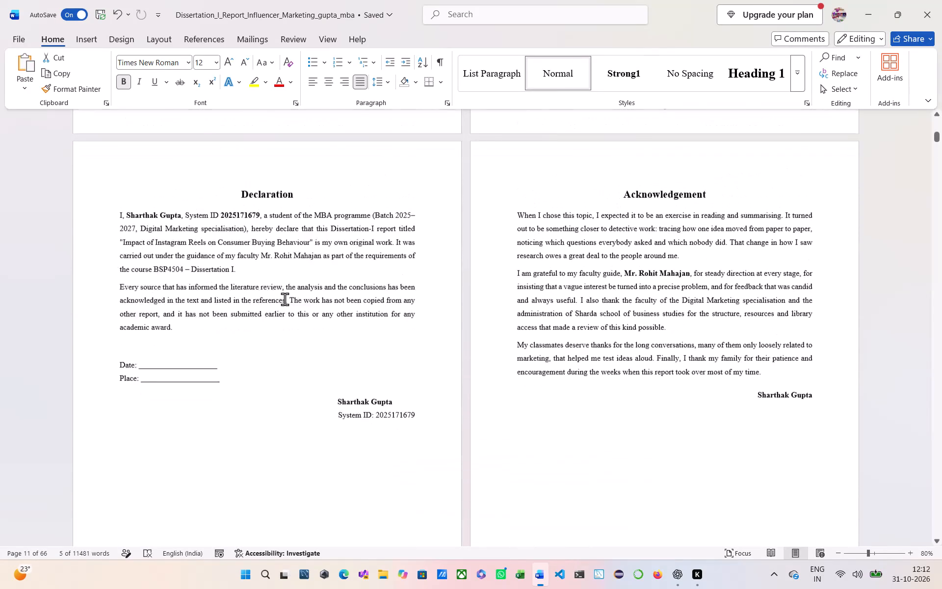
{"action": "scroll", "coordinate": [285, 299], "scroll_direction": "down", "scroll_amount": 5}
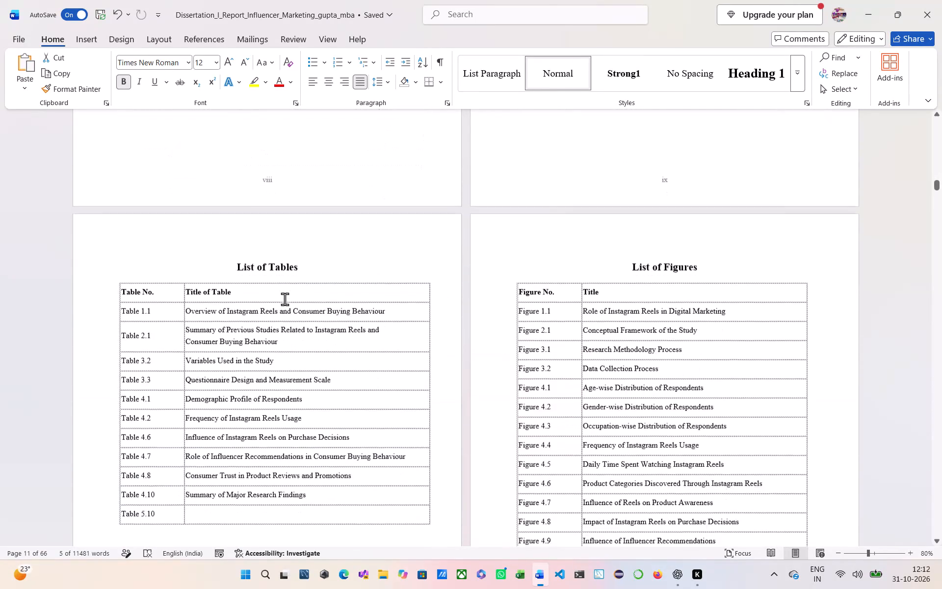
{"action": "scroll", "coordinate": [285, 299], "scroll_direction": "down", "scroll_amount": 2}
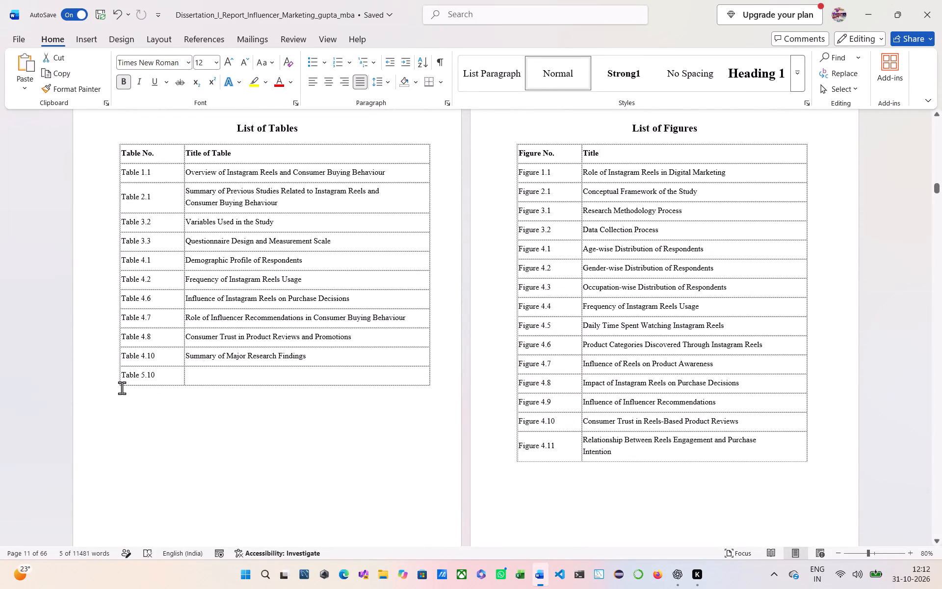
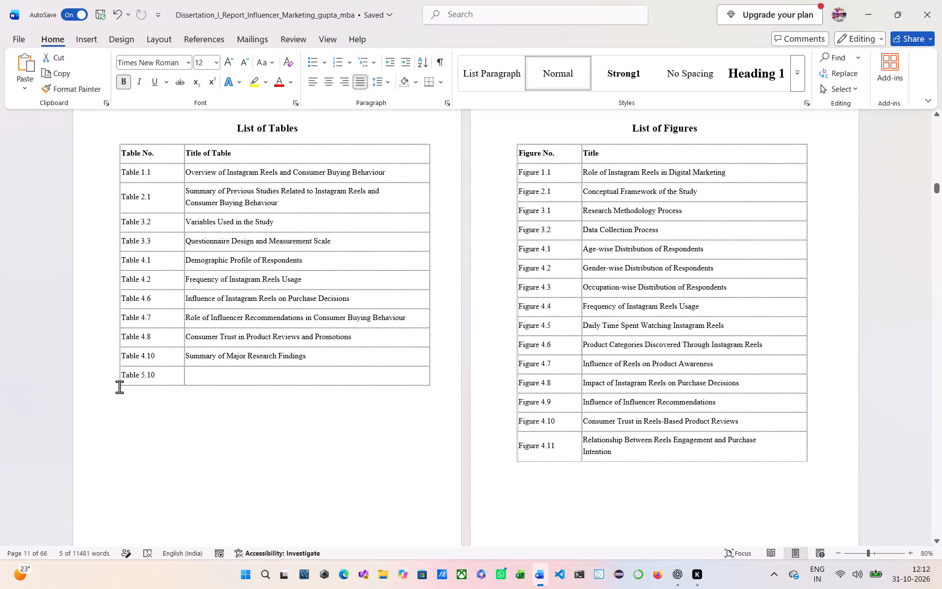
Add two empty rows below the Table 5.10 row in the List of Tables.
{"action": "scroll", "coordinate": [119, 387], "scroll_direction": "up", "scroll_amount": 3, "text": "ctrl"}
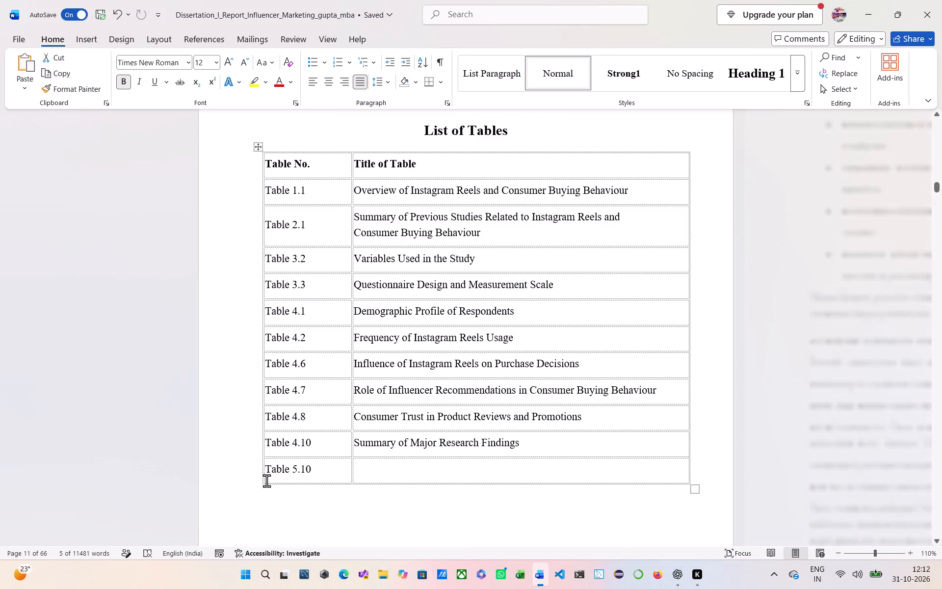
{"action": "left_click", "coordinate": [259, 484]}
{"action": "left_click", "coordinate": [259, 484]}
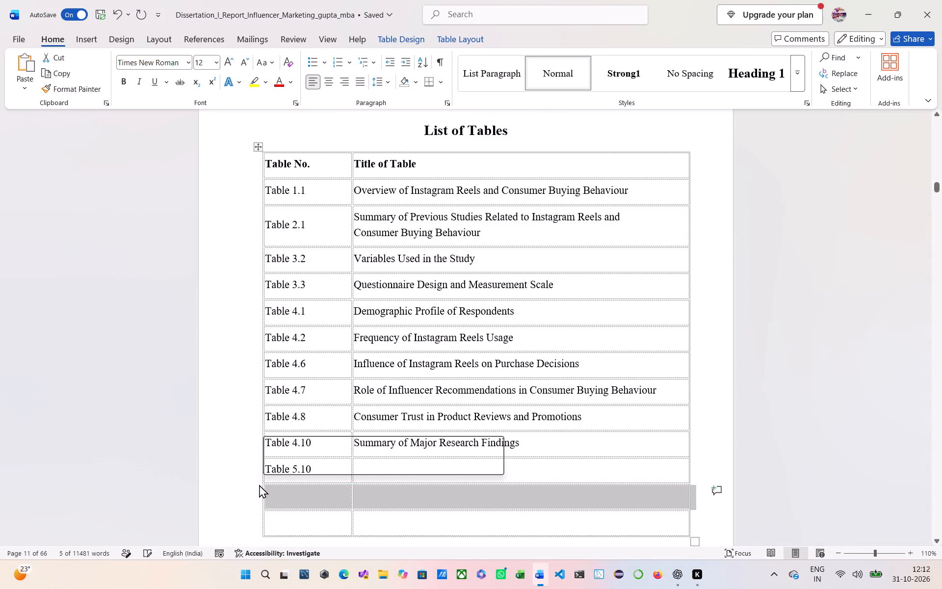
Paste the copied Table 6.7 caption into the last row's number cell and copy its title, "Research Methodology Overview", into the title cell.
{"action": "left_click", "coordinate": [283, 523]}
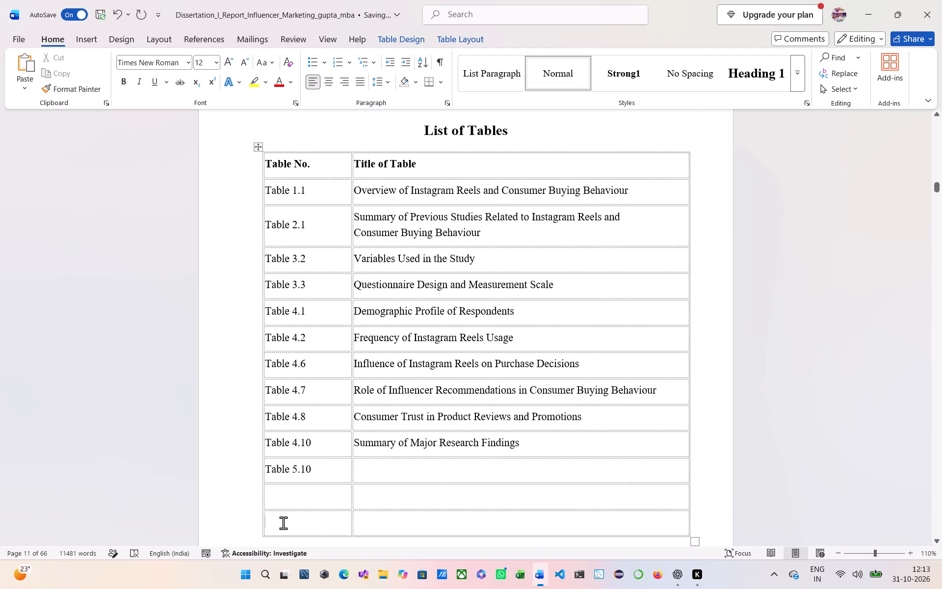
{"action": "key", "text": "ctrl+v"}
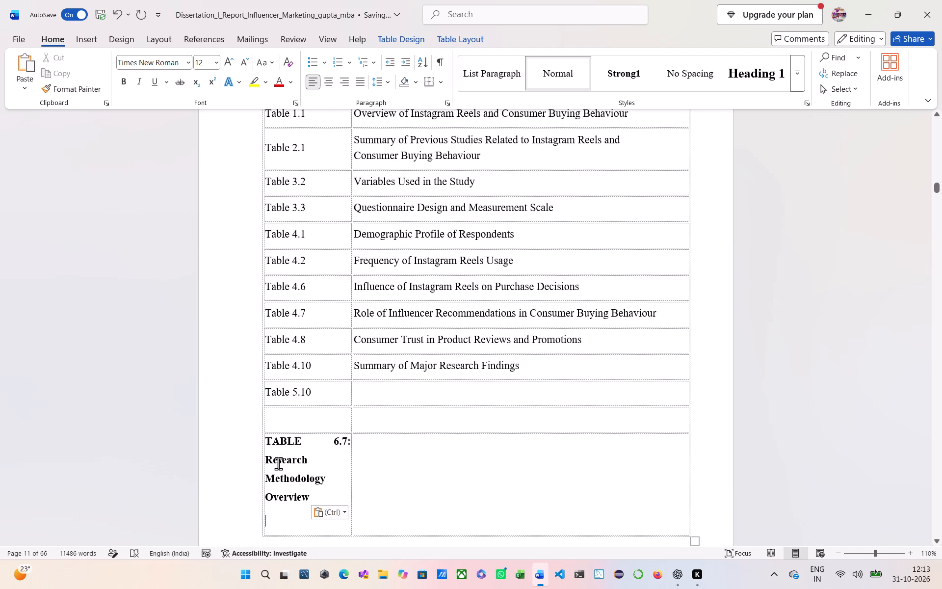
{"action": "left_click_drag", "start_coordinate": [268, 462], "coordinate": [320, 507]}
{"action": "key", "text": "ctrl+c"}
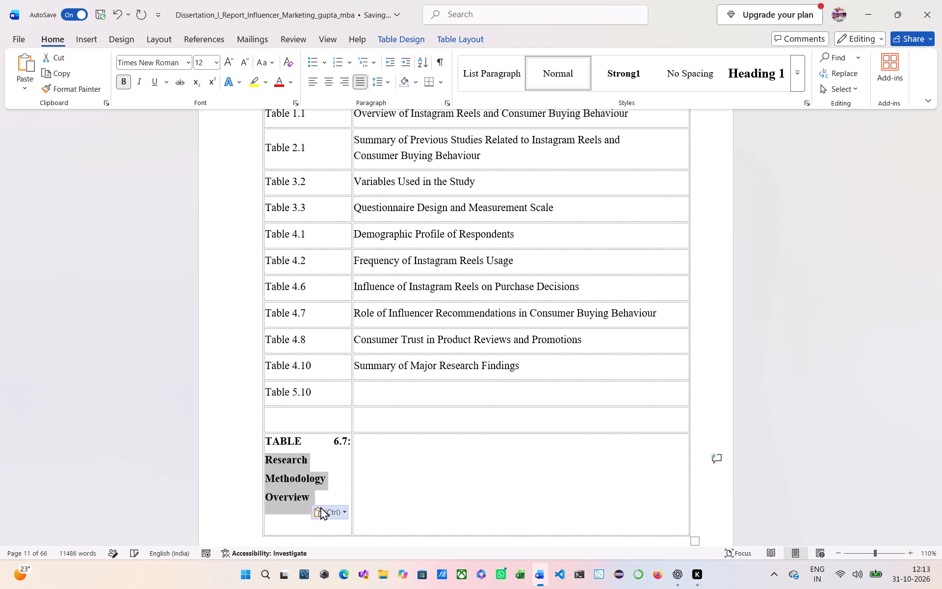
{"action": "left_click", "coordinate": [373, 446]}
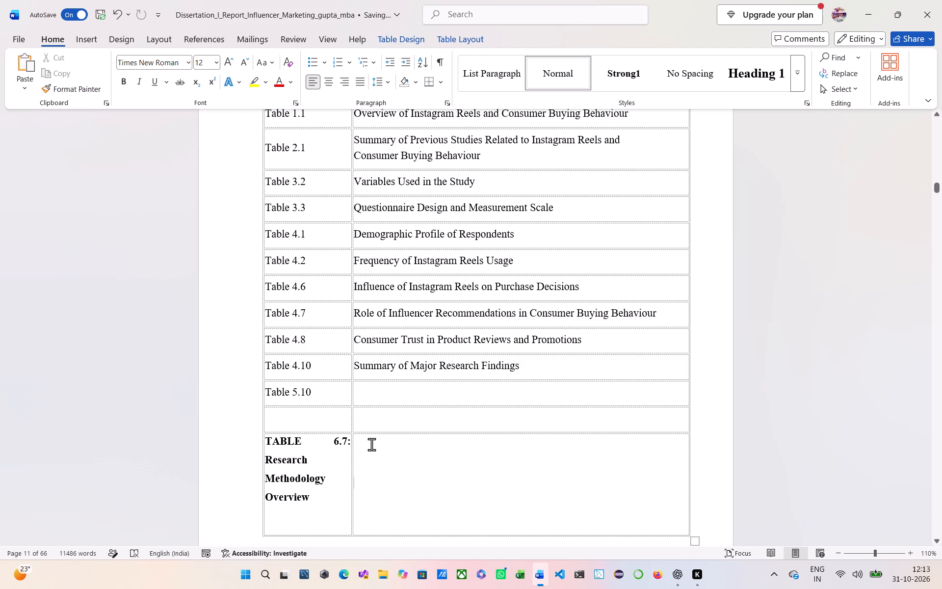
{"action": "key", "text": "ctrl+v"}
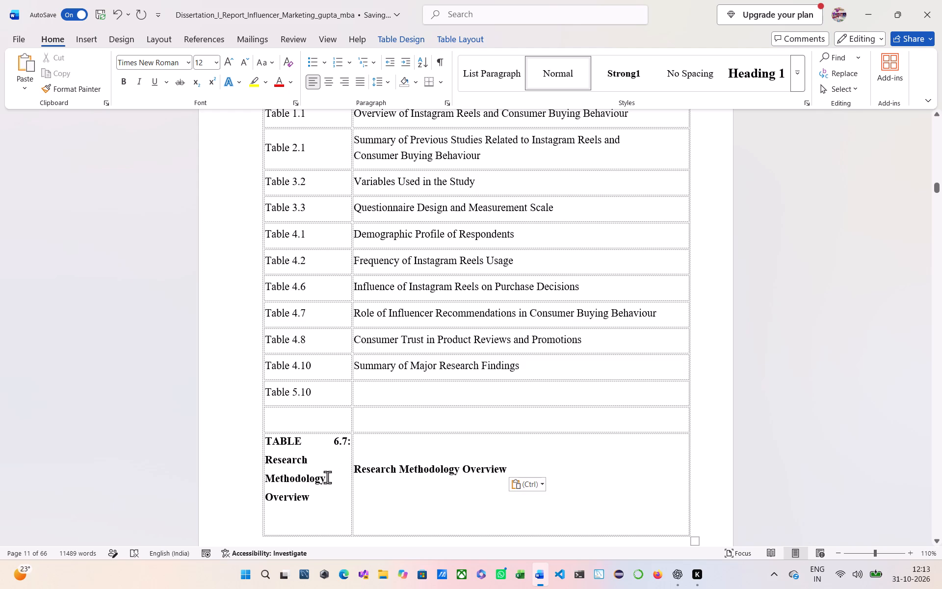
Delete the title text from the last row's number cell, leaving only "TABLE 6.7:".
{"action": "left_click", "coordinate": [318, 499]}
{"action": "key", "text": "BackSpace"}
{"action": "key", "text": "BackSpace"}
{"action": "key", "text": "BackSpace"}
{"action": "key", "text": "BackSpace"}
{"action": "key", "text": "BackSpace"}
{"action": "key", "text": "BackSpace"}
{"action": "key", "text": "BackSpace"}
{"action": "key", "text": "BackSpace"}
{"action": "key", "text": "BackSpace"}
{"action": "key", "text": "BackSpace"}
{"action": "key", "text": "BackSpace"}
{"action": "key", "text": "BackSpace"}
{"action": "key", "text": "BackSpace"}
{"action": "key", "text": "BackSpace"}
{"action": "key", "text": "BackSpace"}
{"action": "key", "text": "BackSpace"}
{"action": "key", "text": "BackSpace"}
{"action": "key", "text": "BackSpace"}
{"action": "key", "text": "BackSpace"}
{"action": "key", "text": "BackSpace"}
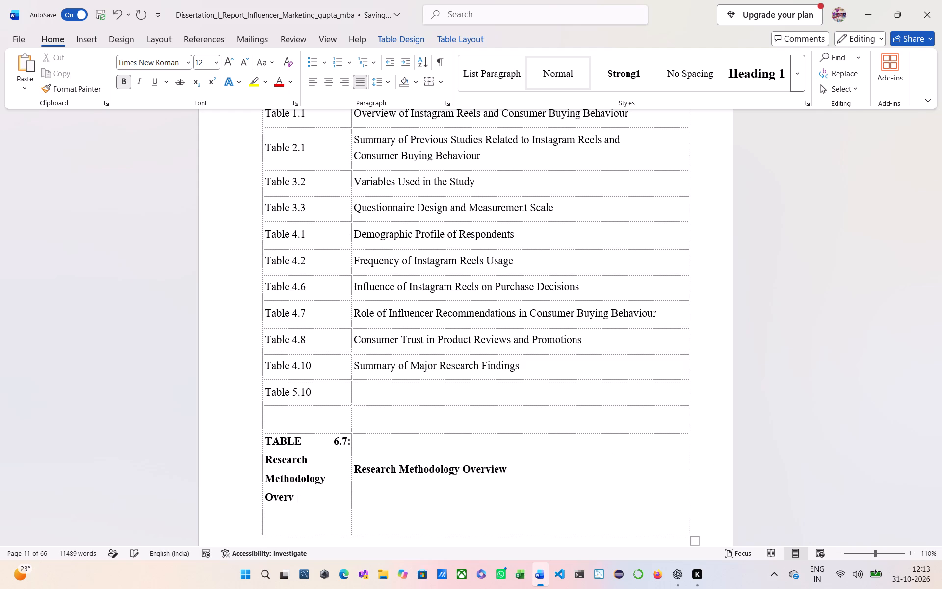
{"action": "key", "text": "BackSpace"}
{"action": "key", "text": "BackSpace"}
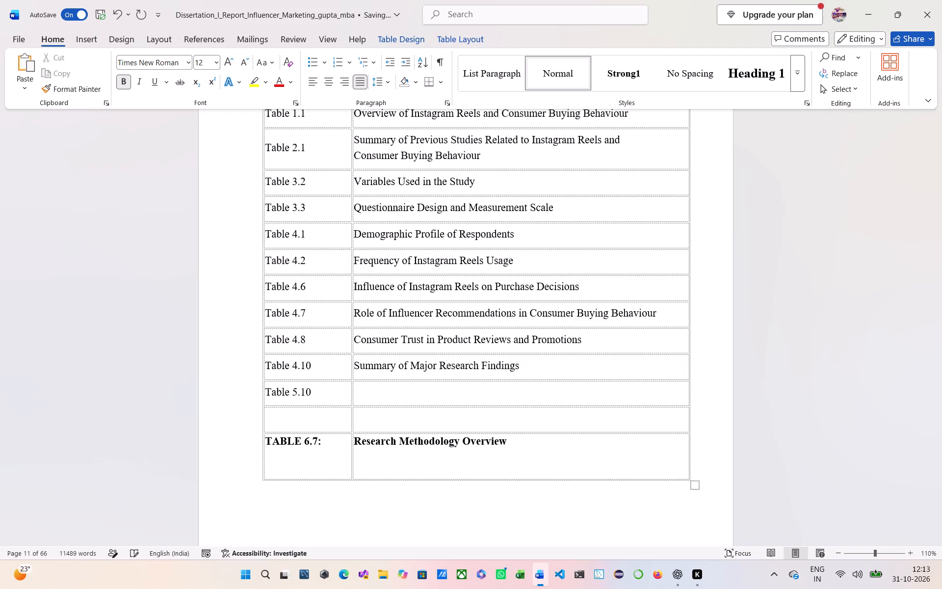
Remove the bold formatting from the Table 6.7 row in the List of Tables.
{"action": "left_click_drag", "start_coordinate": [266, 440], "coordinate": [433, 458]}
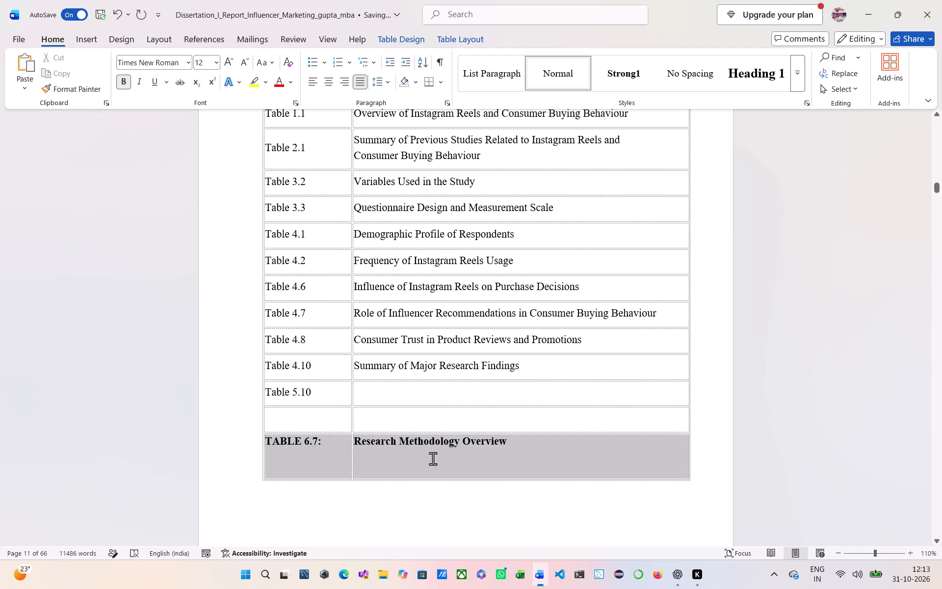
{"action": "left_click_drag", "start_coordinate": [433, 458], "coordinate": [455, 459]}
{"action": "left_click", "coordinate": [455, 459]}
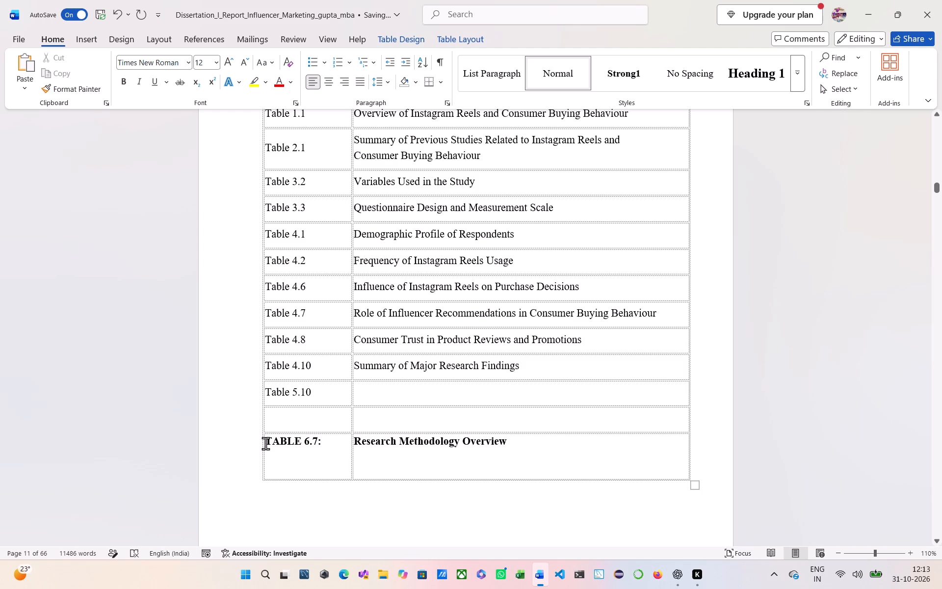
{"action": "left_click_drag", "start_coordinate": [265, 441], "coordinate": [477, 449]}
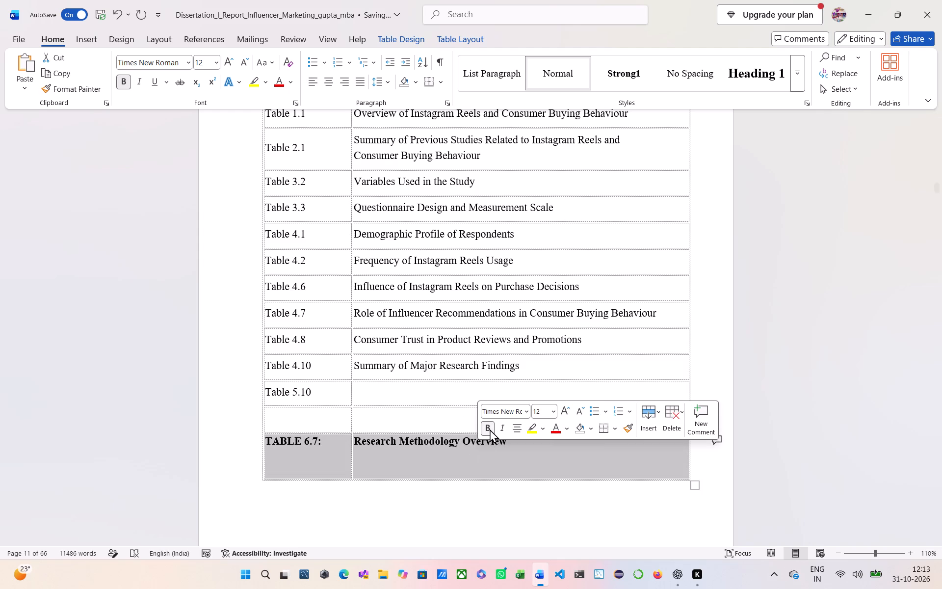
{"action": "left_click", "coordinate": [490, 429]}
{"action": "left_click", "coordinate": [397, 534]}
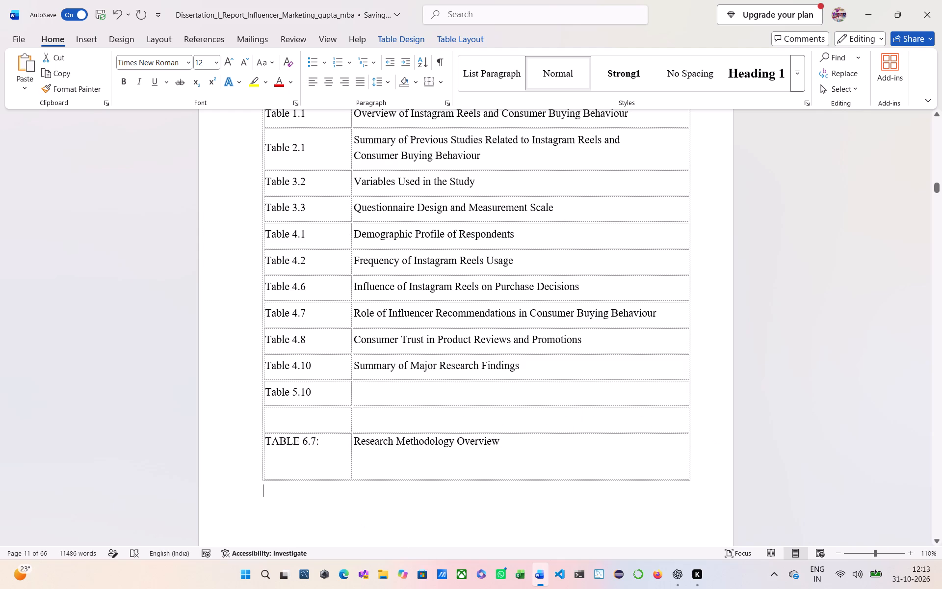
{"action": "left_click_drag", "start_coordinate": [264, 479], "coordinate": [262, 455]}
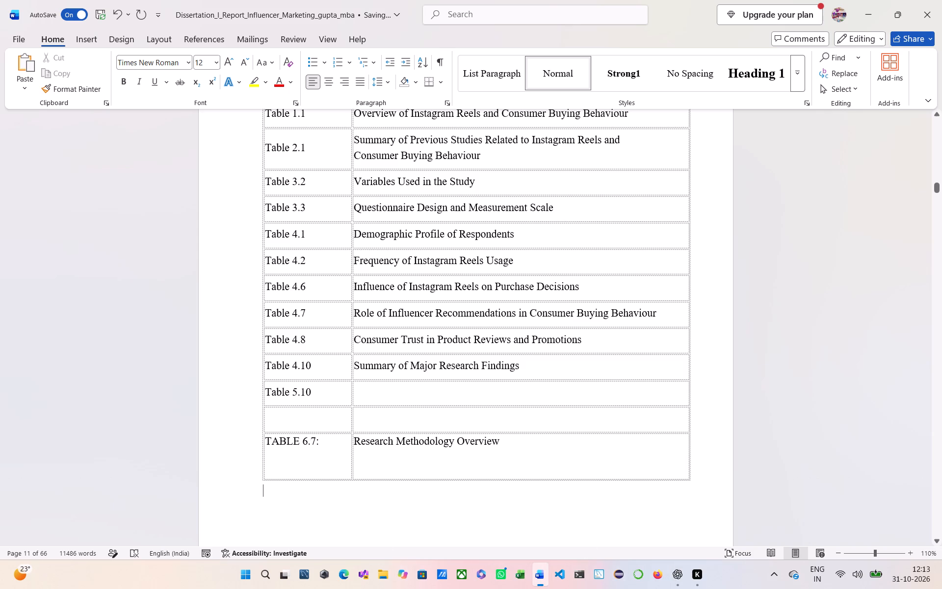
Look through the report body's tables and figures, checking the Chapter 5 captions around sections 5.6 to 5.10.
{"action": "scroll", "coordinate": [565, 519], "scroll_direction": "down", "scroll_amount": 3}
{"action": "scroll", "coordinate": [565, 519], "scroll_direction": "down", "scroll_amount": 7, "text": "ctrl"}
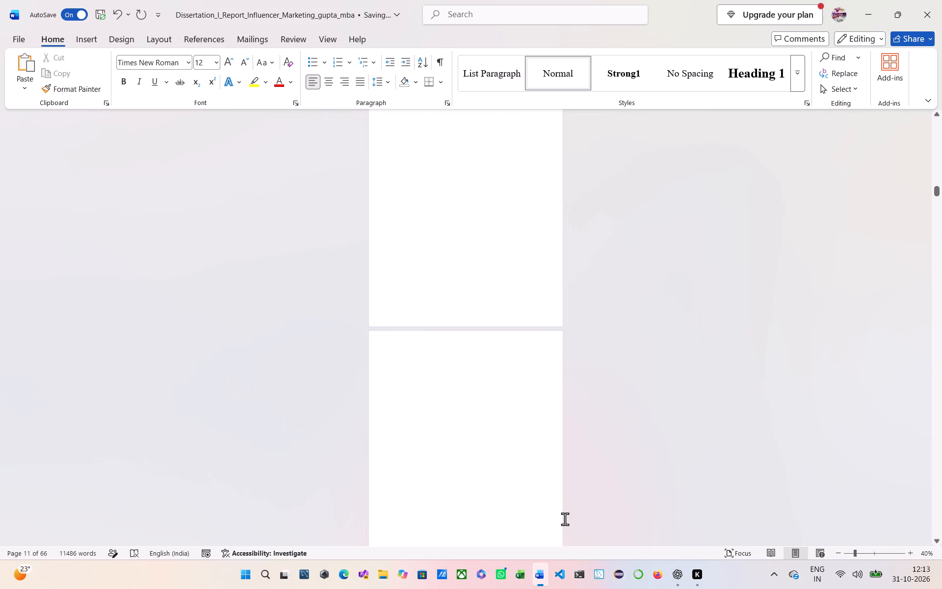
{"action": "scroll", "coordinate": [565, 519], "scroll_direction": "down", "scroll_amount": 8}
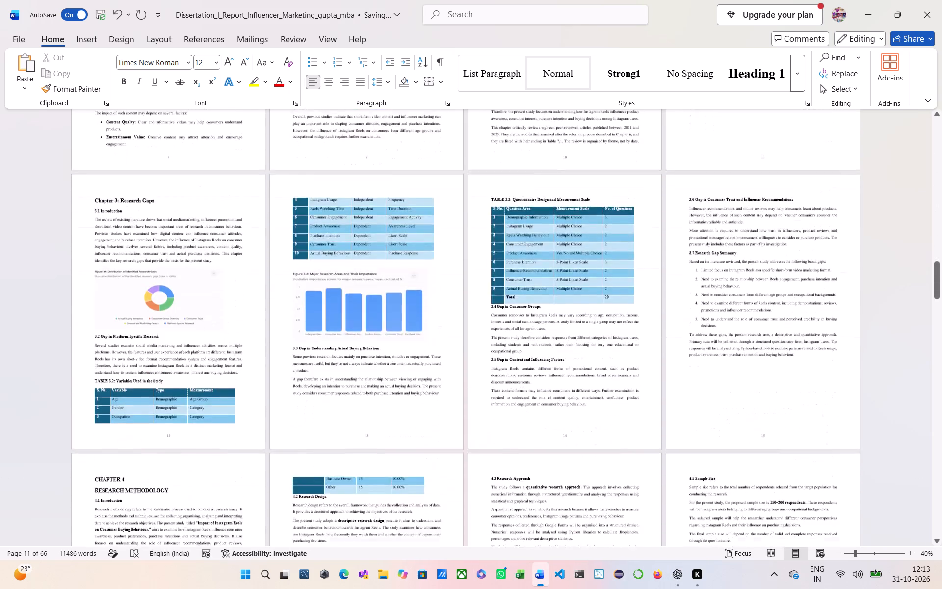
{"action": "scroll", "coordinate": [565, 519], "scroll_direction": "down", "scroll_amount": 12}
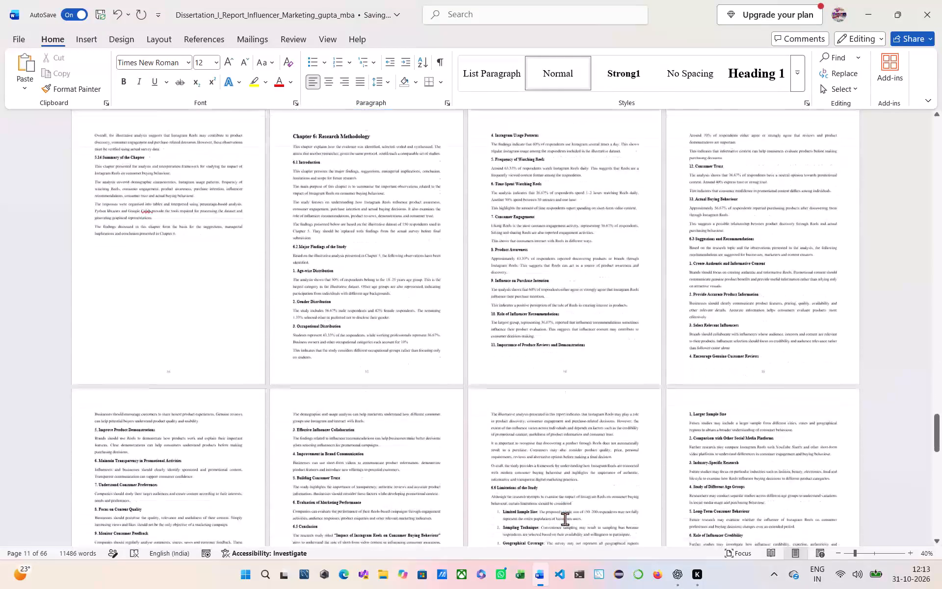
{"action": "scroll", "coordinate": [565, 519], "scroll_direction": "down", "scroll_amount": 8}
{"action": "scroll", "coordinate": [565, 519], "scroll_direction": "up", "scroll_amount": 1}
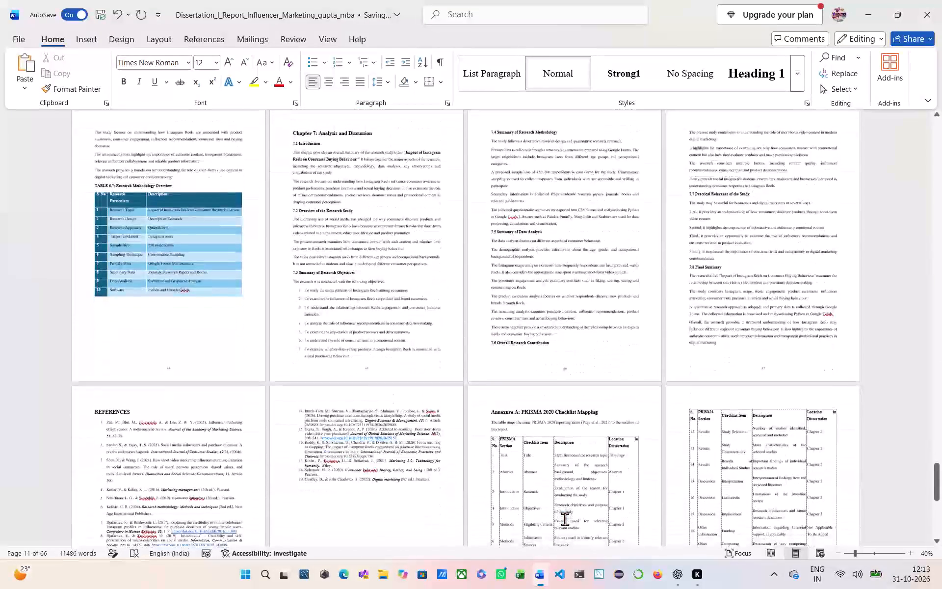
{"action": "scroll", "coordinate": [565, 519], "scroll_direction": "up", "scroll_amount": 9}
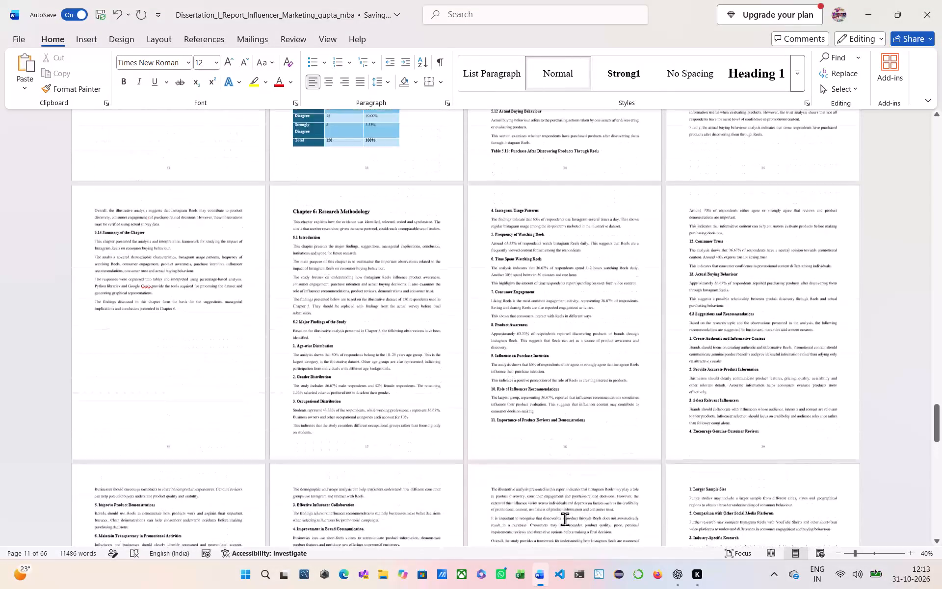
{"action": "scroll", "coordinate": [565, 519], "scroll_direction": "up", "scroll_amount": 3}
{"action": "scroll", "coordinate": [565, 519], "scroll_direction": "down", "scroll_amount": 2}
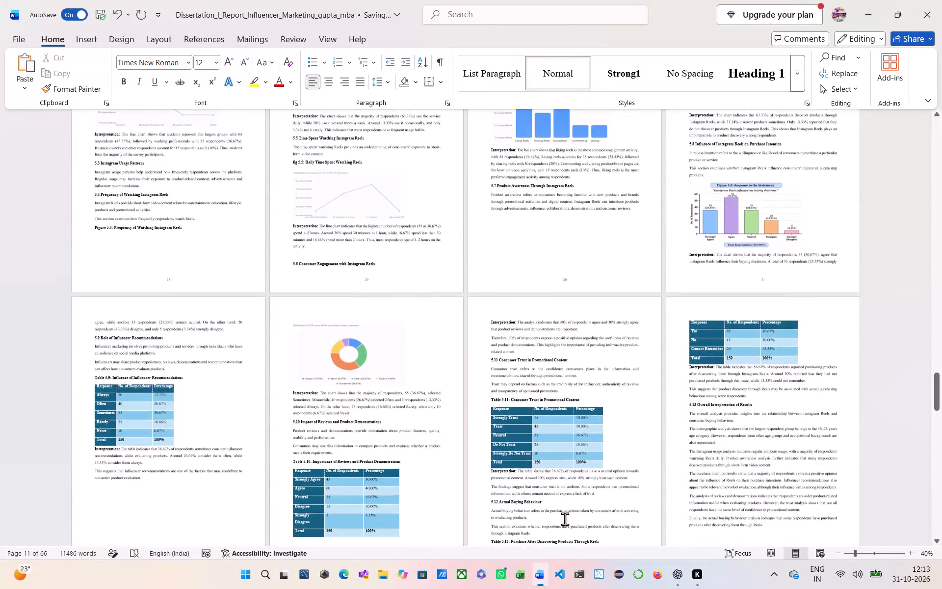
{"action": "scroll", "coordinate": [565, 519], "scroll_direction": "down", "scroll_amount": 2}
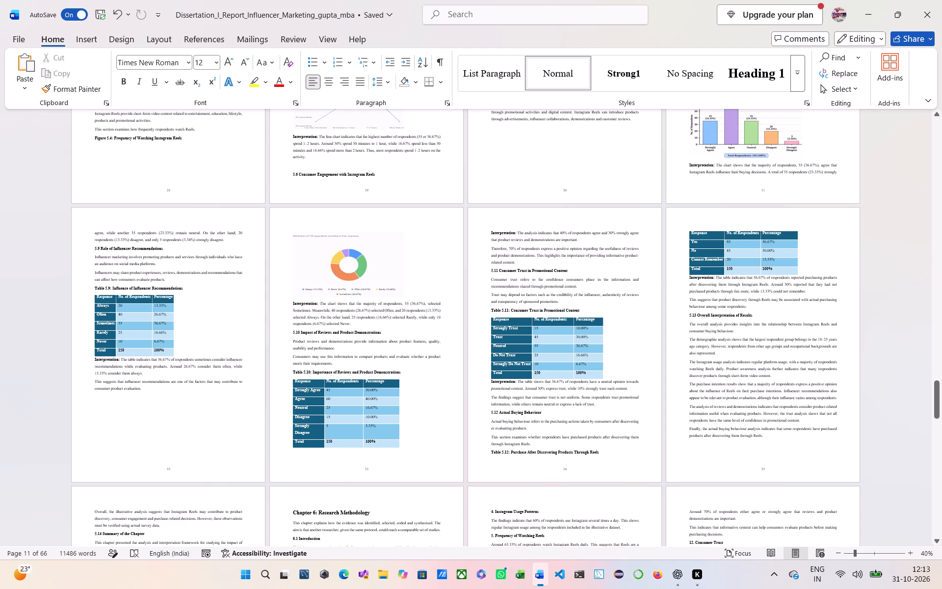
{"action": "scroll", "coordinate": [390, 252], "scroll_direction": "up", "scroll_amount": 4, "text": "ctrl"}
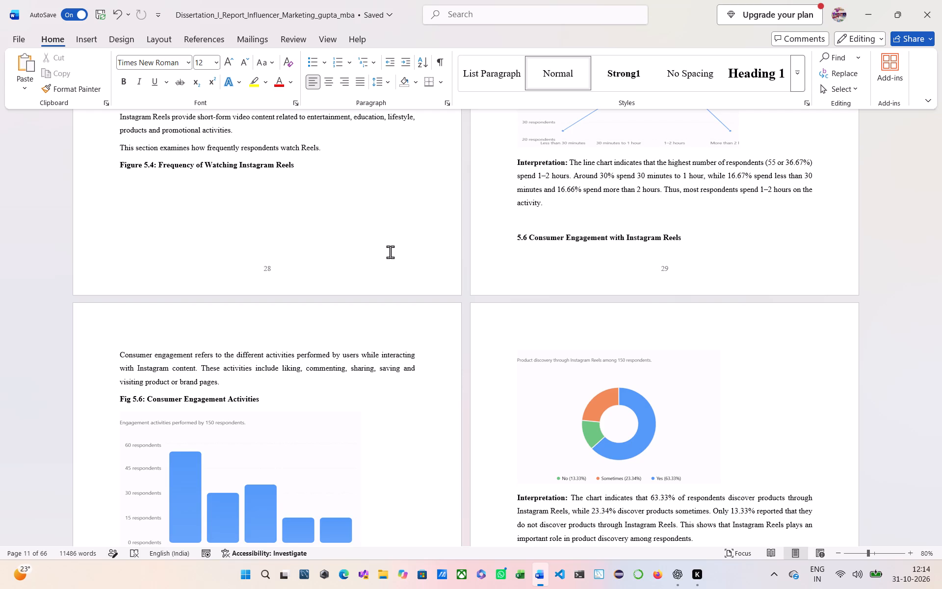
{"action": "scroll", "coordinate": [390, 252], "scroll_direction": "down", "scroll_amount": 2}
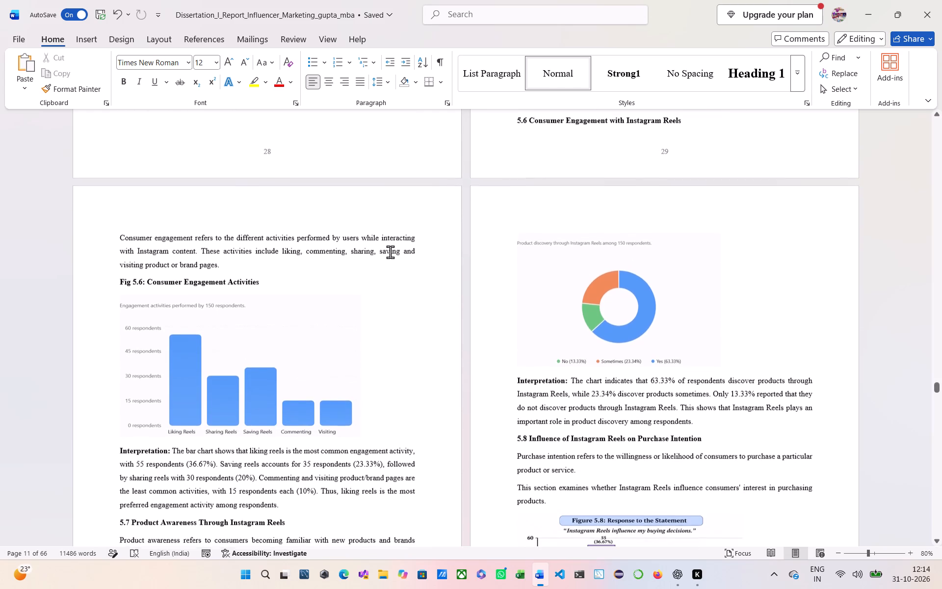
{"action": "scroll", "coordinate": [390, 252], "scroll_direction": "down", "scroll_amount": 5}
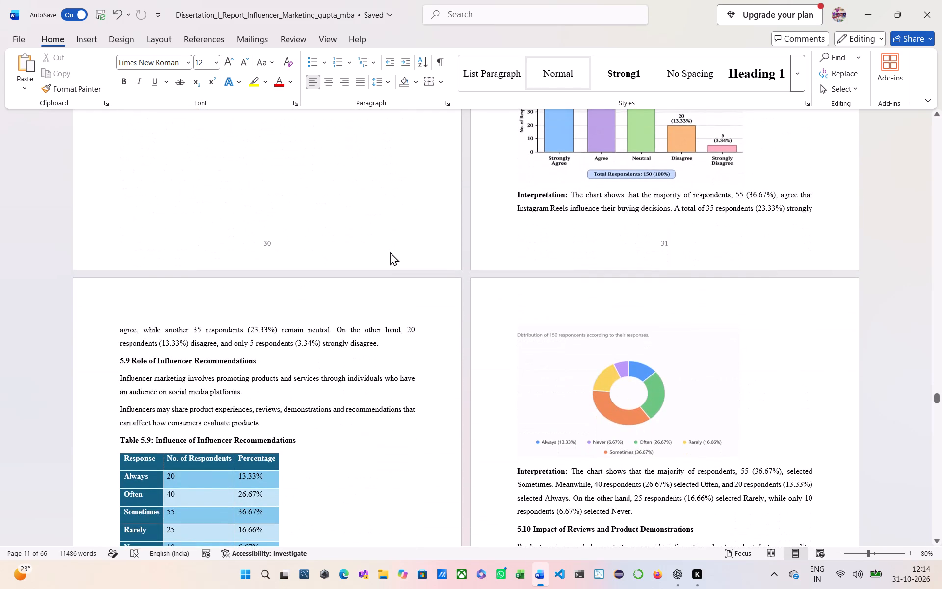
{"action": "scroll", "coordinate": [390, 252], "scroll_direction": "down", "scroll_amount": 1}
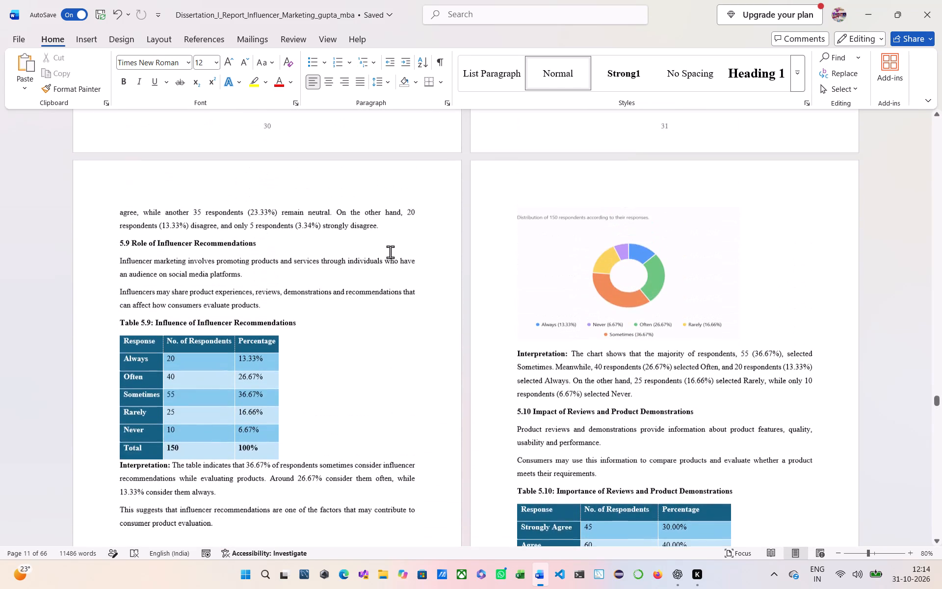
{"action": "scroll", "coordinate": [390, 252], "scroll_direction": "down", "scroll_amount": 1}
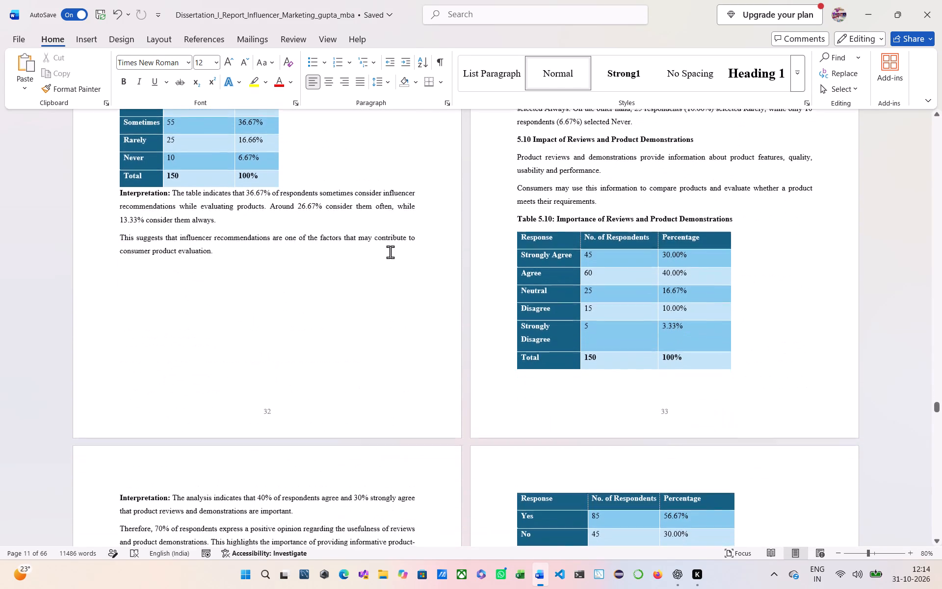
{"action": "scroll", "coordinate": [390, 252], "scroll_direction": "down", "scroll_amount": 1}
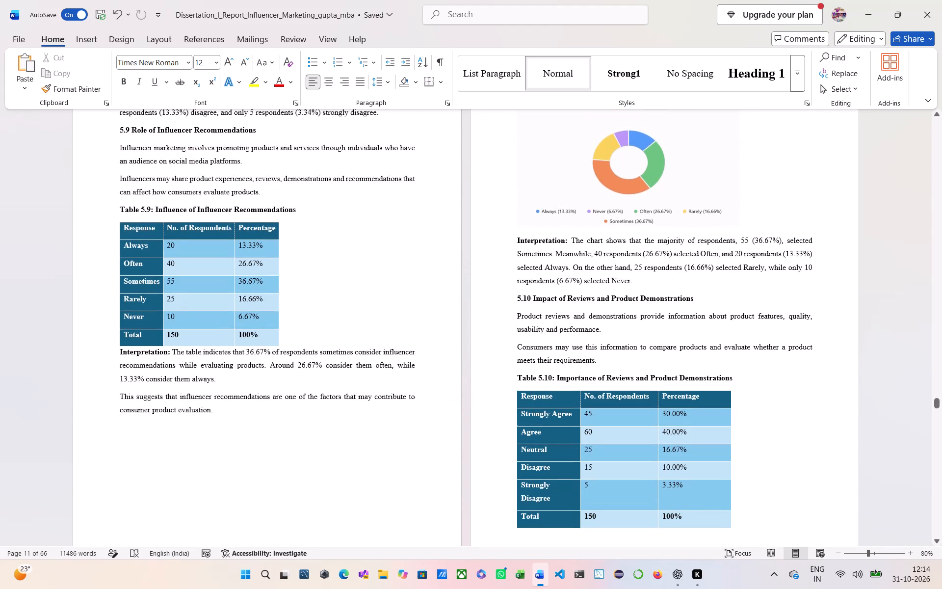
{"action": "scroll", "coordinate": [390, 252], "scroll_direction": "down", "scroll_amount": 1}
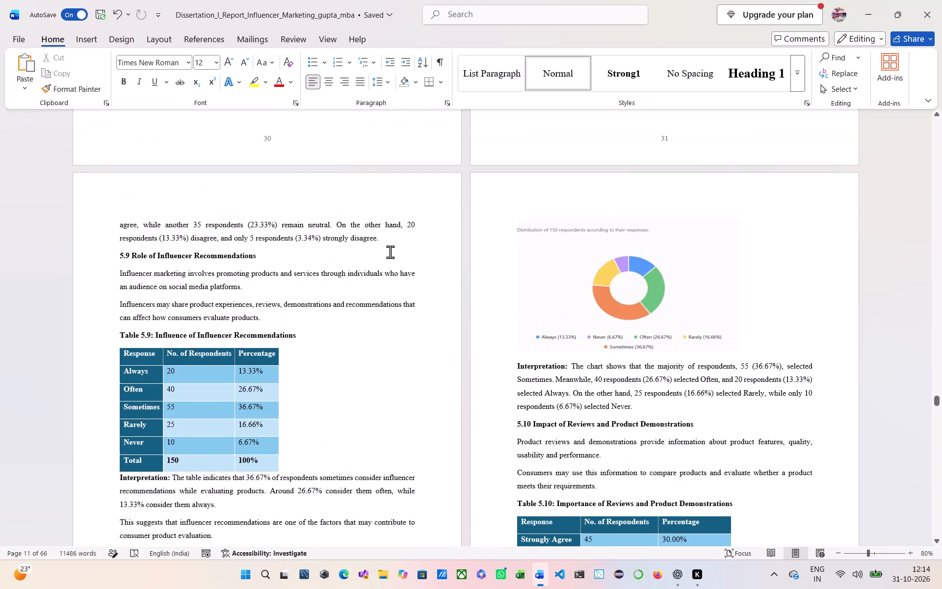
{"action": "scroll", "coordinate": [390, 252], "scroll_direction": "up", "scroll_amount": 7, "text": "ctrl"}
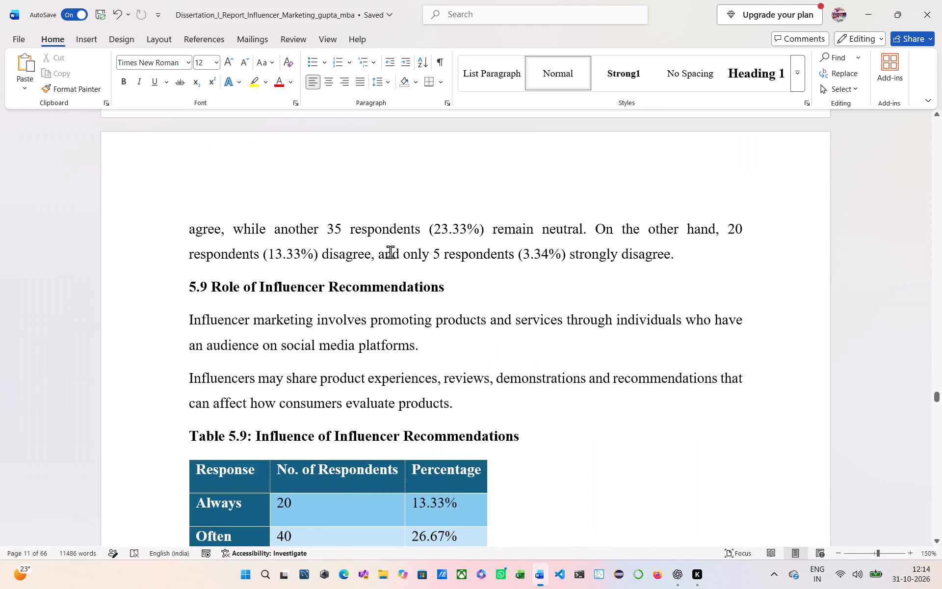
{"action": "scroll", "coordinate": [390, 252], "scroll_direction": "down", "scroll_amount": 3, "text": "ctrl"}
{"action": "scroll", "coordinate": [390, 252], "scroll_direction": "down", "scroll_amount": 5}
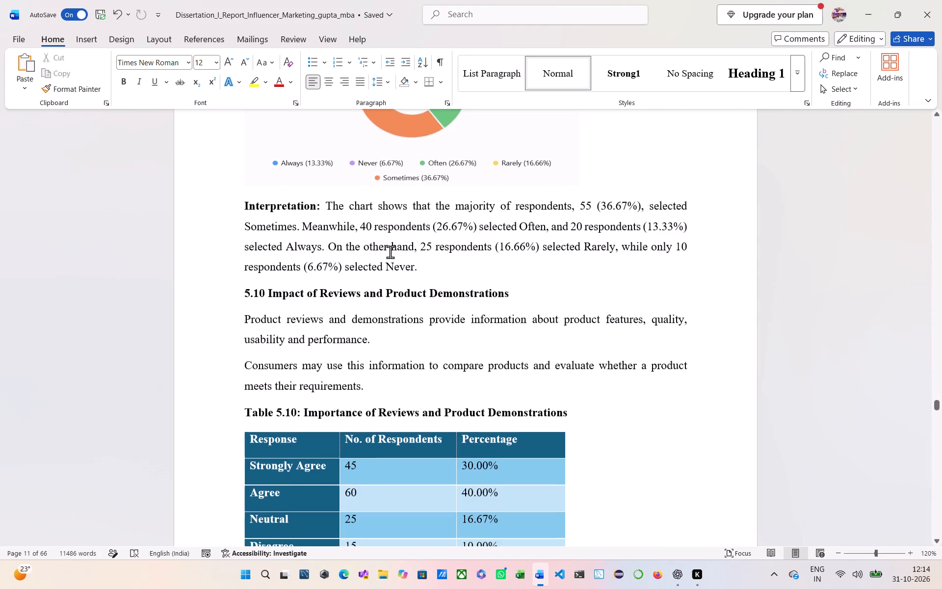
{"action": "scroll", "coordinate": [390, 252], "scroll_direction": "up", "scroll_amount": 1}
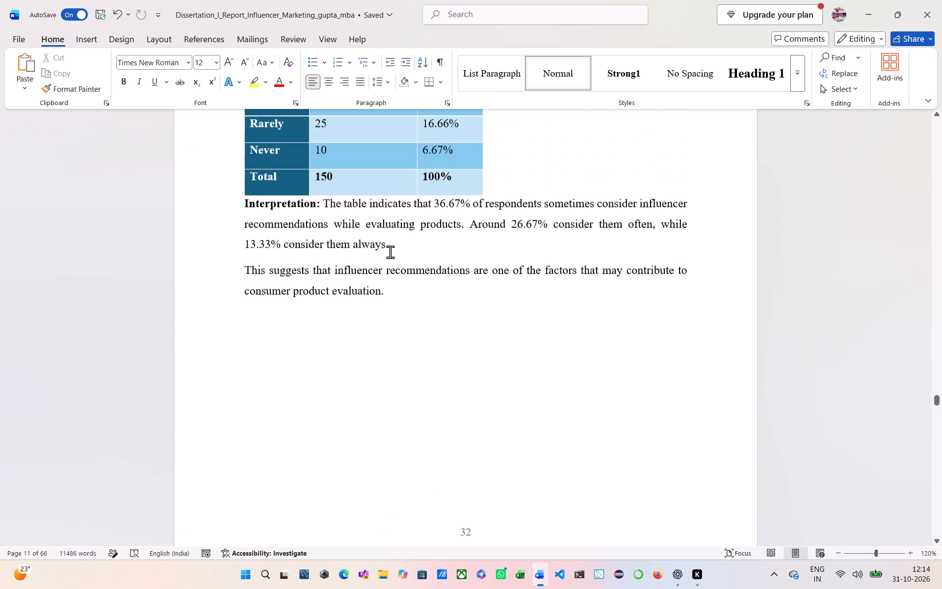
{"action": "scroll", "coordinate": [390, 252], "scroll_direction": "up", "scroll_amount": 1}
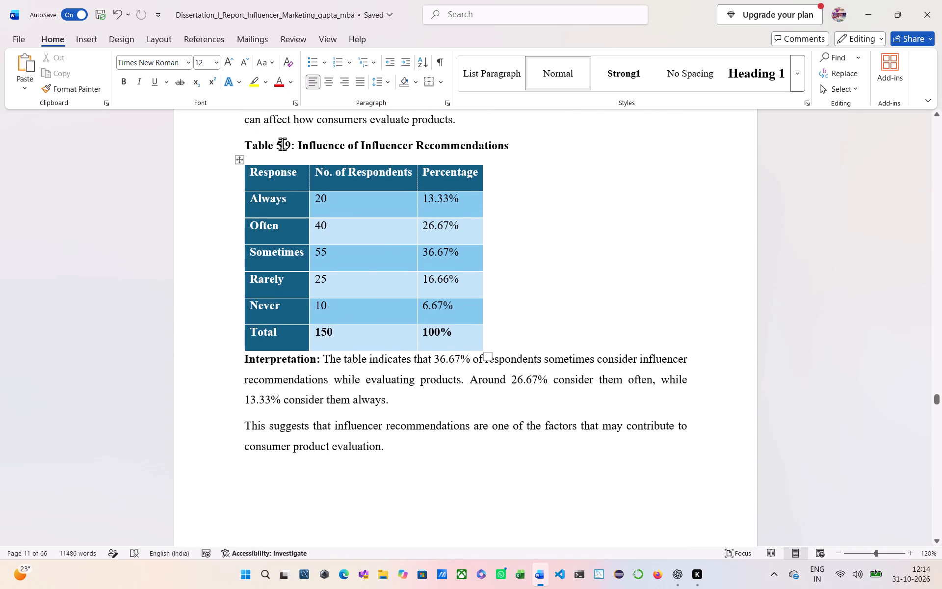
Replace the word "Table" with "Fig" in the 5.9 caption, "Influence of Influencer Recommendations".
{"action": "left_click", "coordinate": [274, 144]}
{"action": "key", "text": "BackSpace"}
{"action": "key", "text": "BackSpace"}
{"action": "key", "text": "BackSpace"}
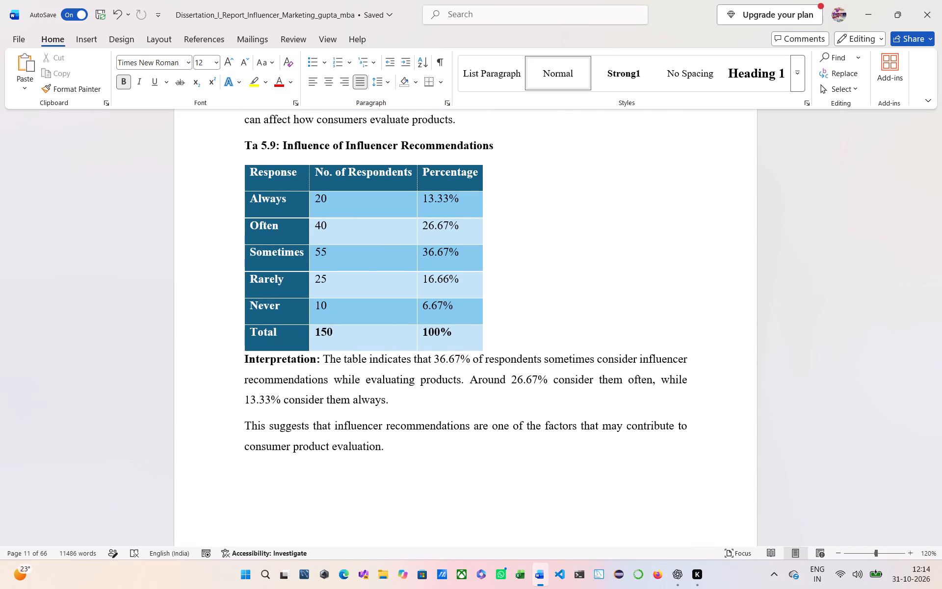
{"action": "key", "text": "BackSpace"}
{"action": "key", "text": "BackSpace"}
{"action": "type", "text": "fi"}
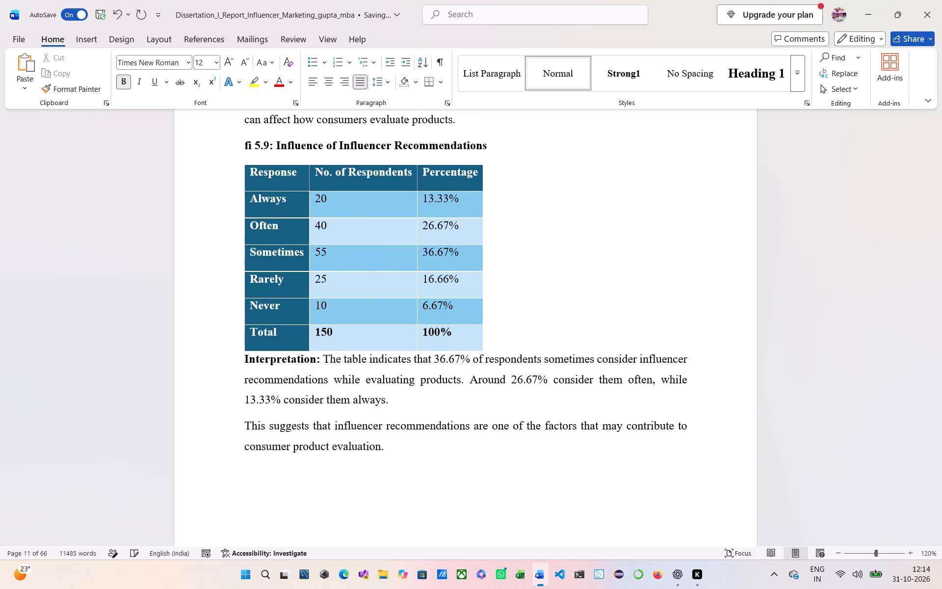
{"action": "type", "text": "g"}
{"action": "key", "text": "space"}
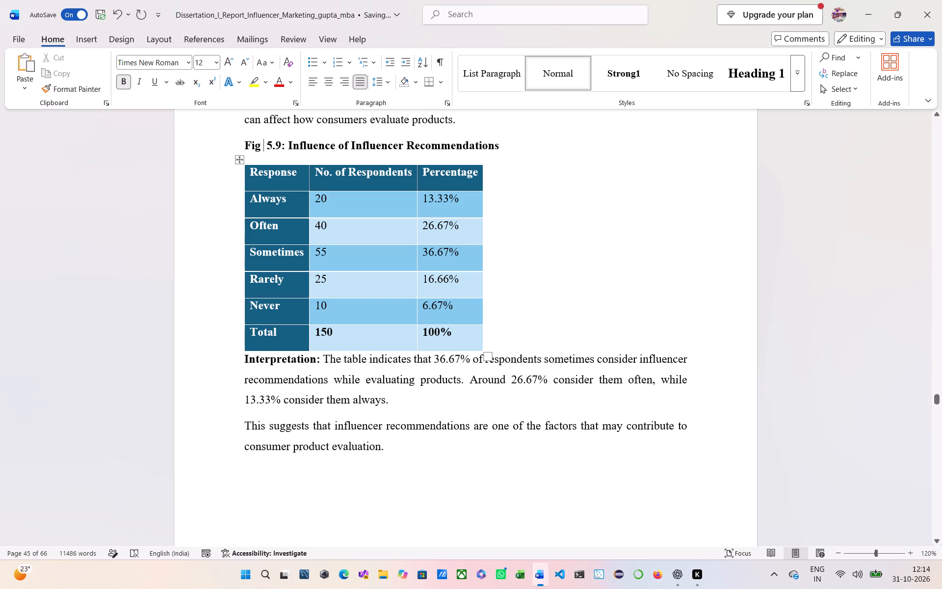
Delete the response table and the interpretation paragraphs that follow it under the Fig 5.9 caption.
{"action": "left_click_drag", "start_coordinate": [247, 169], "coordinate": [445, 455]}
{"action": "key", "text": "BackSpace"}
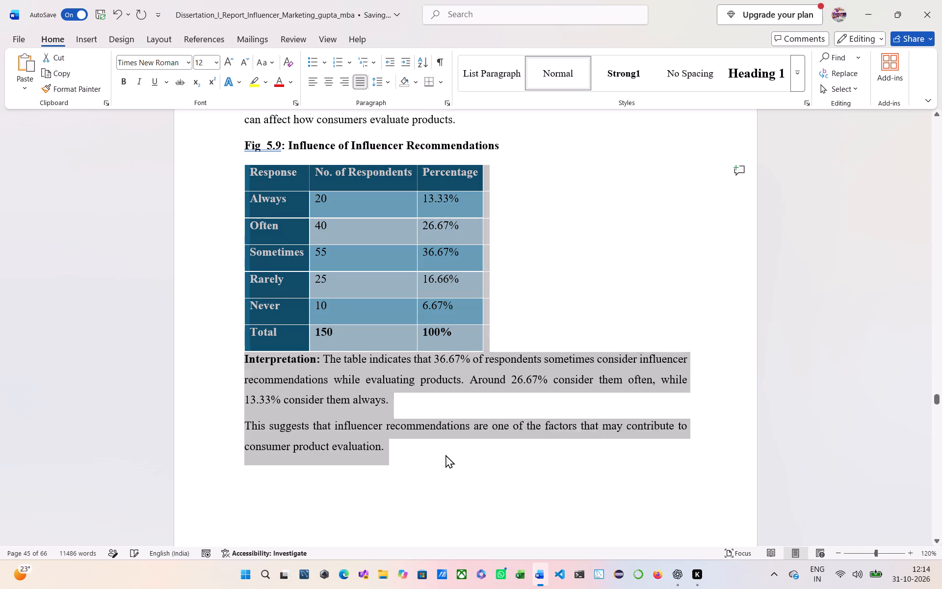
Remove the extra space between "Fig" and "5.9" in the "Influence of Influencer Recommendations" caption.
{"action": "left_click", "coordinate": [269, 145]}
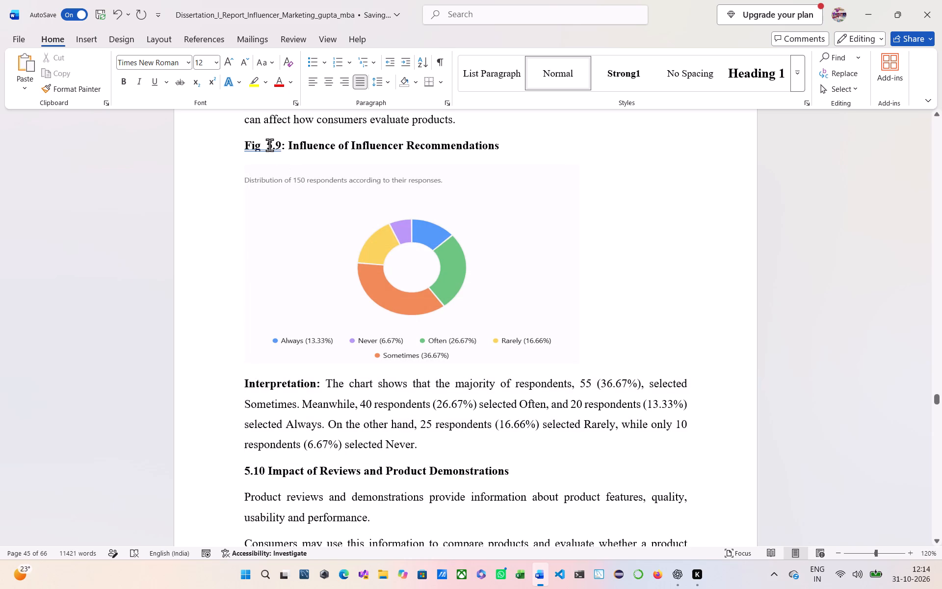
{"action": "key", "text": "Left"}
{"action": "key", "text": "BackSpace"}
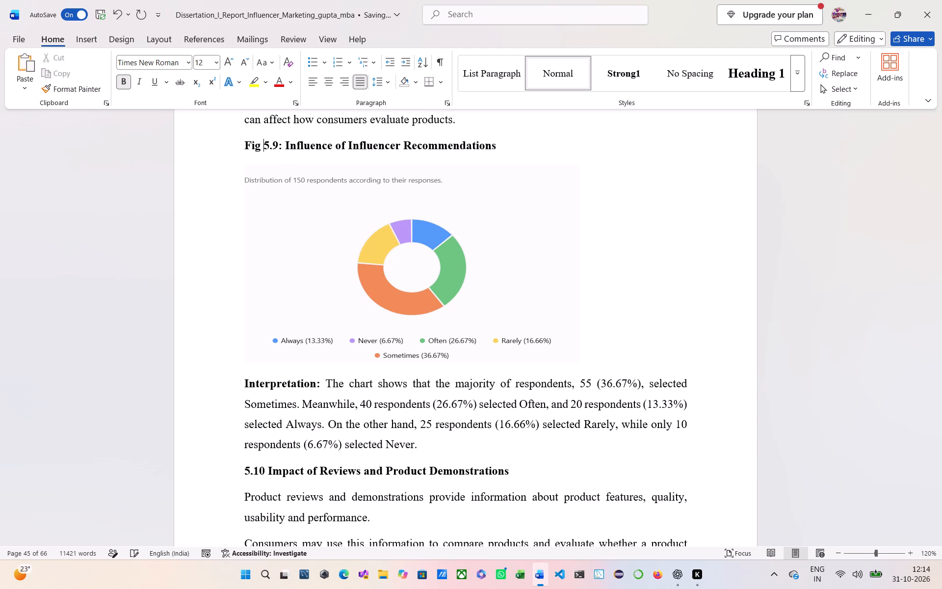
Insert three blank lines before the Table 5.10 caption in section 5.10 so it starts on the same page as its table.
{"action": "scroll", "coordinate": [316, 279], "scroll_direction": "down", "scroll_amount": 2}
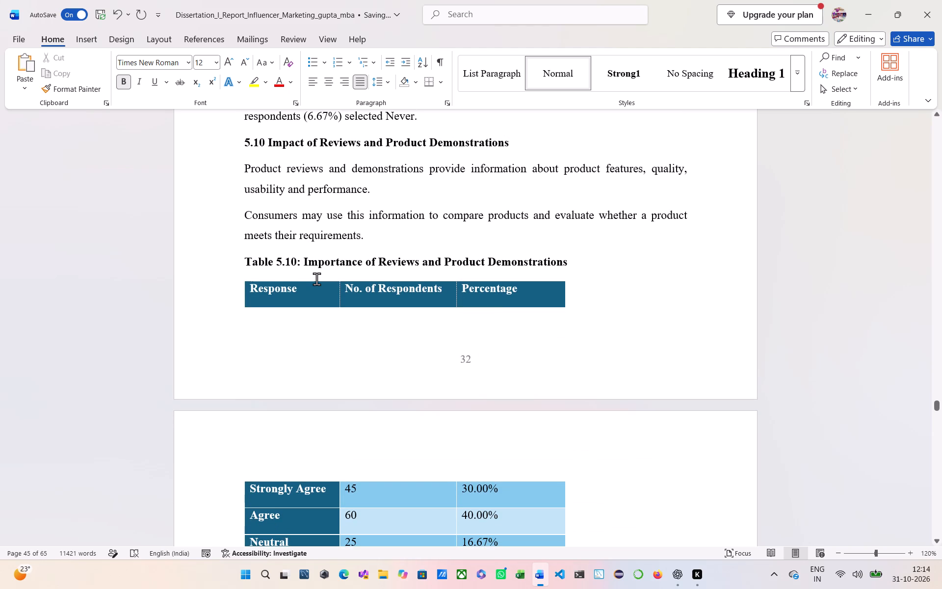
{"action": "left_click", "coordinate": [240, 223]}
{"action": "key", "text": "Return"}
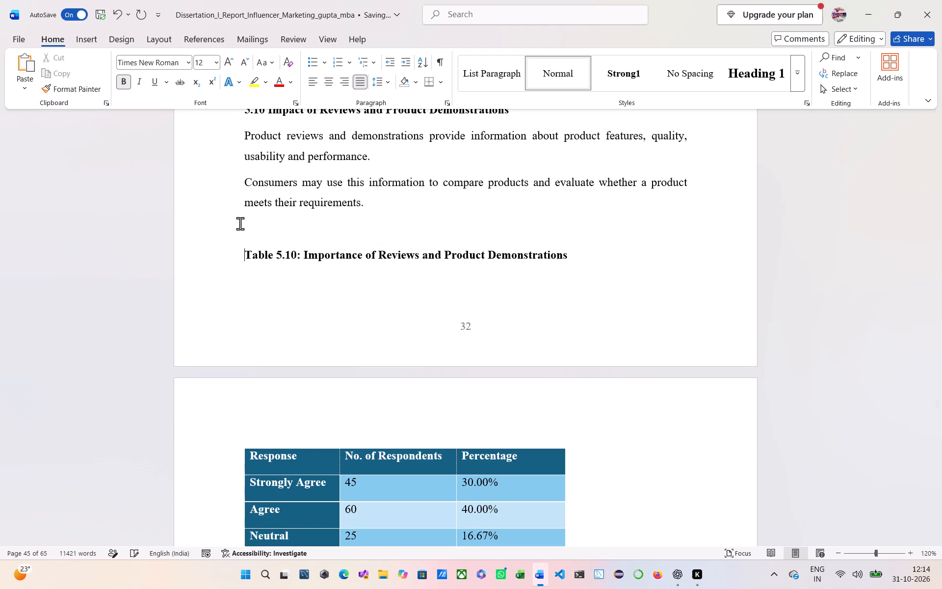
{"action": "key", "text": "Return"}
{"action": "key", "text": "Return"}
Copy the caption "Table 5.10: Importance of Reviews and Product Demonstrations" from the report body.
{"action": "scroll", "coordinate": [240, 223], "scroll_direction": "down", "scroll_amount": 3}
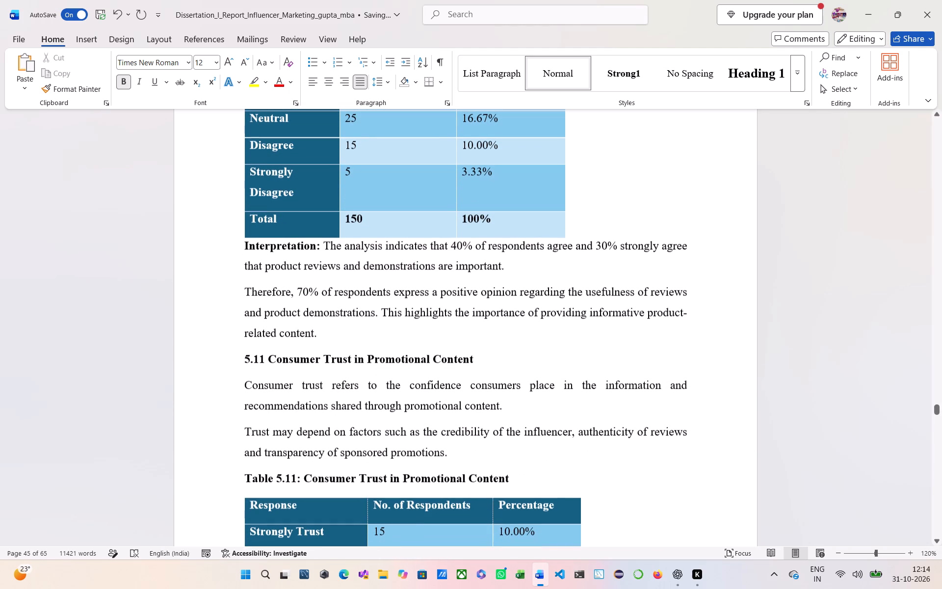
{"action": "scroll", "coordinate": [240, 223], "scroll_direction": "down", "scroll_amount": 2}
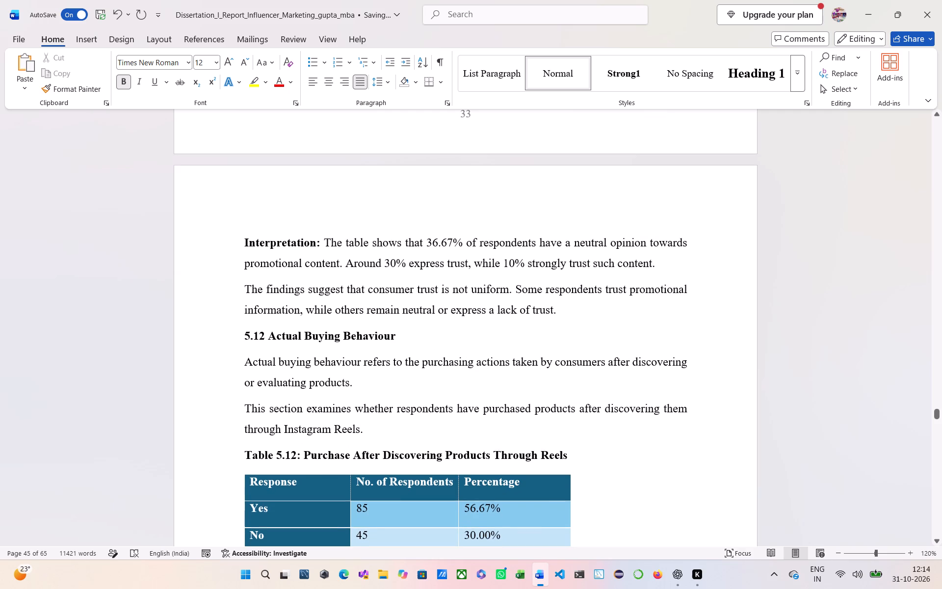
{"action": "scroll", "coordinate": [240, 223], "scroll_direction": "down", "scroll_amount": 1}
{"action": "scroll", "coordinate": [240, 223], "scroll_direction": "up", "scroll_amount": 6}
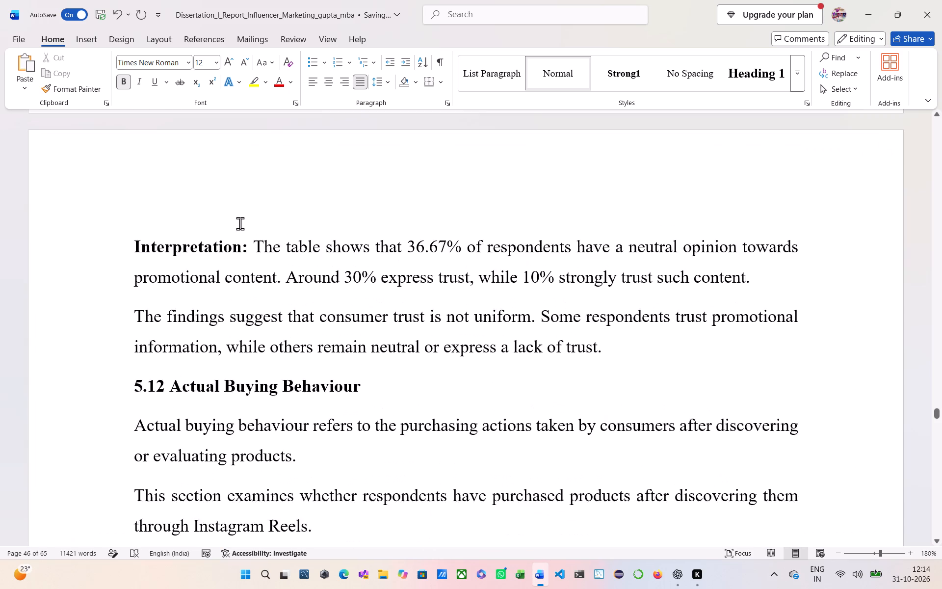
{"action": "scroll", "coordinate": [240, 223], "scroll_direction": "up", "scroll_amount": 5}
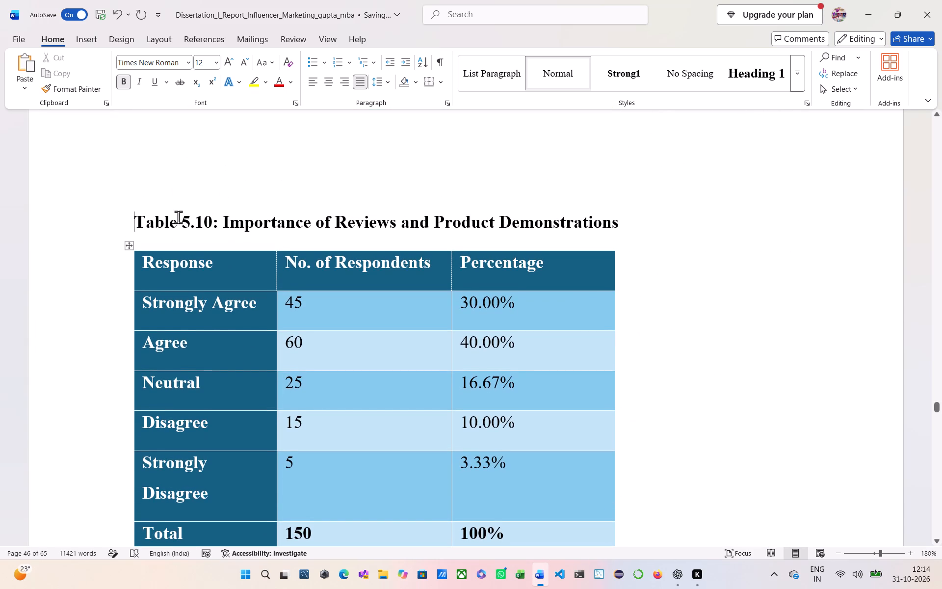
{"action": "left_click_drag", "start_coordinate": [134, 221], "coordinate": [587, 219]}
{"action": "key", "text": "ctrl+c"}
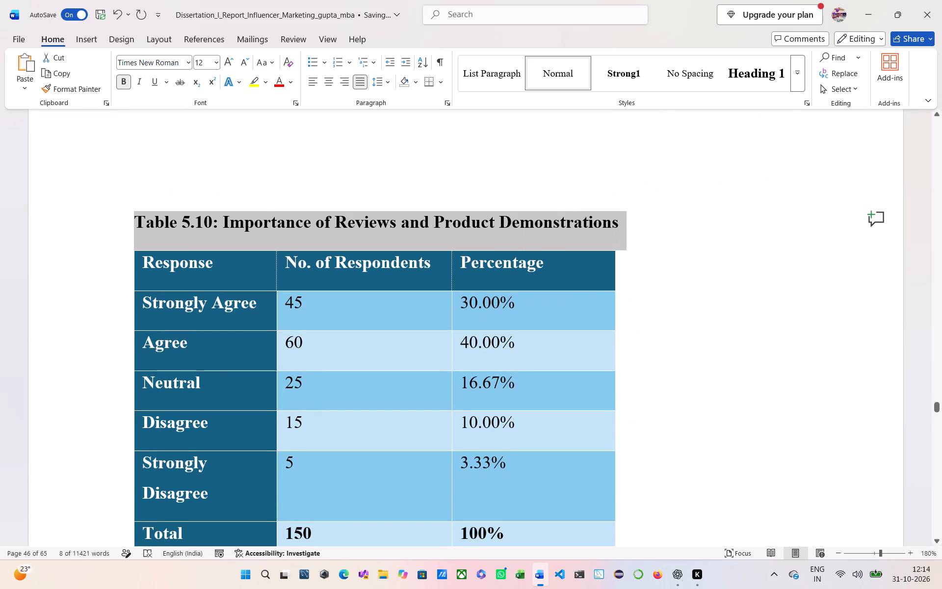
Paste the copied caption into the Table 5.10 row's title cell in the List of Tables, keeping only "Importance of Reviews and Product Demonstrations".
{"action": "scroll", "coordinate": [631, 293], "scroll_direction": "down", "scroll_amount": 15, "text": "ctrl"}
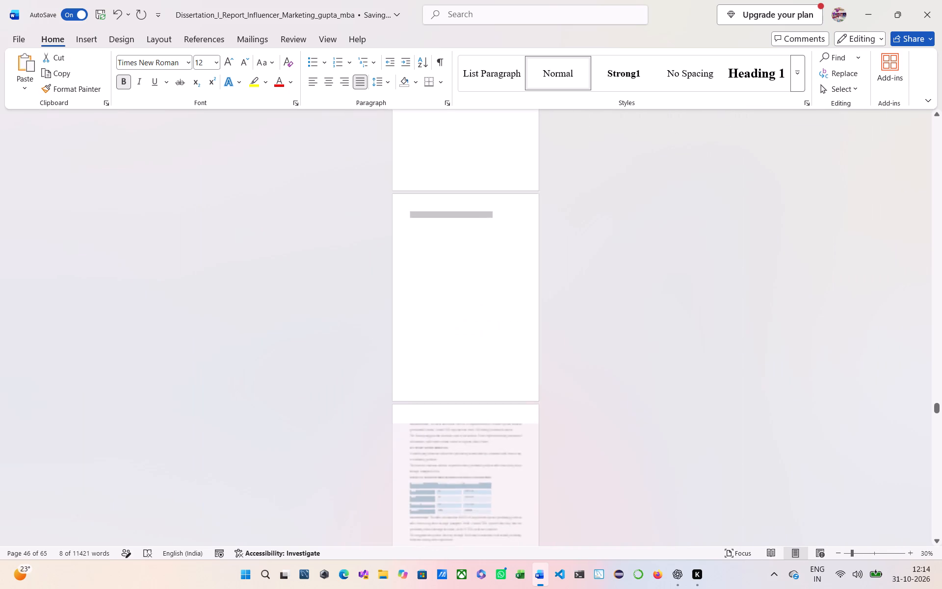
{"action": "scroll", "coordinate": [631, 293], "scroll_direction": "up", "scroll_amount": 14}
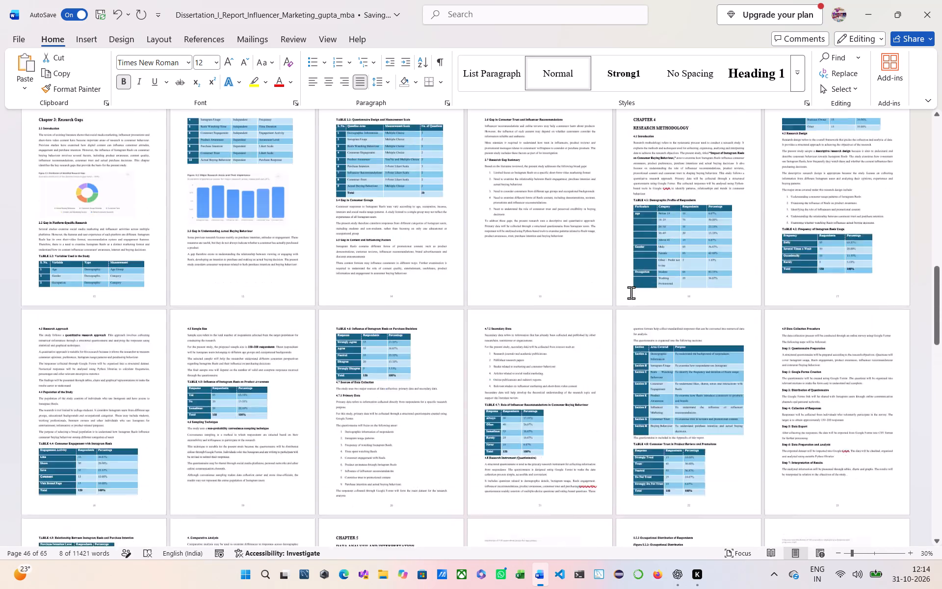
{"action": "scroll", "coordinate": [631, 293], "scroll_direction": "up", "scroll_amount": 20}
{"action": "scroll", "coordinate": [631, 293], "scroll_direction": "up", "scroll_amount": 5}
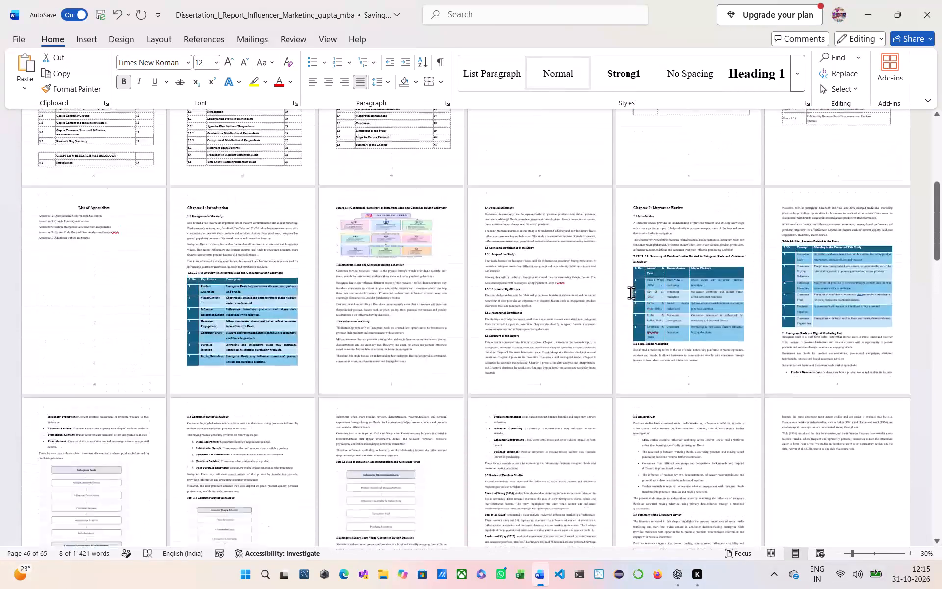
{"action": "scroll", "coordinate": [631, 293], "scroll_direction": "up", "scroll_amount": 11}
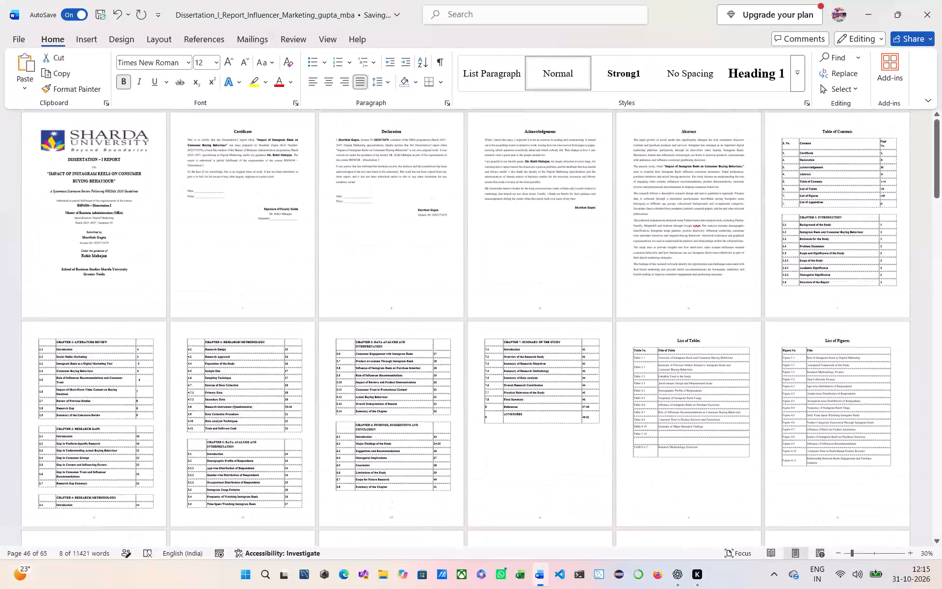
{"action": "scroll", "coordinate": [563, 479], "scroll_direction": "up", "scroll_amount": 3, "text": "ctrl"}
{"action": "scroll", "coordinate": [563, 479], "scroll_direction": "left", "scroll_amount": 4}
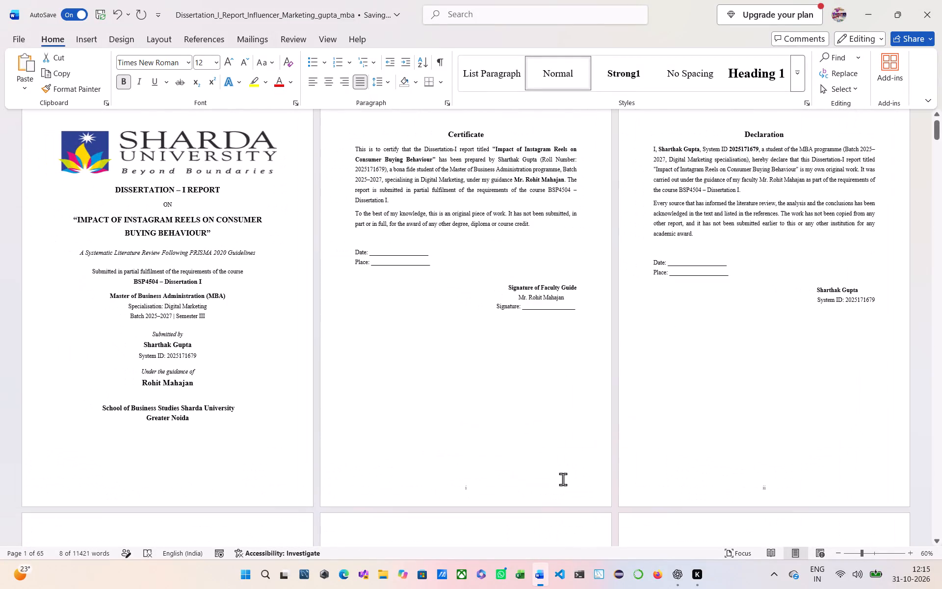
{"action": "scroll", "coordinate": [563, 479], "scroll_direction": "down", "scroll_amount": 10}
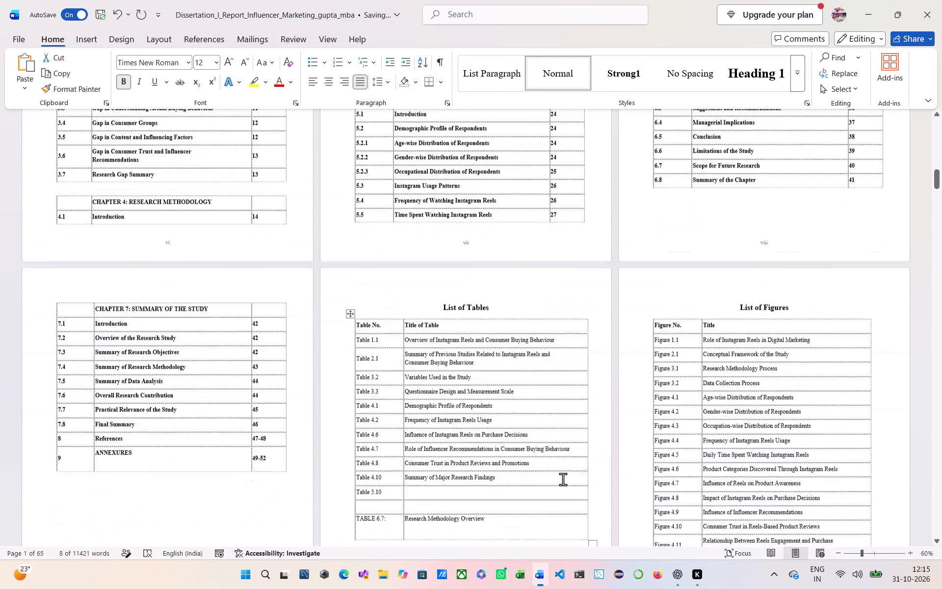
{"action": "scroll", "coordinate": [563, 479], "scroll_direction": "down", "scroll_amount": 1}
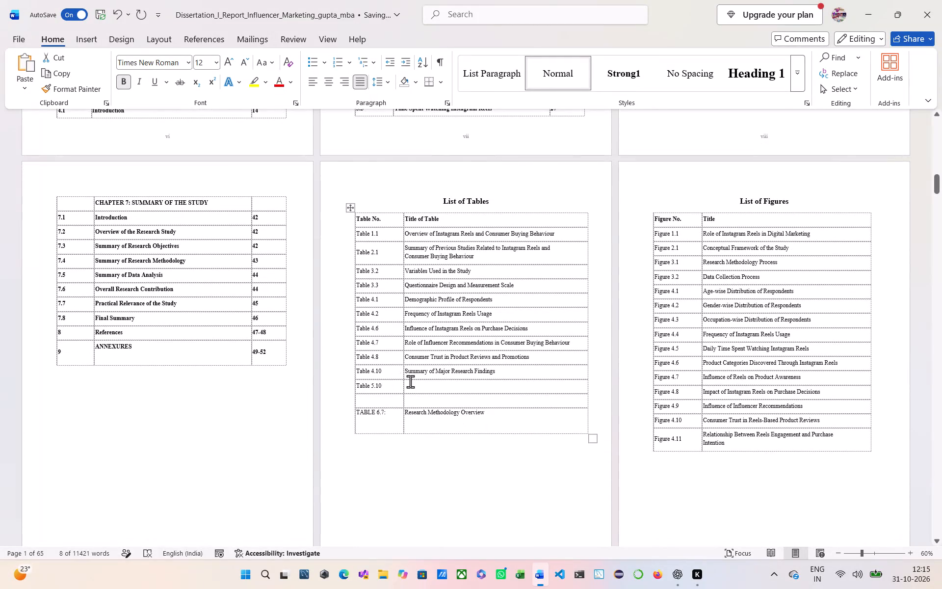
{"action": "left_click", "coordinate": [417, 385]}
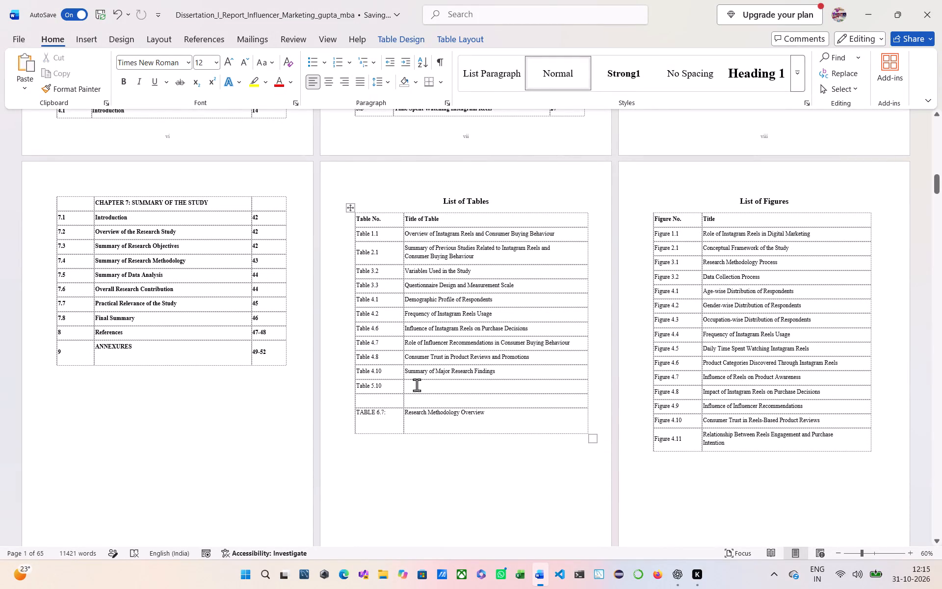
{"action": "key", "text": "ctrl+v"}
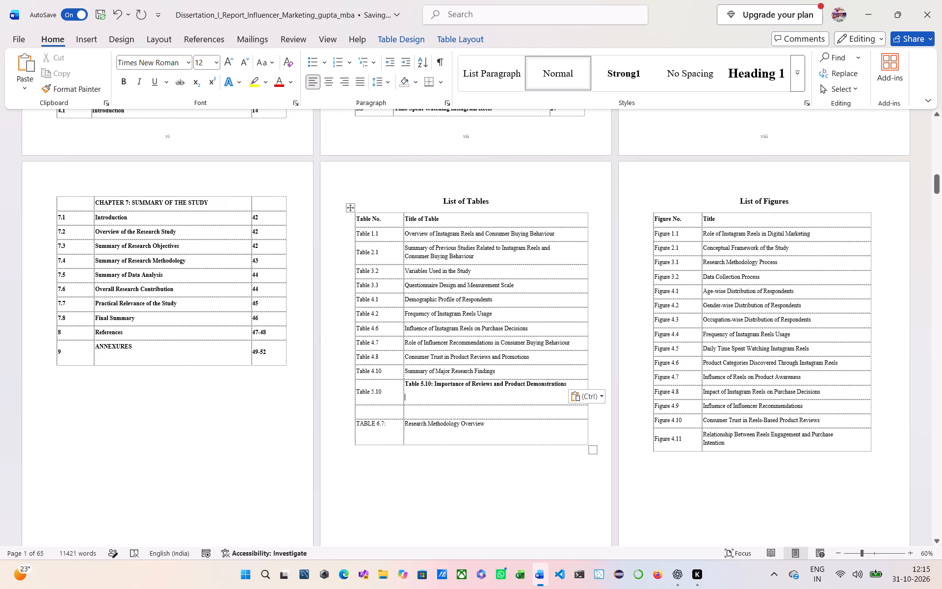
{"action": "left_click_drag", "start_coordinate": [434, 383], "coordinate": [409, 380]}
{"action": "key", "text": "BackSpace"}
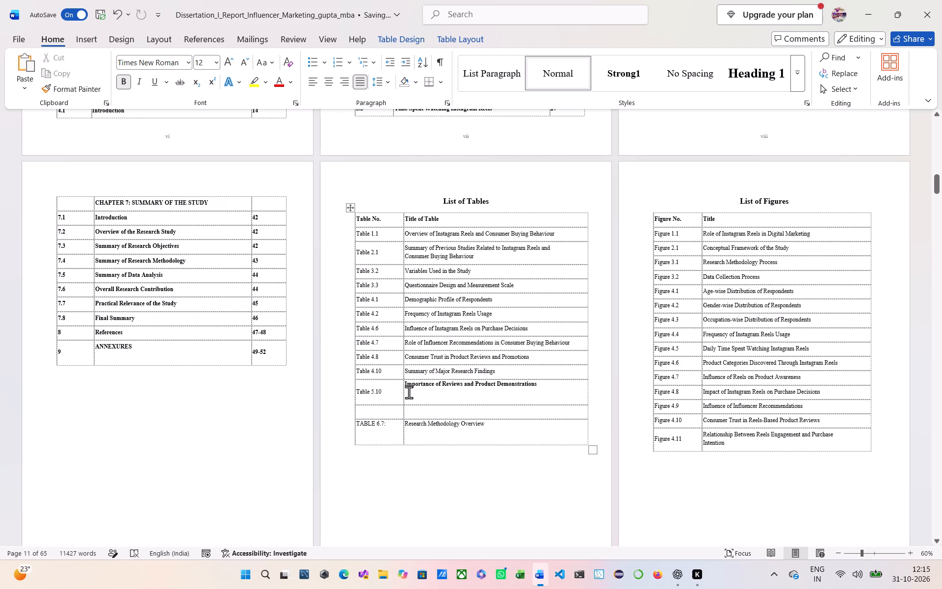
Remove the bold formatting from the Table 5.10 title in the List of Tables.
{"action": "left_click", "coordinate": [409, 392]}
{"action": "left_click_drag", "start_coordinate": [405, 383], "coordinate": [539, 389]}
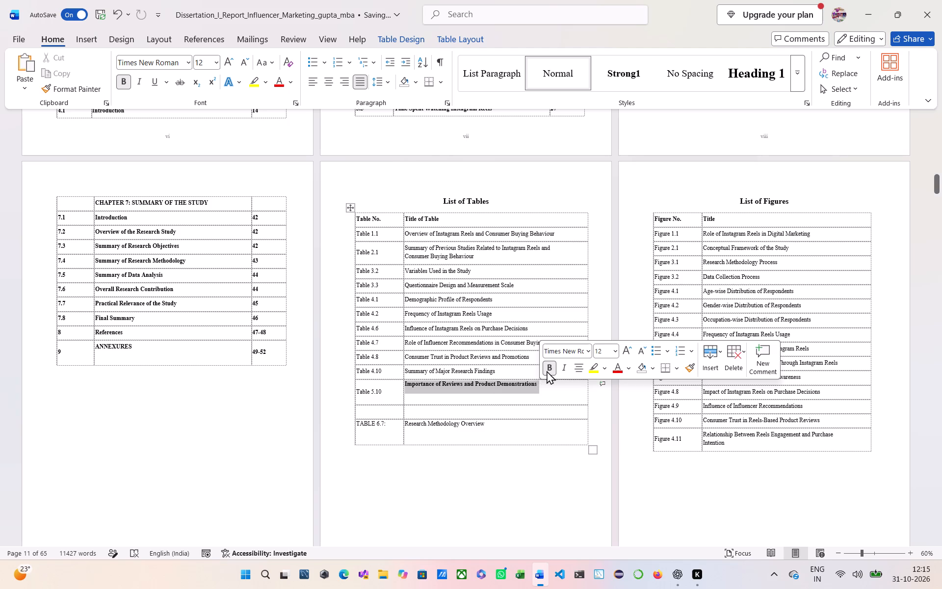
{"action": "left_click", "coordinate": [550, 361]}
{"action": "left_click", "coordinate": [549, 370]}
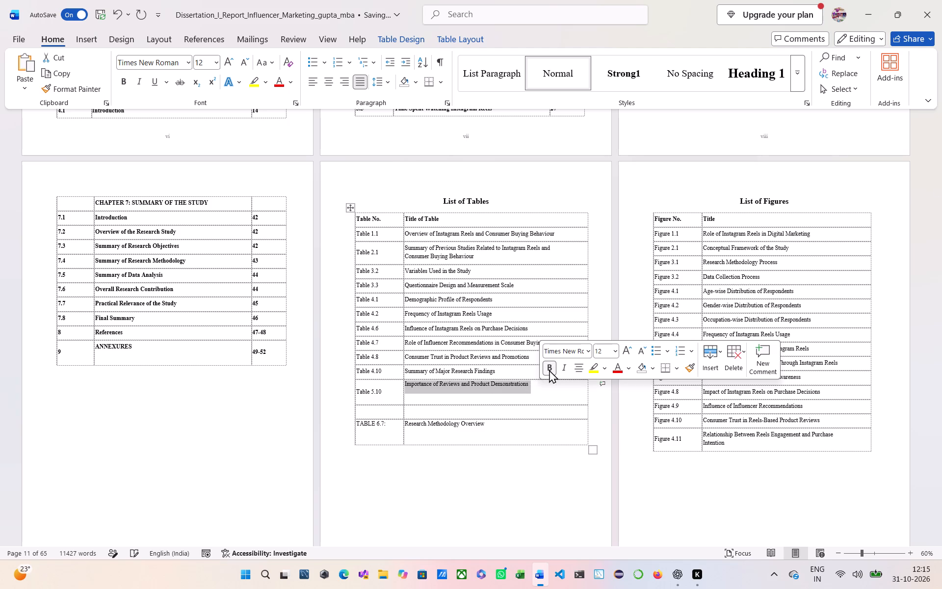
{"action": "left_click", "coordinate": [549, 370]}
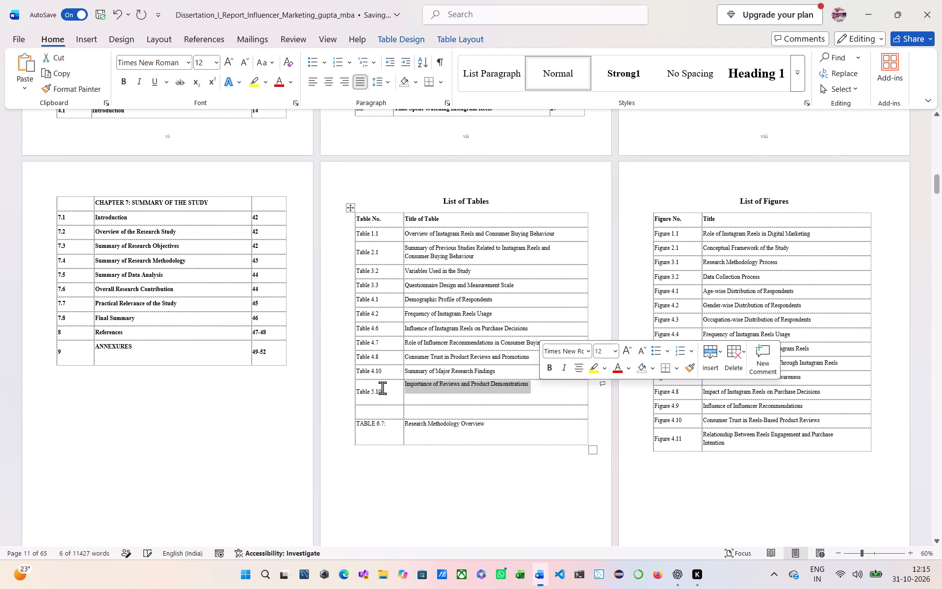
Delete the empty line below the title in the Table 5.10 row of the List of Tables.
{"action": "left_click", "coordinate": [384, 387]}
{"action": "left_click", "coordinate": [422, 405]}
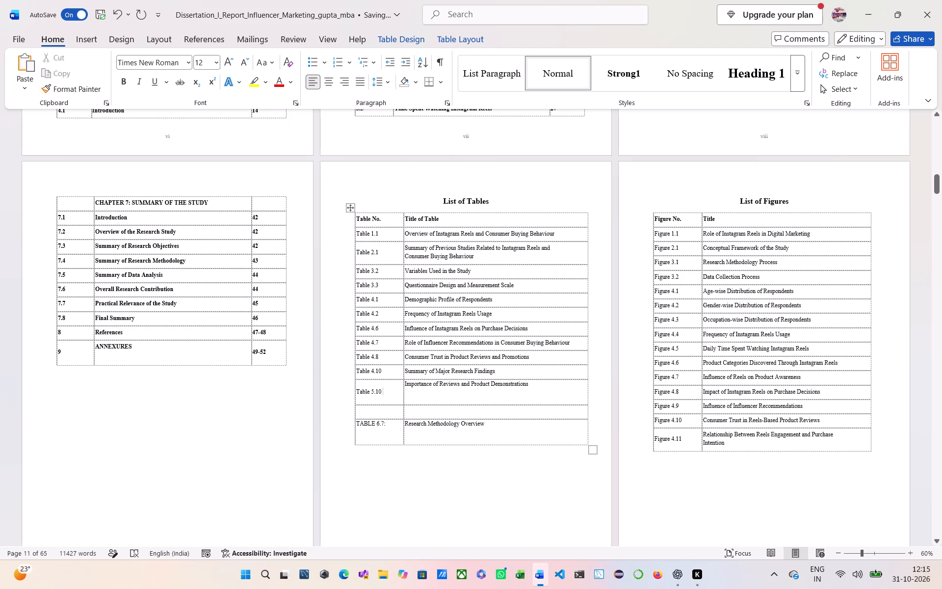
{"action": "left_click", "coordinate": [404, 382]}
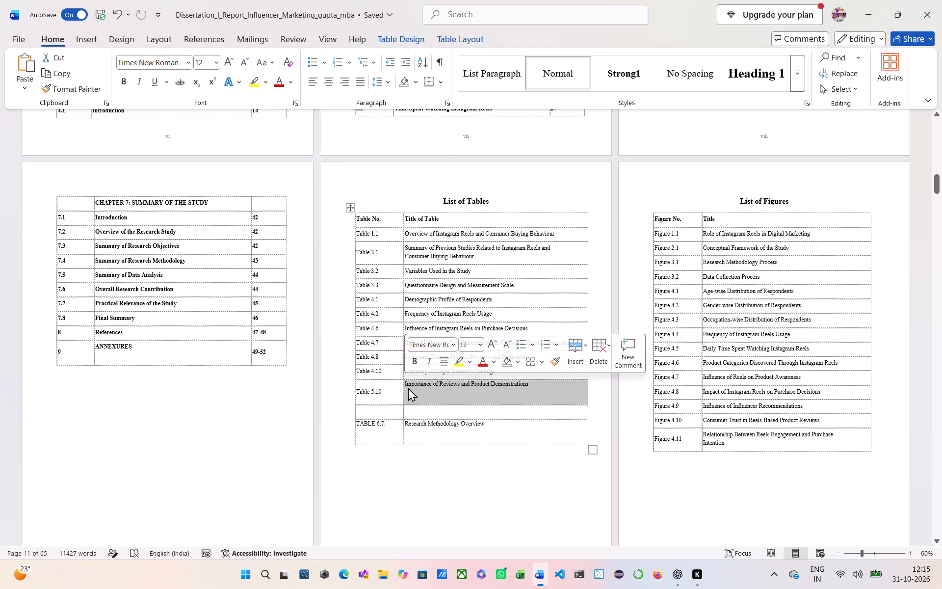
{"action": "left_click", "coordinate": [408, 388]}
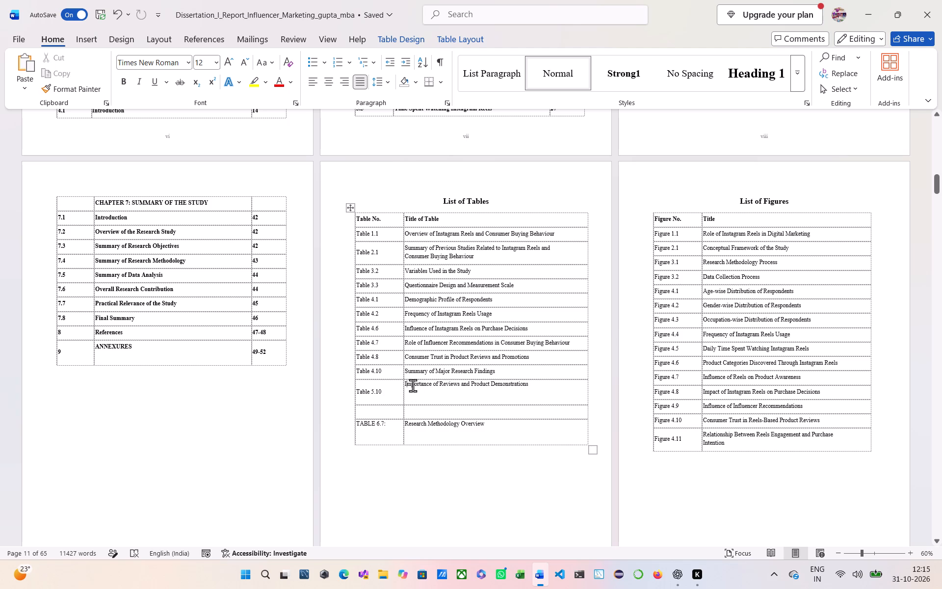
{"action": "left_click", "coordinate": [413, 385]}
{"action": "key", "text": "Left"}
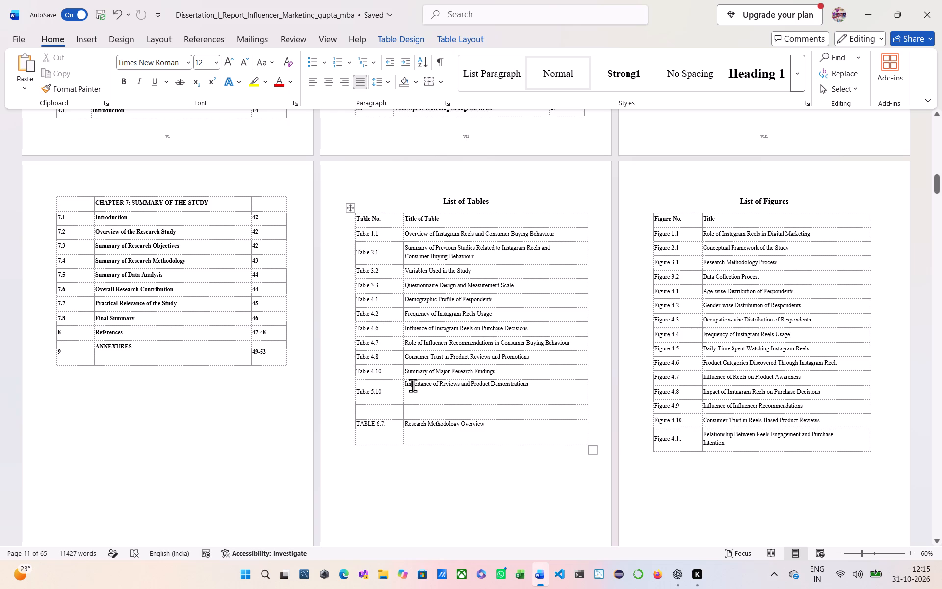
{"action": "left_click", "coordinate": [416, 395]}
{"action": "key", "text": "BackSpace"}
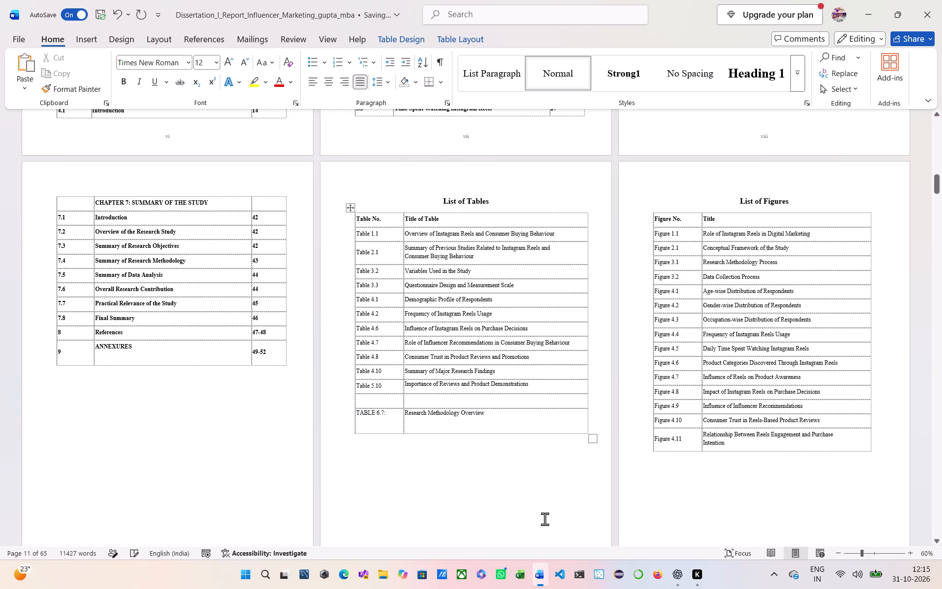
Copy the caption "Table 5.11: Consumer Trust in Promotional Content" from the report body.
{"action": "scroll", "coordinate": [545, 519], "scroll_direction": "down", "scroll_amount": 14}
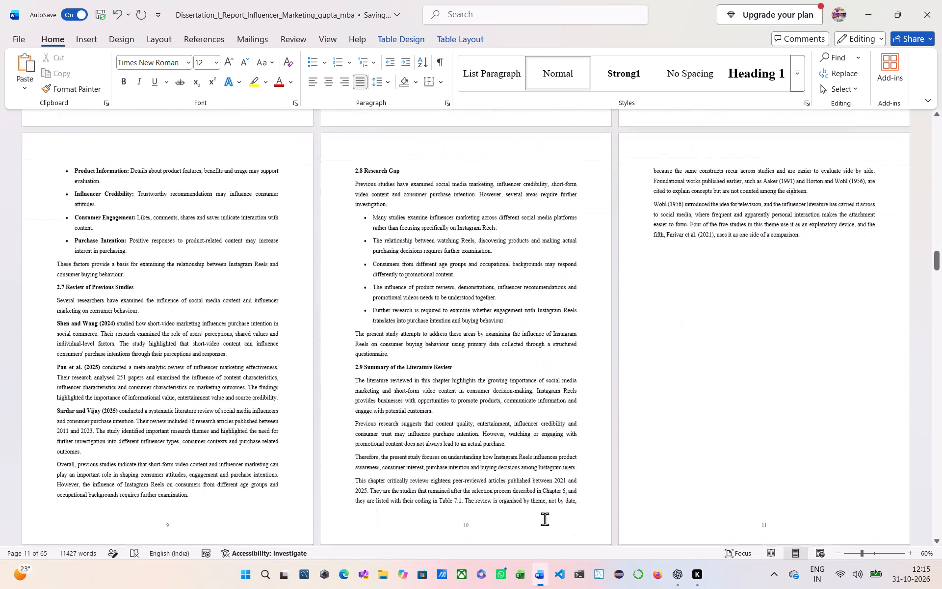
{"action": "scroll", "coordinate": [545, 519], "scroll_direction": "down", "scroll_amount": 15}
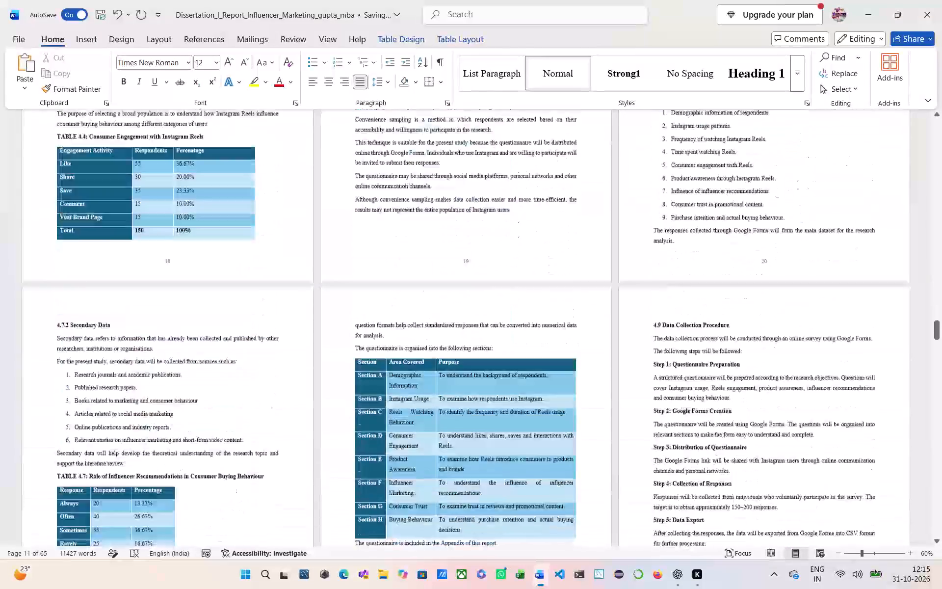
{"action": "scroll", "coordinate": [545, 519], "scroll_direction": "down", "scroll_amount": 14}
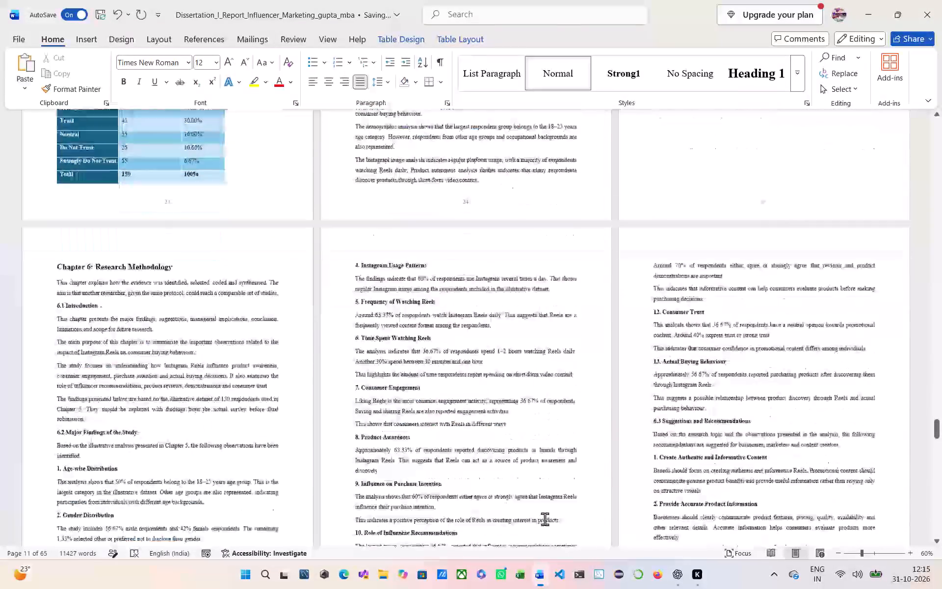
{"action": "scroll", "coordinate": [545, 519], "scroll_direction": "down", "scroll_amount": 10}
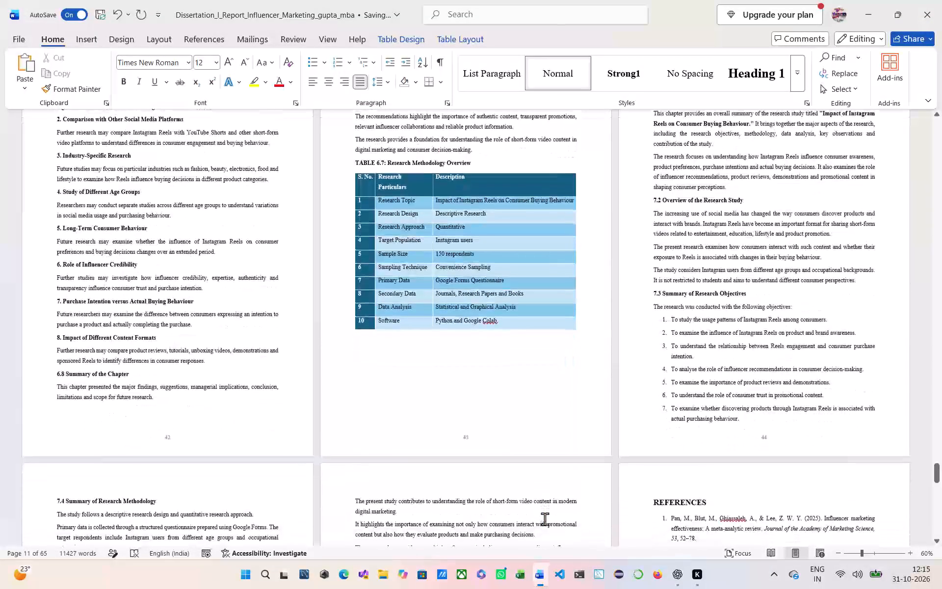
{"action": "scroll", "coordinate": [545, 519], "scroll_direction": "right", "scroll_amount": 2}
{"action": "scroll", "coordinate": [545, 519], "scroll_direction": "up", "scroll_amount": 1}
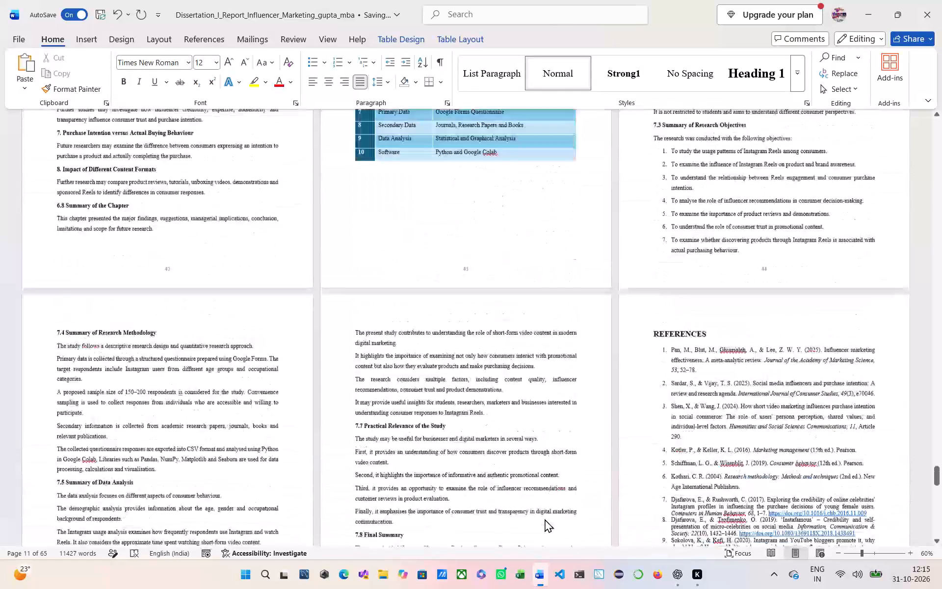
{"action": "scroll", "coordinate": [545, 519], "scroll_direction": "up", "scroll_amount": 7}
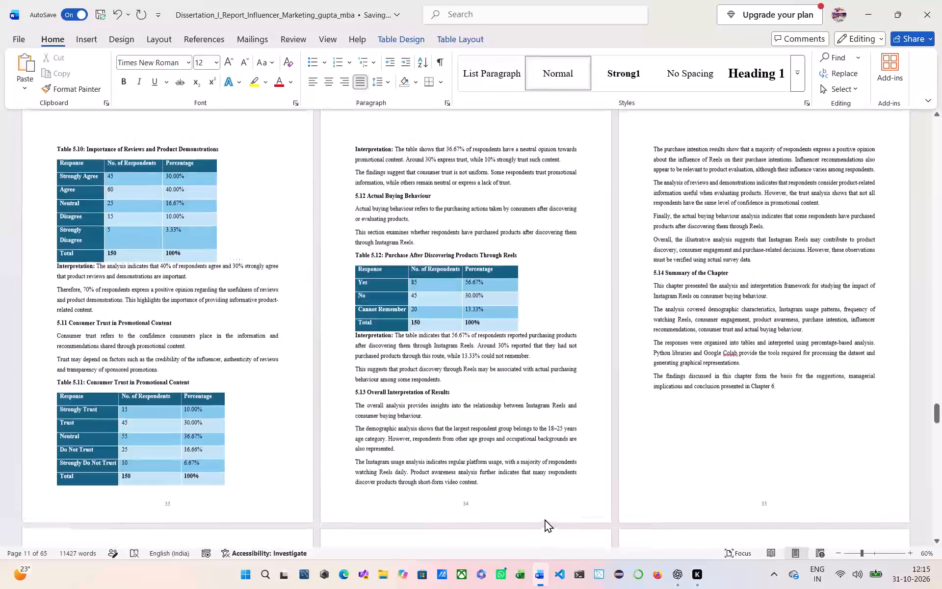
{"action": "left_click_drag", "start_coordinate": [56, 384], "coordinate": [191, 380]}
{"action": "key", "text": "ctrl+c"}
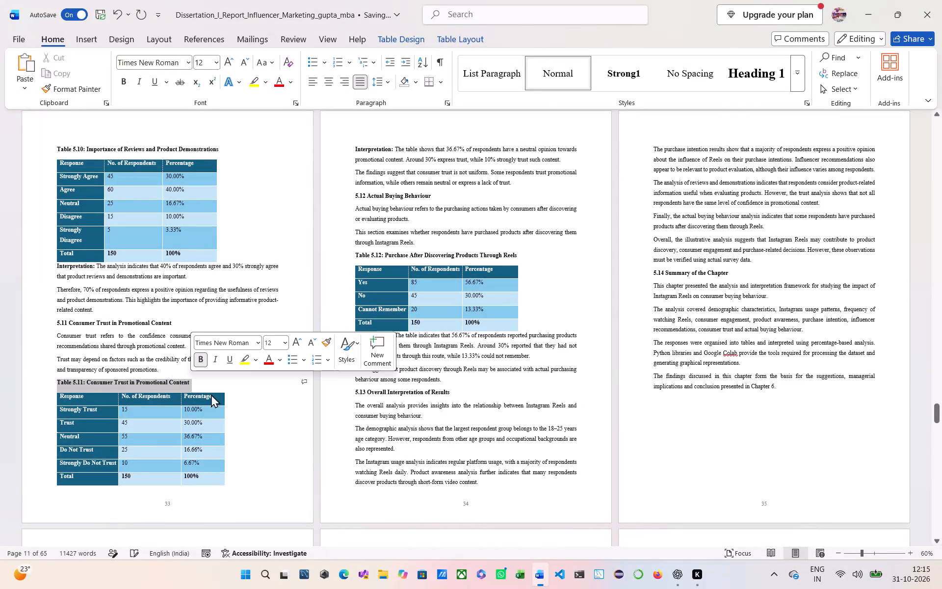
Examine the Chapter 4 tables and their captions in the report body, through Table 4.10.
{"action": "scroll", "coordinate": [280, 419], "scroll_direction": "up", "scroll_amount": 14}
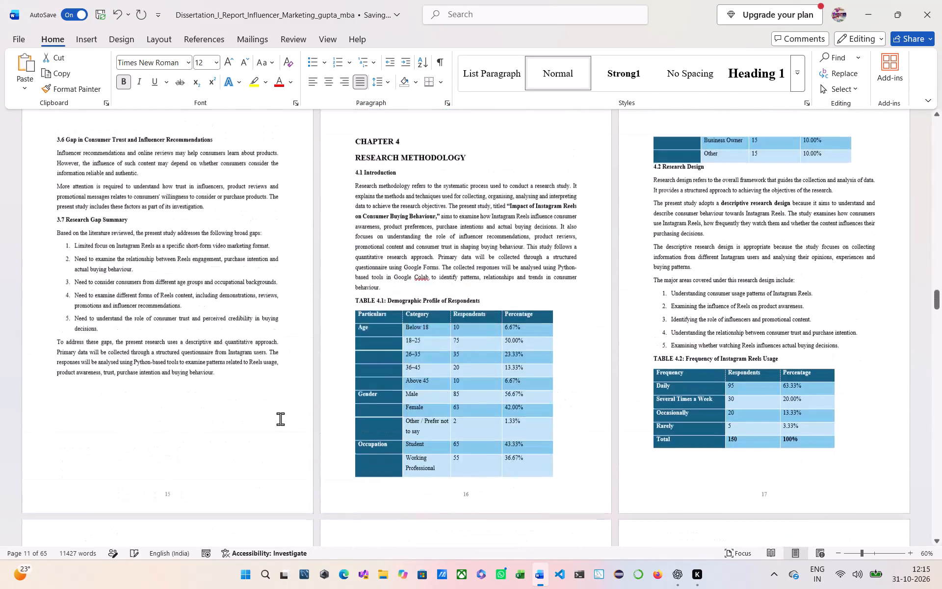
{"action": "scroll", "coordinate": [280, 419], "scroll_direction": "up", "scroll_amount": 1}
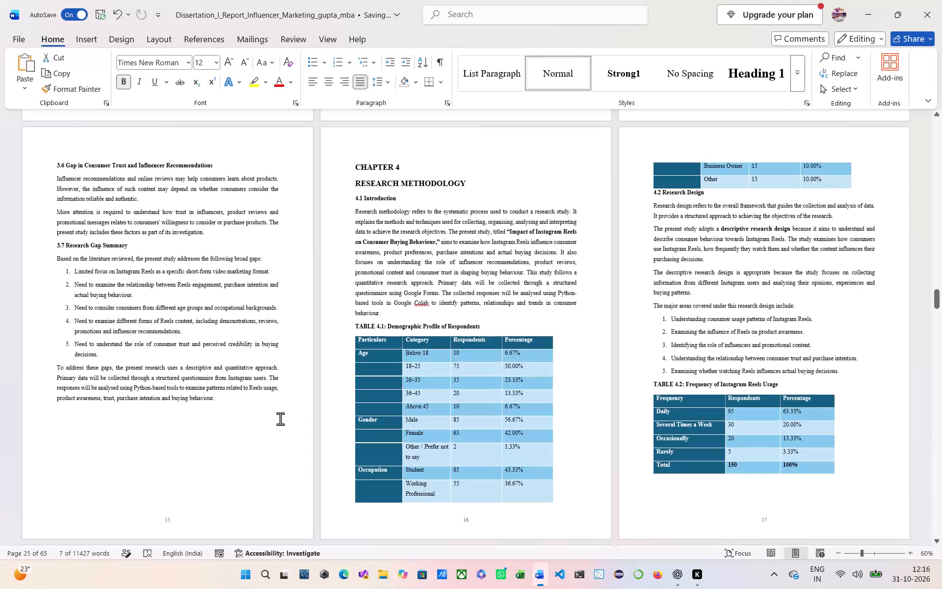
{"action": "scroll", "coordinate": [280, 419], "scroll_direction": "down", "scroll_amount": 4}
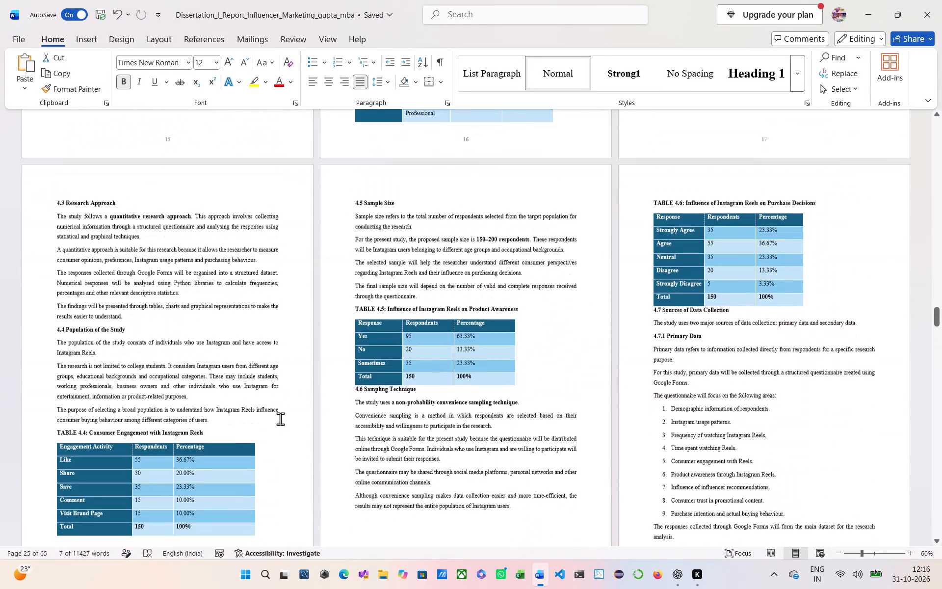
{"action": "scroll", "coordinate": [280, 419], "scroll_direction": "down", "scroll_amount": 1}
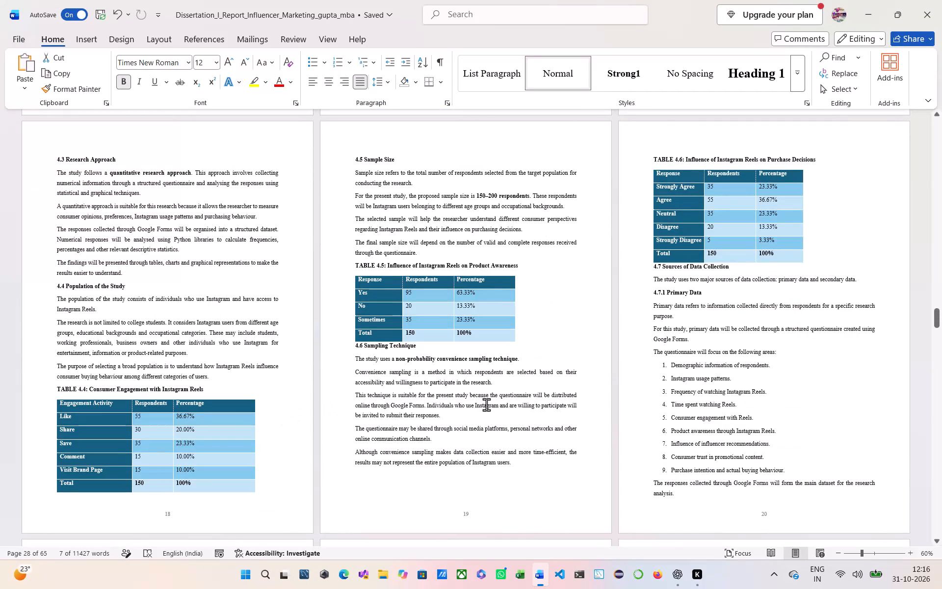
{"action": "scroll", "coordinate": [486, 404], "scroll_direction": "down", "scroll_amount": 2}
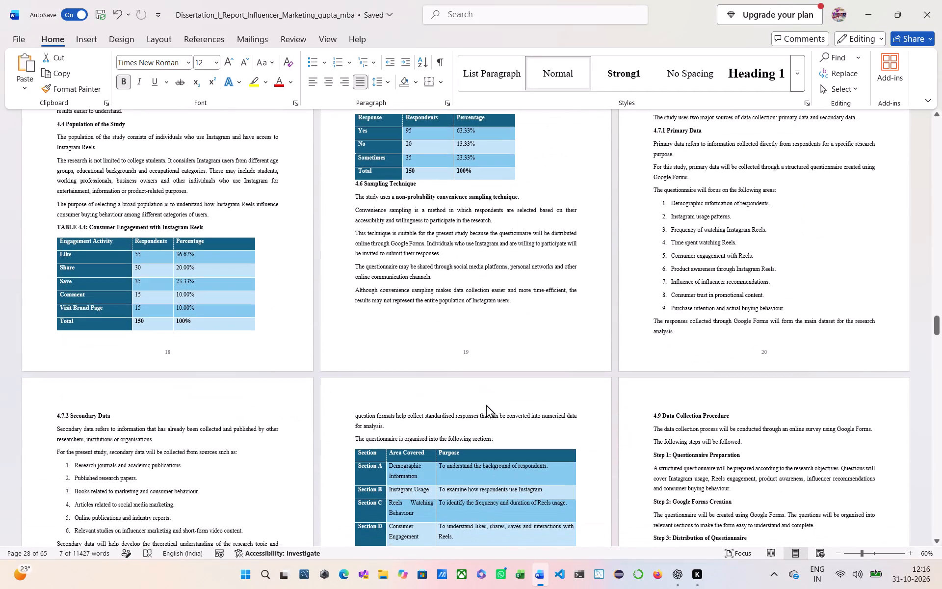
{"action": "scroll", "coordinate": [486, 404], "scroll_direction": "down", "scroll_amount": 3}
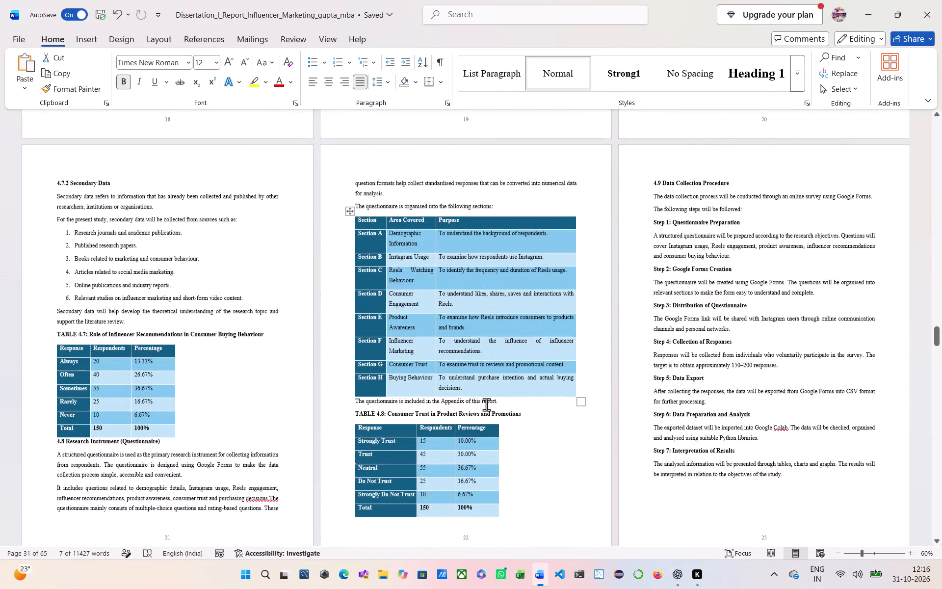
{"action": "scroll", "coordinate": [486, 404], "scroll_direction": "down", "scroll_amount": 4}
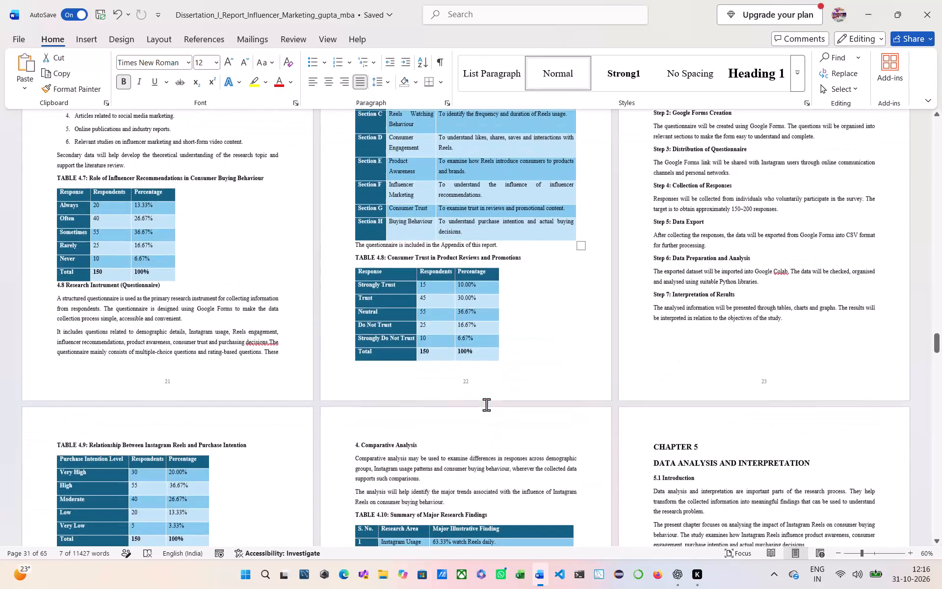
{"action": "scroll", "coordinate": [486, 404], "scroll_direction": "down", "scroll_amount": 2}
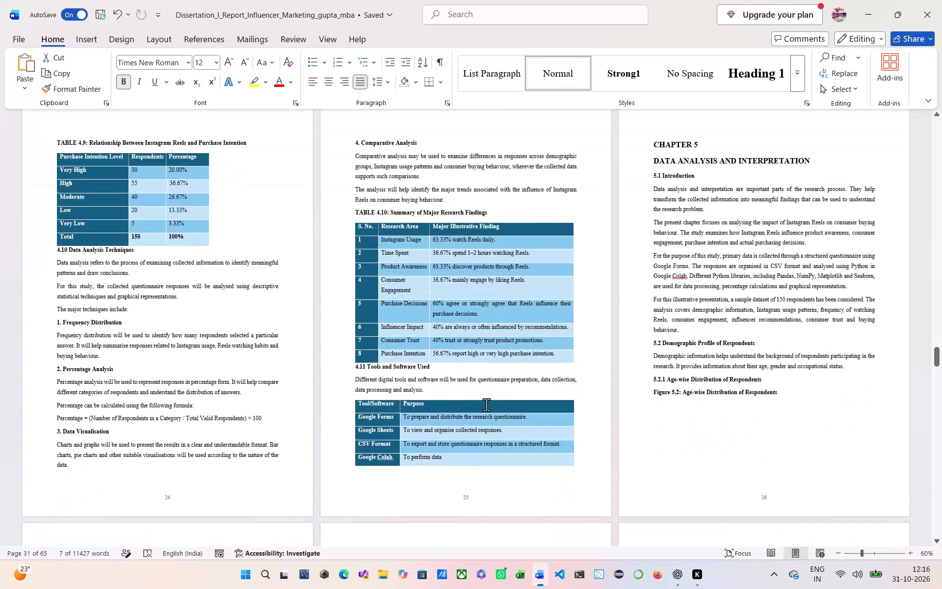
{"action": "scroll", "coordinate": [486, 404], "scroll_direction": "down", "scroll_amount": 3}
Paste the copied Table 5.11 caption into the empty title cell below the Table 5.10 row in the List of Tables, without a trailing empty line.
{"action": "scroll", "coordinate": [486, 404], "scroll_direction": "up", "scroll_amount": 8}
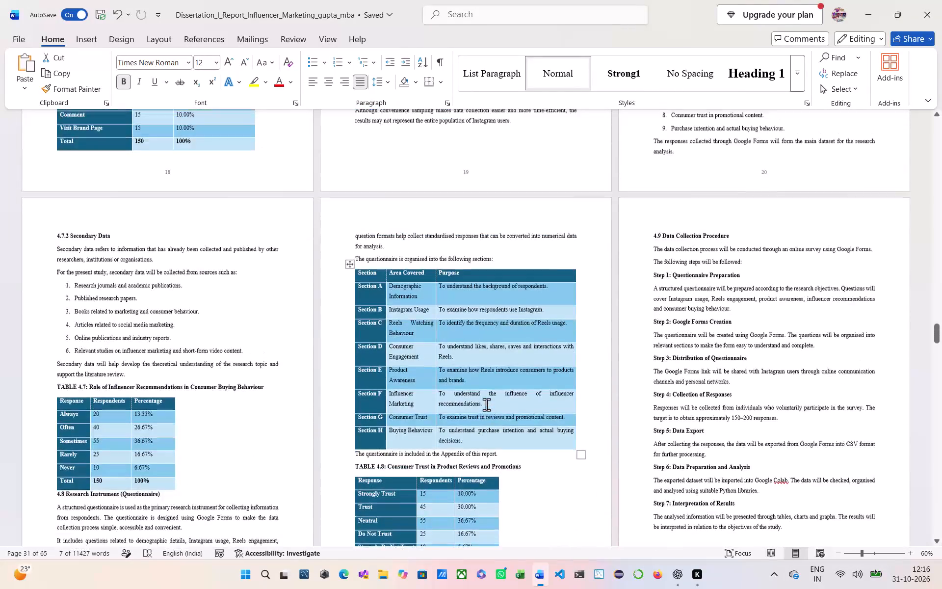
{"action": "scroll", "coordinate": [486, 404], "scroll_direction": "up", "scroll_amount": 7}
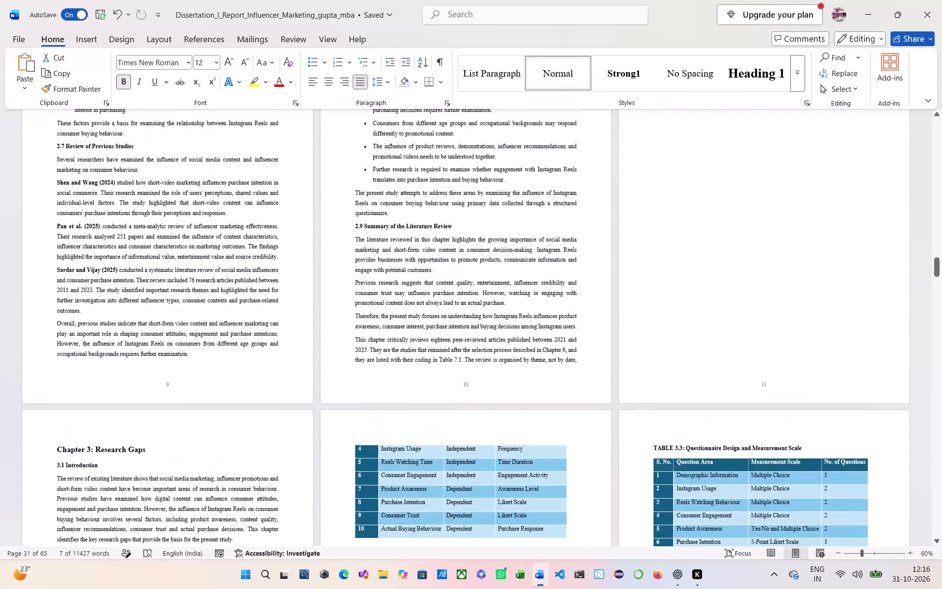
{"action": "scroll", "coordinate": [486, 404], "scroll_direction": "up", "scroll_amount": 6}
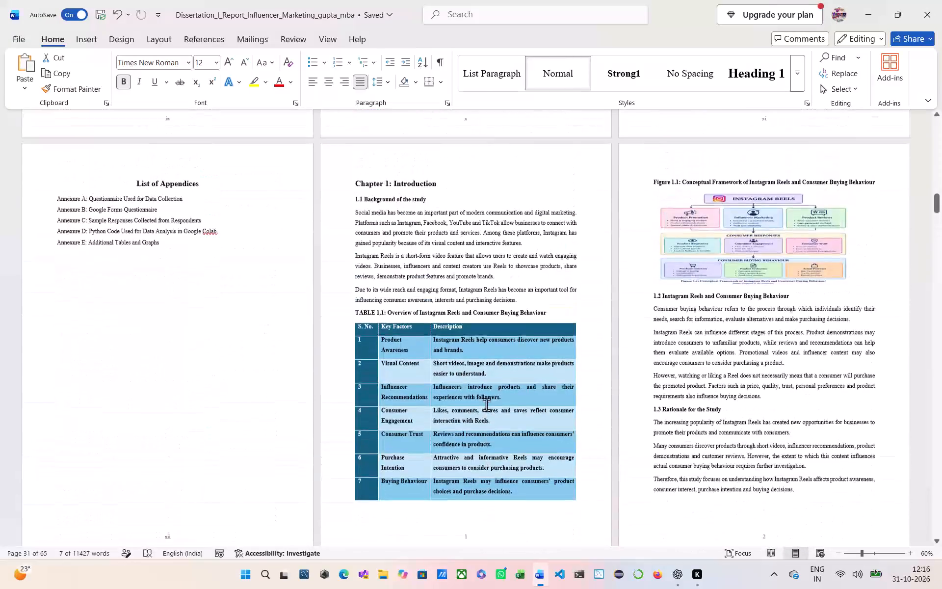
{"action": "scroll", "coordinate": [486, 404], "scroll_direction": "up", "scroll_amount": 4}
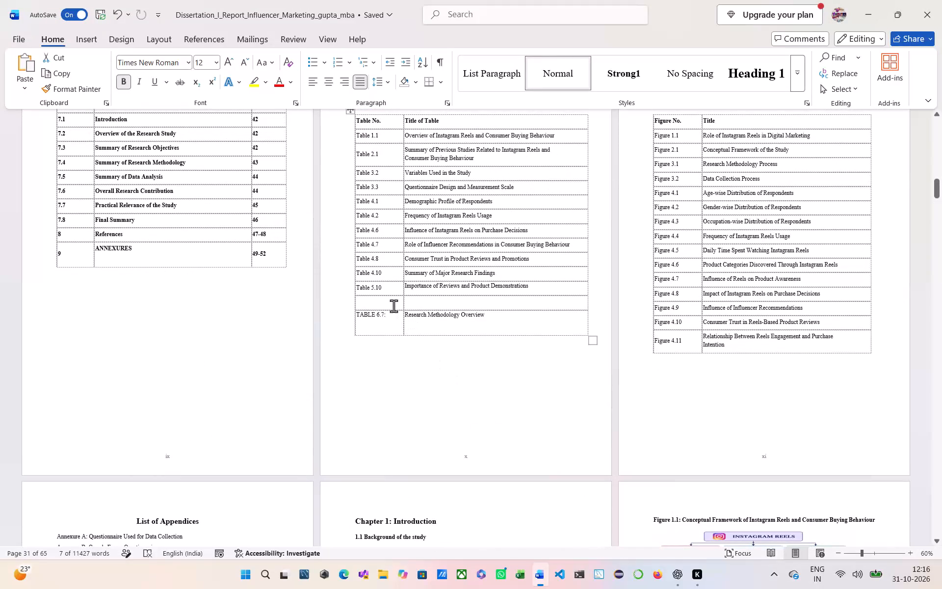
{"action": "left_click", "coordinate": [431, 303]}
{"action": "key", "text": "ctrl+v"}
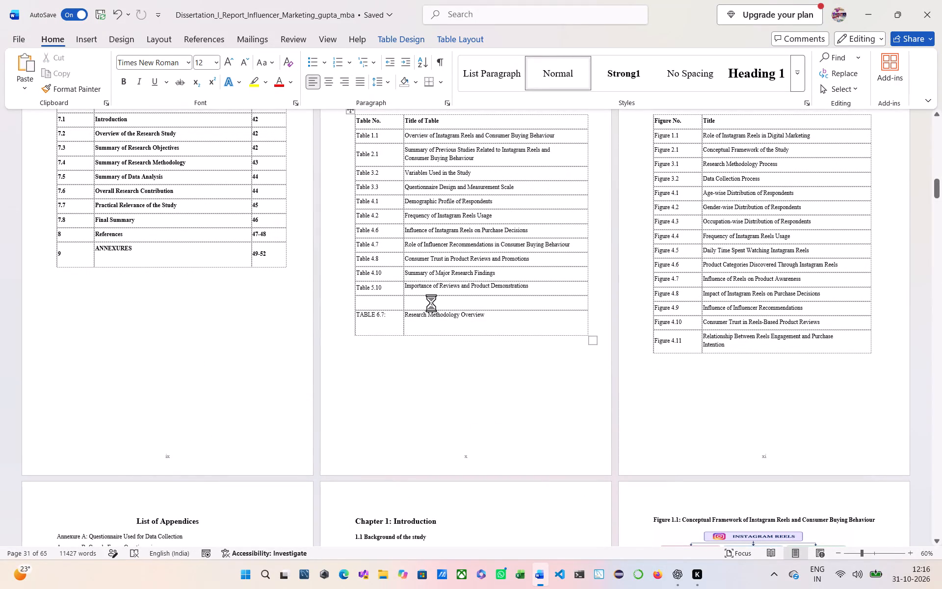
{"action": "left_click", "coordinate": [435, 300]}
{"action": "left_click_drag", "start_coordinate": [435, 300], "coordinate": [431, 300]}
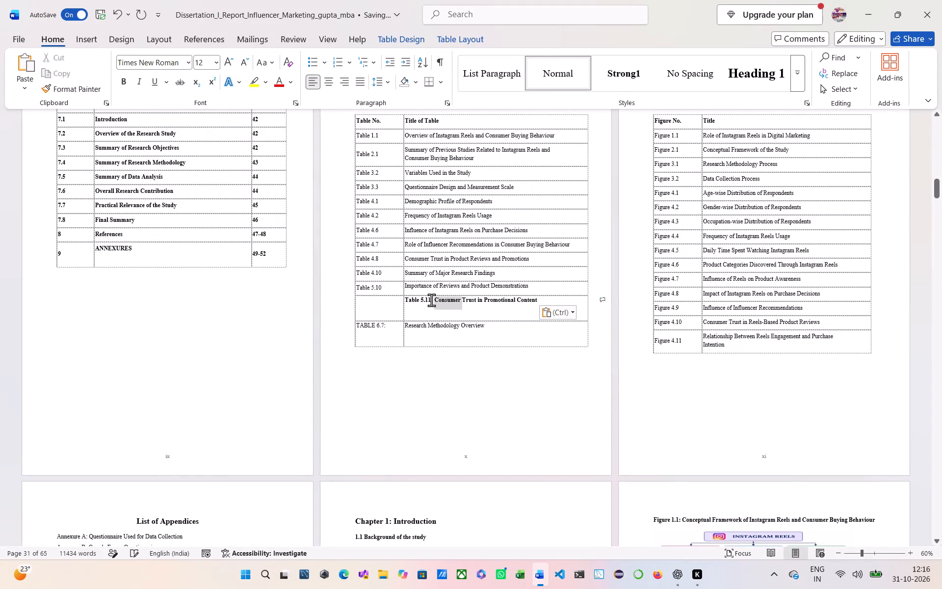
{"action": "left_click_drag", "start_coordinate": [431, 300], "coordinate": [411, 300]}
{"action": "left_click", "coordinate": [411, 300]}
{"action": "left_click", "coordinate": [419, 310]}
{"action": "key", "text": "BackSpace"}
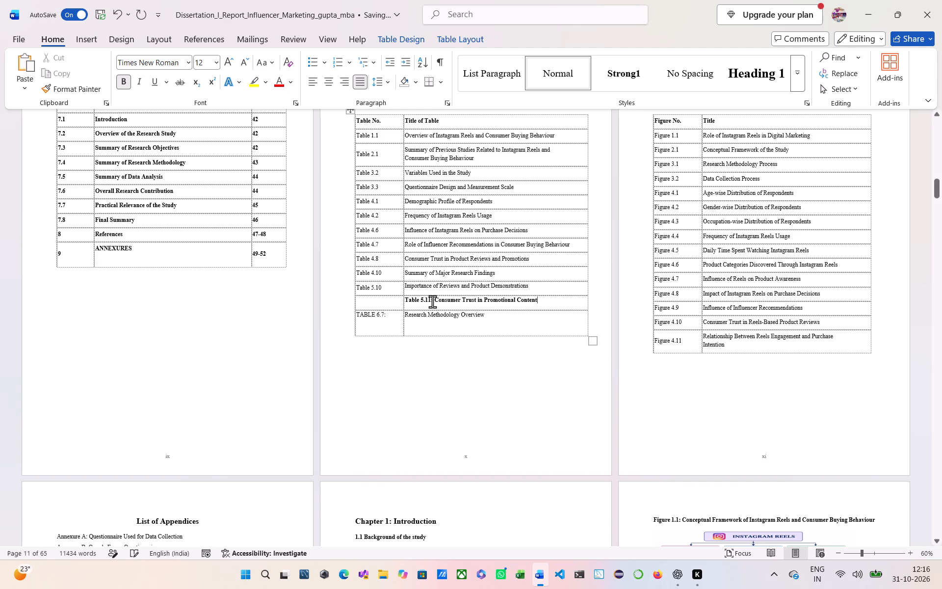
Copy the label "Table 5.11:" from the pasted caption into the empty table-number cell of the same row.
{"action": "left_click_drag", "start_coordinate": [432, 301], "coordinate": [414, 301]}
{"action": "left_click_drag", "start_coordinate": [429, 307], "coordinate": [427, 298]}
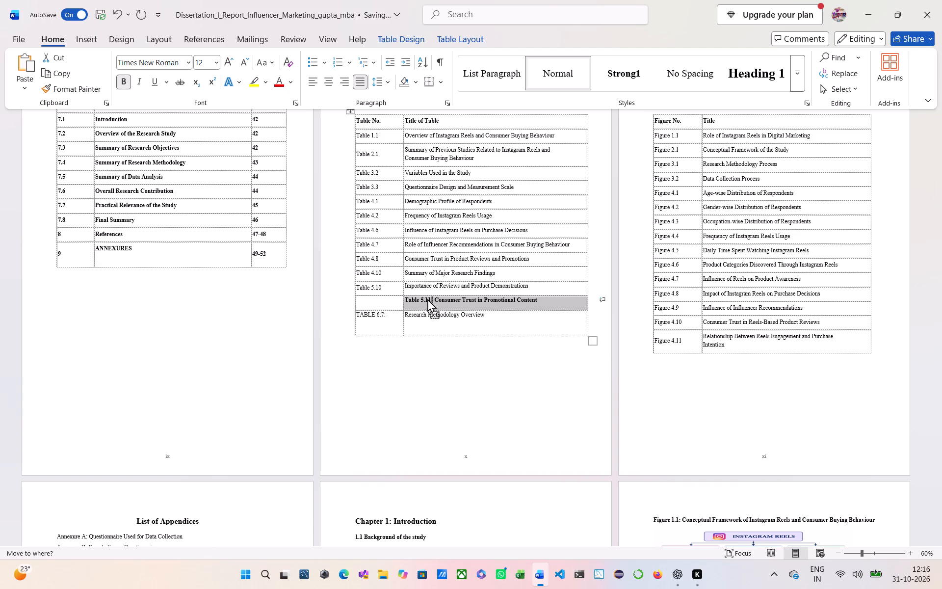
{"action": "left_click_drag", "start_coordinate": [427, 298], "coordinate": [418, 302]}
{"action": "left_click", "coordinate": [418, 302]}
{"action": "left_click_drag", "start_coordinate": [434, 298], "coordinate": [425, 298]}
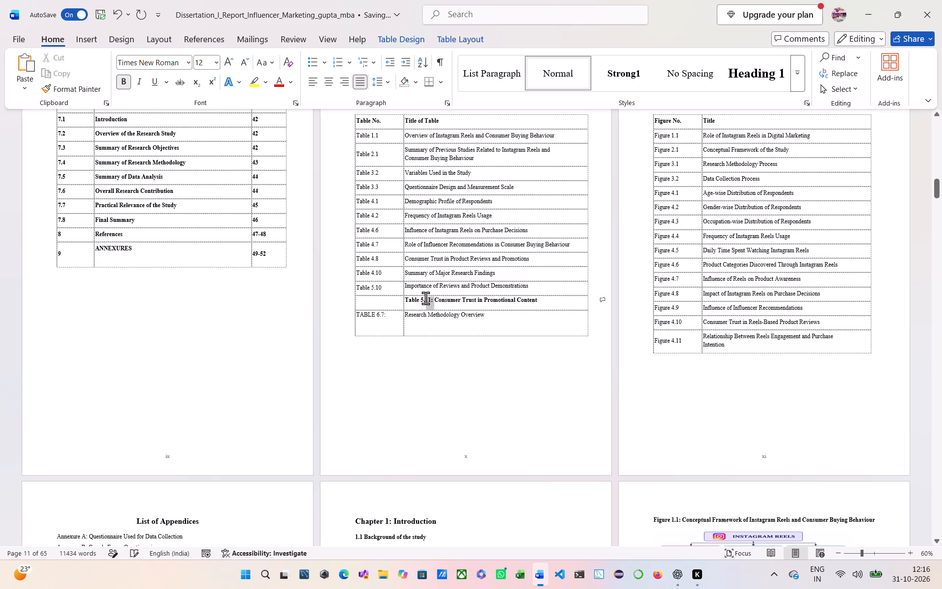
{"action": "left_click_drag", "start_coordinate": [425, 298], "coordinate": [412, 299]}
{"action": "key", "text": "ctrl+c"}
{"action": "left_click", "coordinate": [366, 300]}
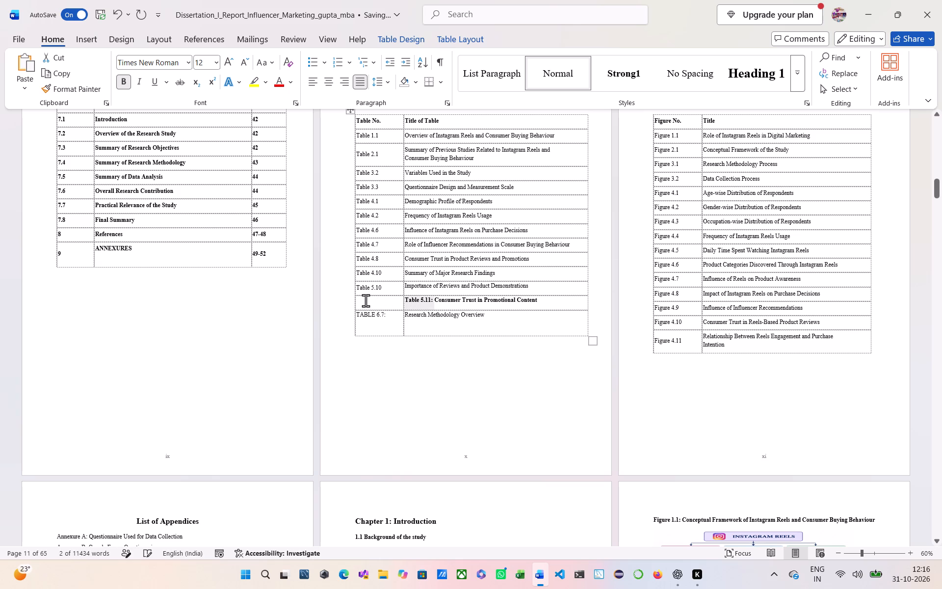
{"action": "key", "text": "ctrl+v"}
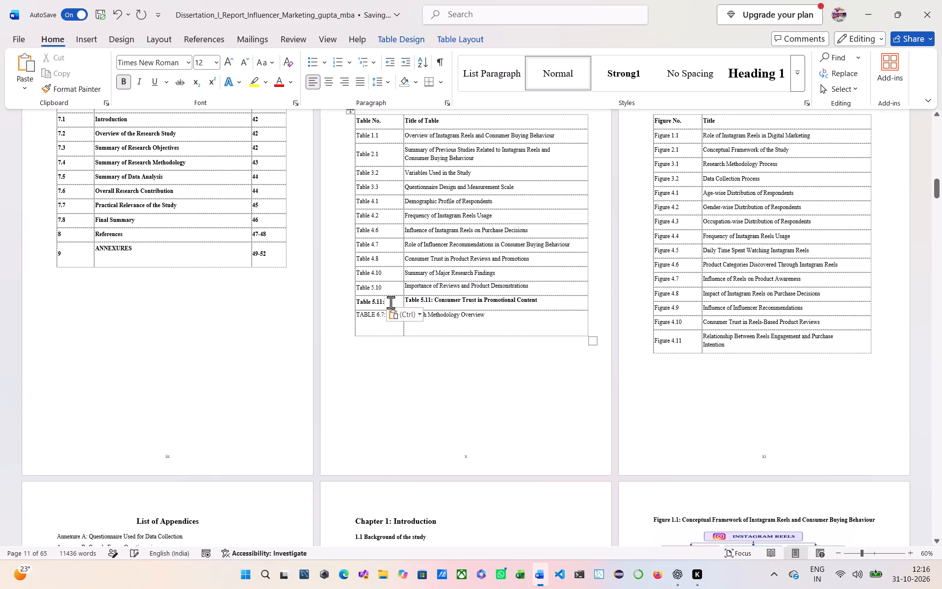
Delete the "Table 5.11:" prefix from the row's title cell, keeping only "Consumer Trust in Promotional Content".
{"action": "left_click", "coordinate": [434, 301]}
{"action": "key", "text": "BackSpace"}
{"action": "key", "text": "BackSpace"}
{"action": "key", "text": "BackSpace"}
{"action": "key", "text": "BackSpace"}
{"action": "key", "text": "BackSpace"}
{"action": "key", "text": "BackSpace"}
{"action": "key", "text": "BackSpace"}
{"action": "key", "text": "BackSpace"}
{"action": "key", "text": "BackSpace"}
{"action": "key", "text": "BackSpace"}
{"action": "key", "text": "BackSpace"}
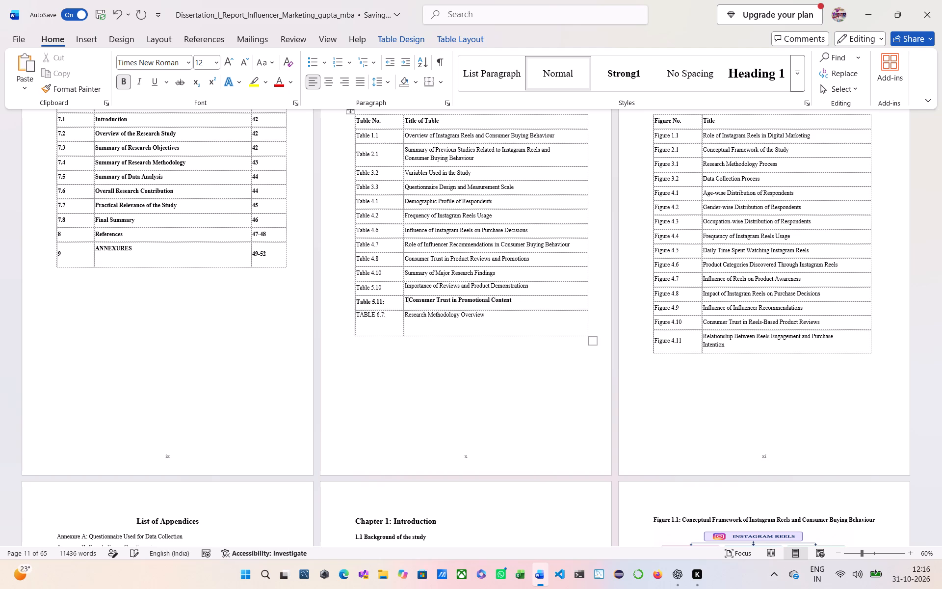
{"action": "key", "text": "BackSpace"}
Remove the bold formatting from the "Table 5.11:" number cell in the List of Tables.
{"action": "left_click", "coordinate": [356, 302]}
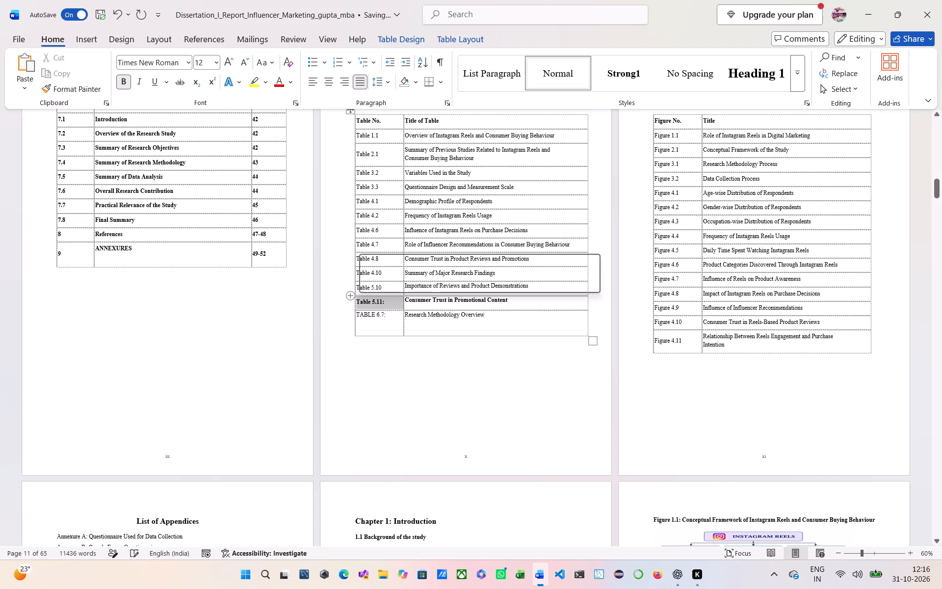
{"action": "left_click", "coordinate": [369, 282]}
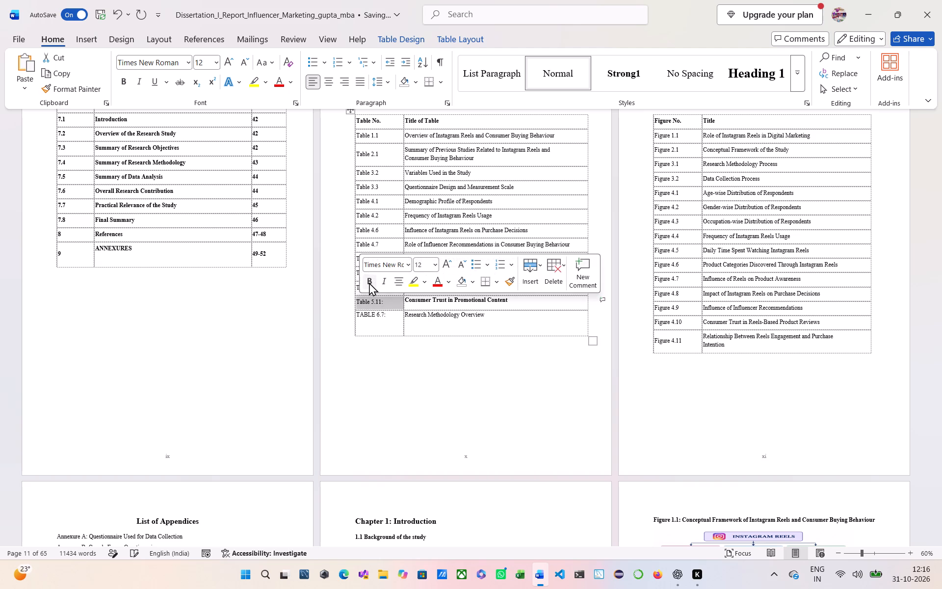
Remove the bold formatting from the title "Consumer Trust in Promotional Content" in the List of Tables.
{"action": "left_click", "coordinate": [433, 303]}
{"action": "triple_click", "coordinate": [433, 303]}
{"action": "left_click", "coordinate": [433, 303]}
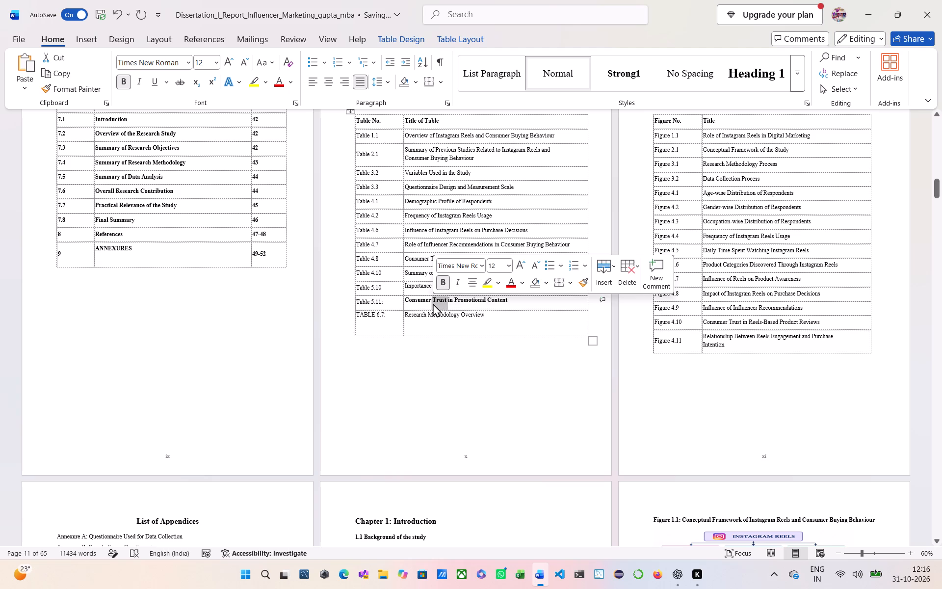
{"action": "left_click", "coordinate": [433, 303]}
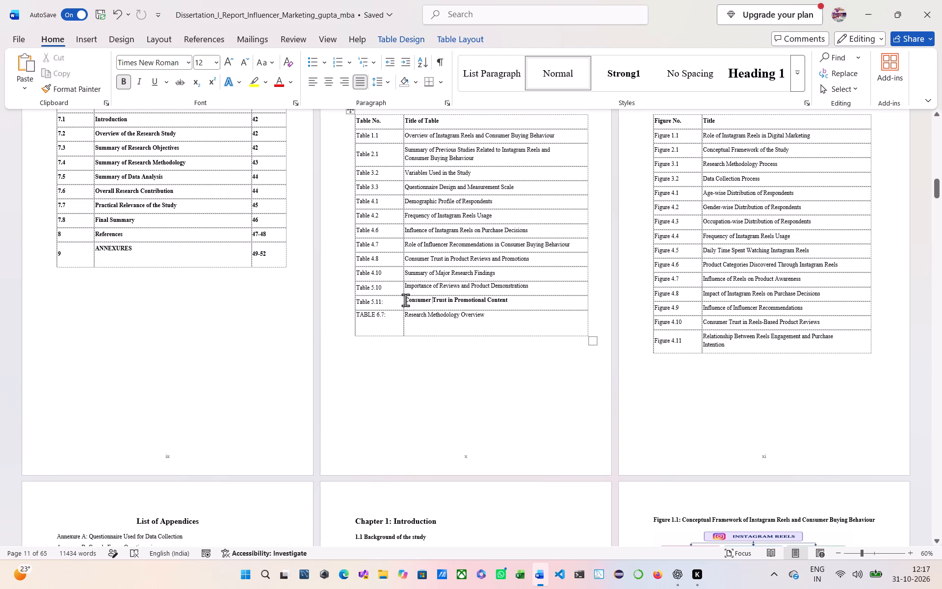
{"action": "left_click_drag", "start_coordinate": [405, 300], "coordinate": [523, 301]}
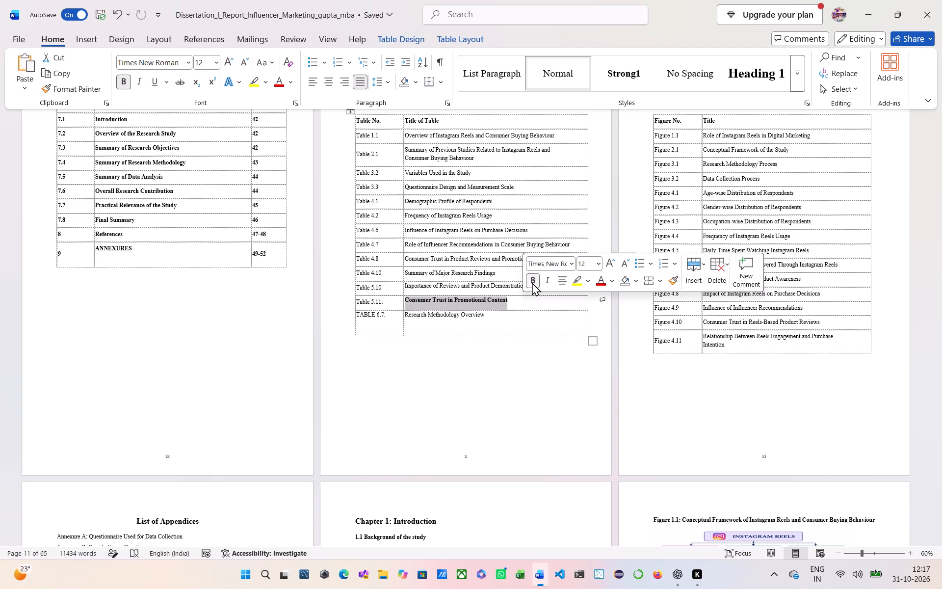
{"action": "left_click", "coordinate": [532, 282]}
{"action": "left_click", "coordinate": [505, 401]}
Copy the caption "Table 5.12: Purchase After Discovering Products Through Reels" from section 5.12 Actual Buying Behaviour.
{"action": "scroll", "coordinate": [505, 401], "scroll_direction": "down", "scroll_amount": 2}
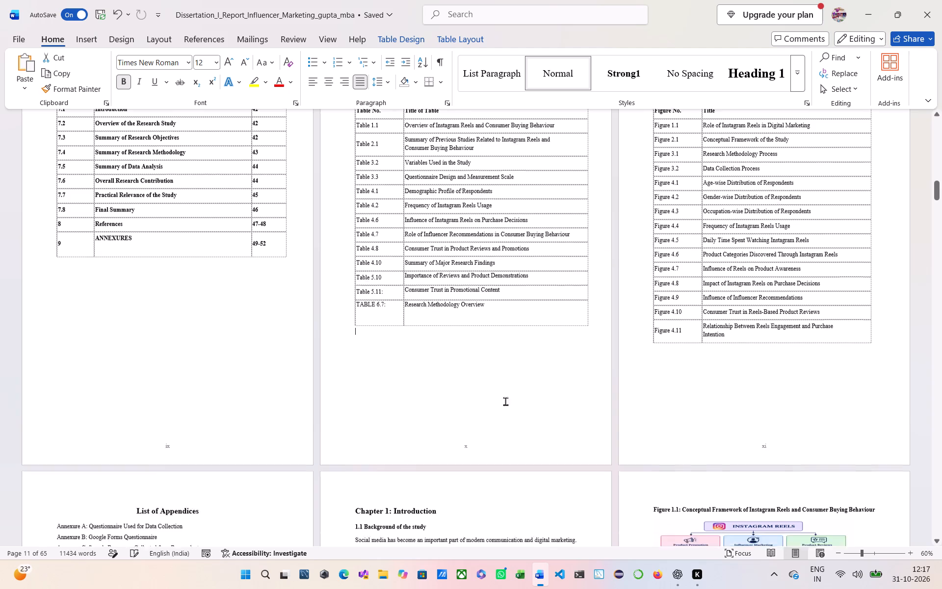
{"action": "scroll", "coordinate": [505, 401], "scroll_direction": "down", "scroll_amount": 15}
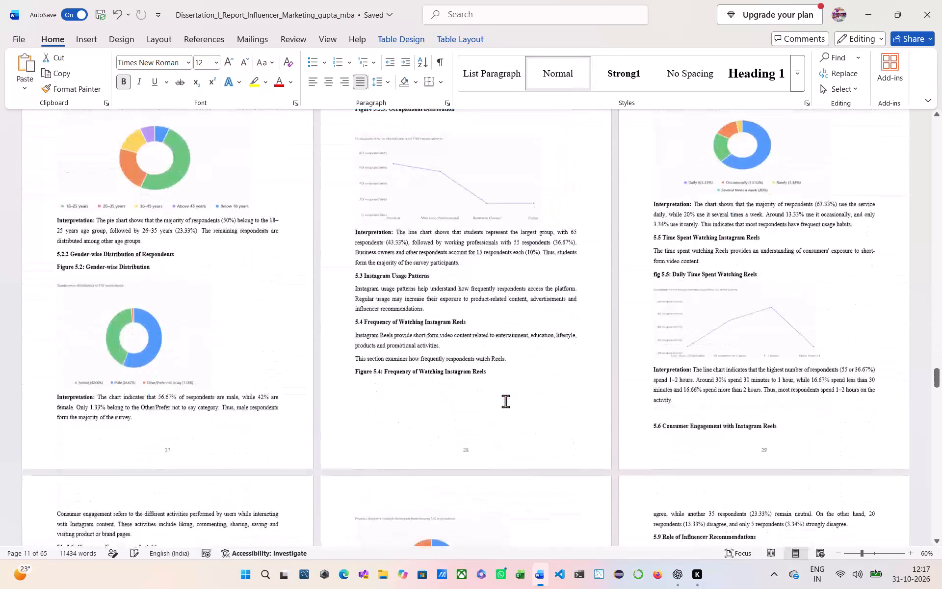
{"action": "scroll", "coordinate": [505, 401], "scroll_direction": "down", "scroll_amount": 11}
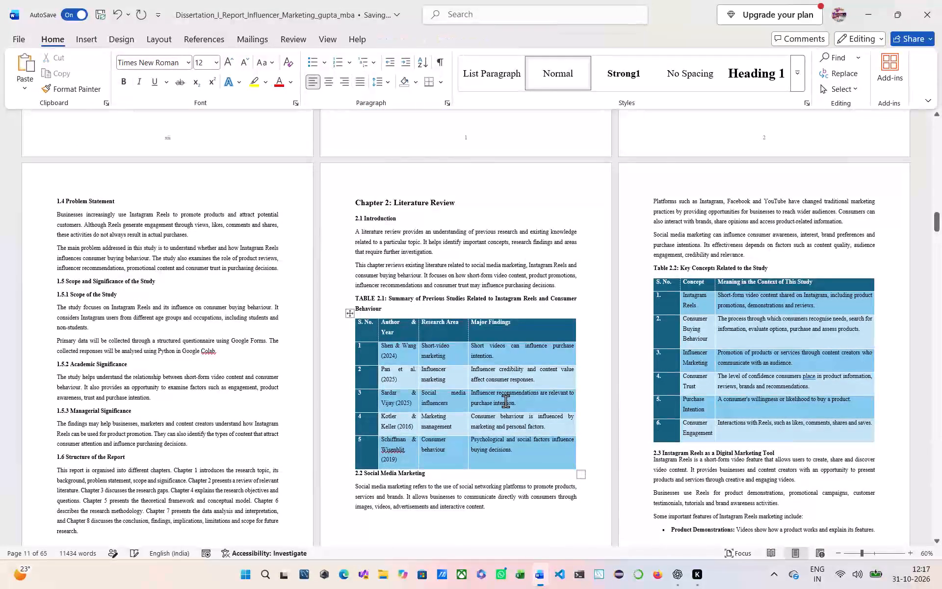
{"action": "scroll", "coordinate": [505, 401], "scroll_direction": "down", "scroll_amount": 16}
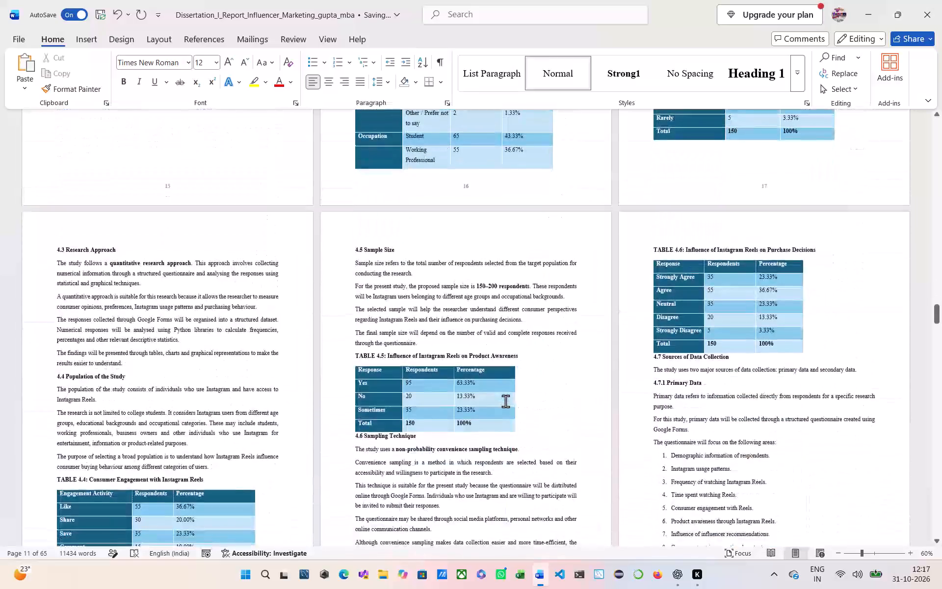
{"action": "scroll", "coordinate": [505, 401], "scroll_direction": "down", "scroll_amount": 9}
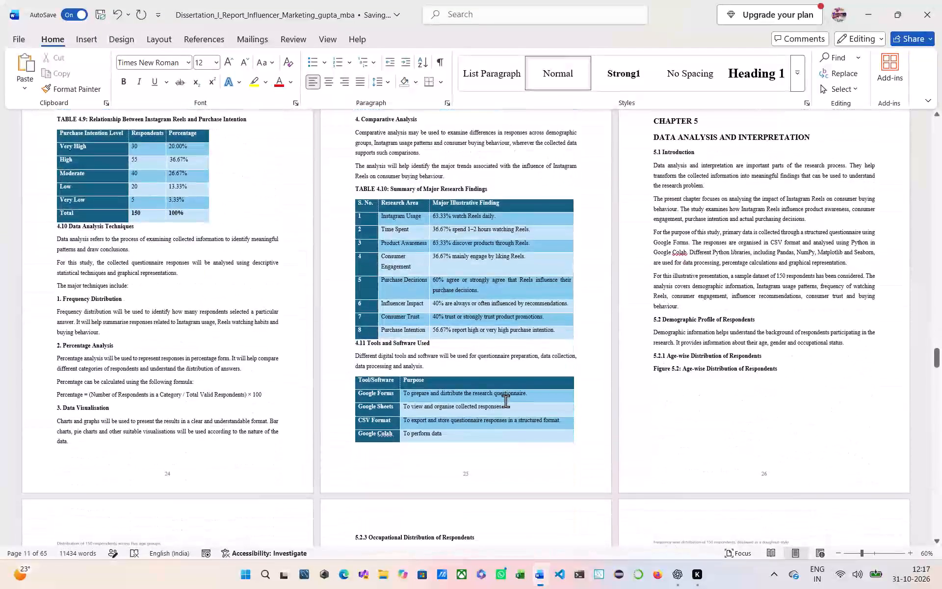
{"action": "scroll", "coordinate": [505, 401], "scroll_direction": "down", "scroll_amount": 4}
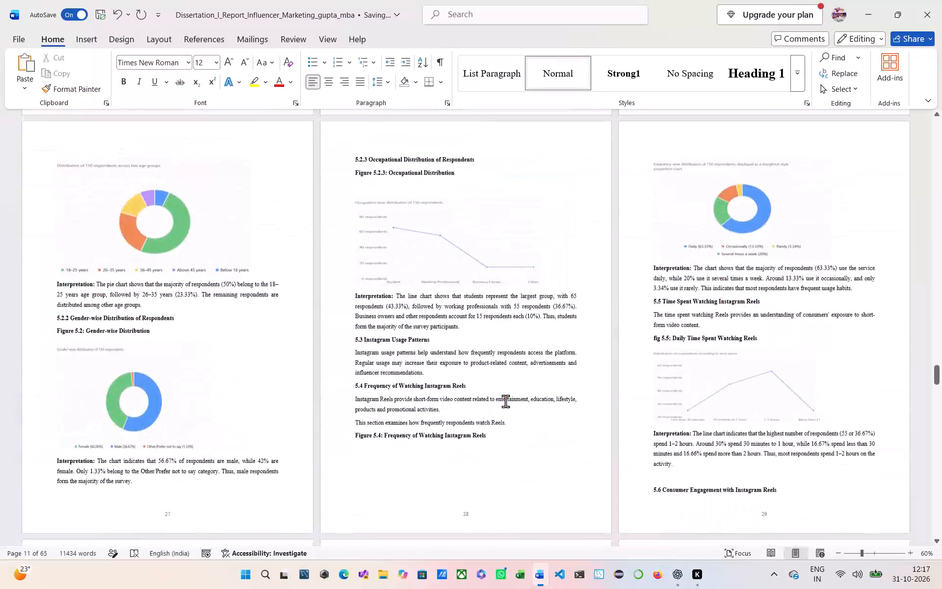
{"action": "scroll", "coordinate": [505, 401], "scroll_direction": "down", "scroll_amount": 10}
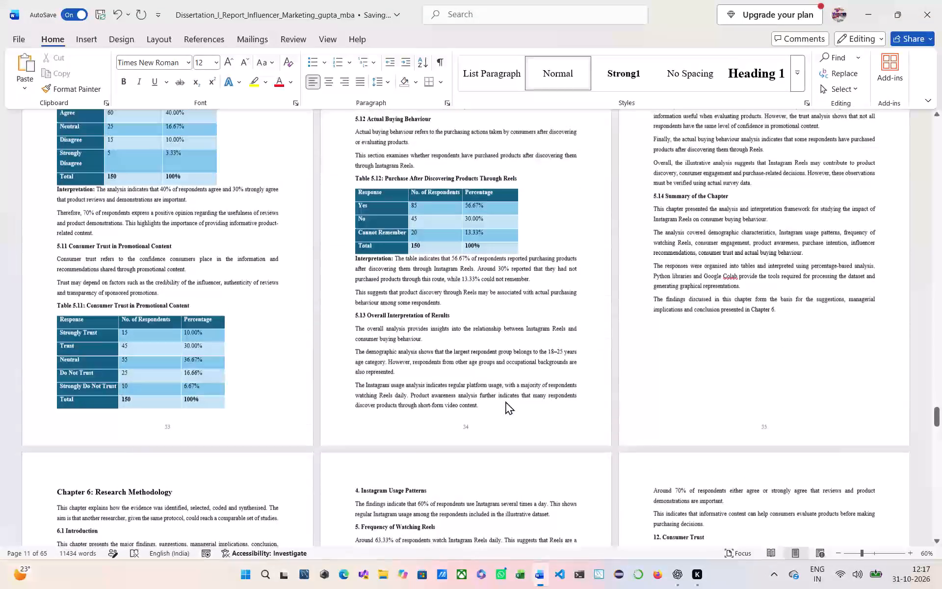
{"action": "scroll", "coordinate": [505, 401], "scroll_direction": "down", "scroll_amount": 1}
{"action": "left_click_drag", "start_coordinate": [357, 182], "coordinate": [521, 183]}
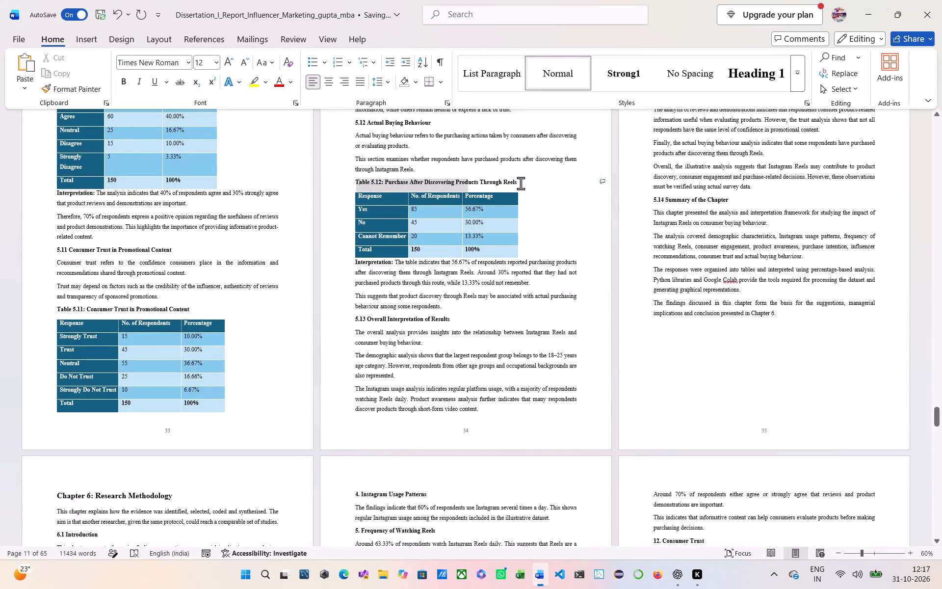
{"action": "left_click_drag", "start_coordinate": [521, 183], "coordinate": [543, 187]}
{"action": "left_click", "coordinate": [543, 187]}
{"action": "key", "text": "ctrl+c"}
Return to the end of the List of Tables, near the Table 5.11 row, to add the copied Table 5.12 caption.
{"action": "scroll", "coordinate": [543, 187], "scroll_direction": "up", "scroll_amount": 15}
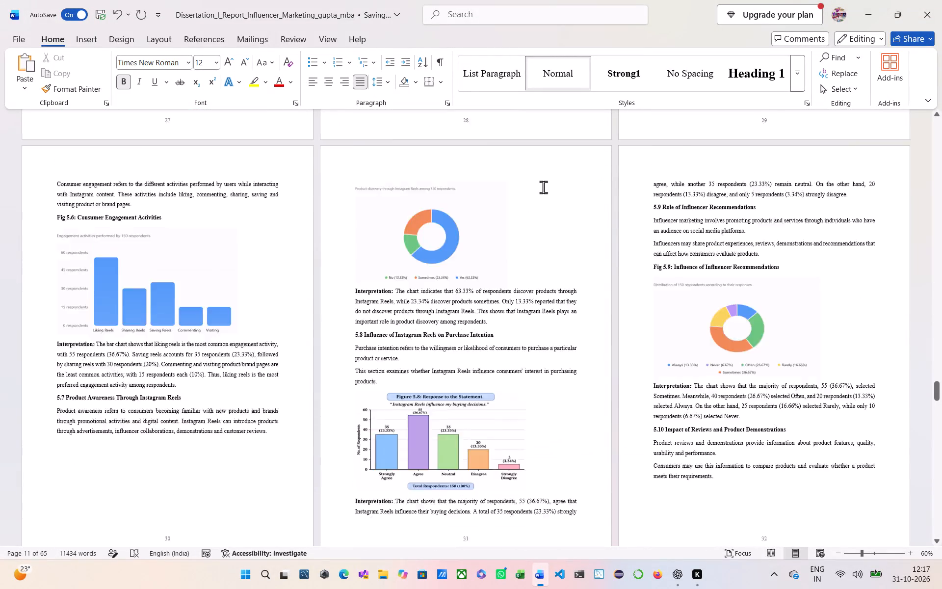
{"action": "scroll", "coordinate": [543, 187], "scroll_direction": "up", "scroll_amount": 20}
{"action": "scroll", "coordinate": [543, 187], "scroll_direction": "up", "scroll_amount": 20}
{"action": "scroll", "coordinate": [543, 187], "scroll_direction": "up", "scroll_amount": 20}
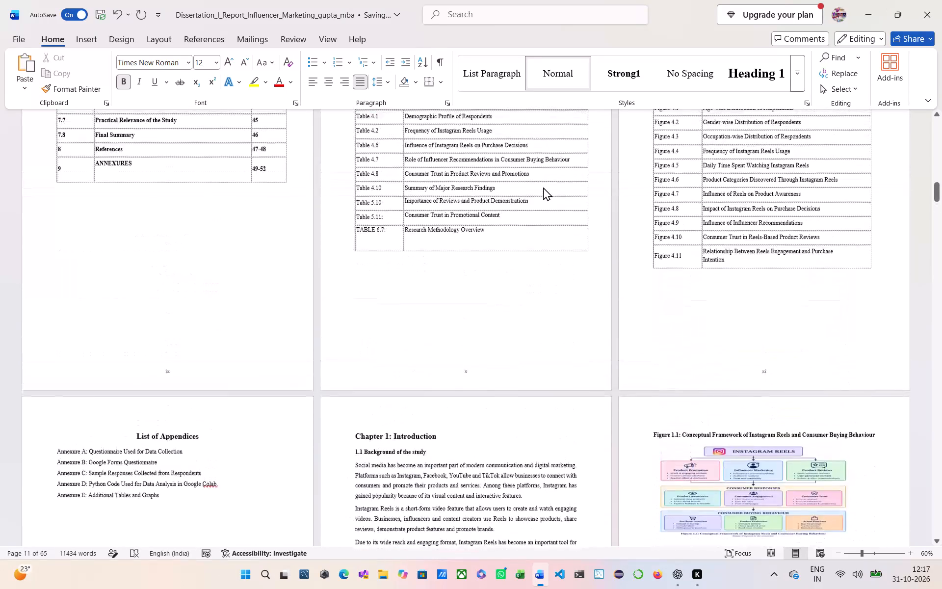
{"action": "scroll", "coordinate": [543, 187], "scroll_direction": "up", "scroll_amount": 3}
{"action": "scroll", "coordinate": [543, 187], "scroll_direction": "down", "scroll_amount": 5}
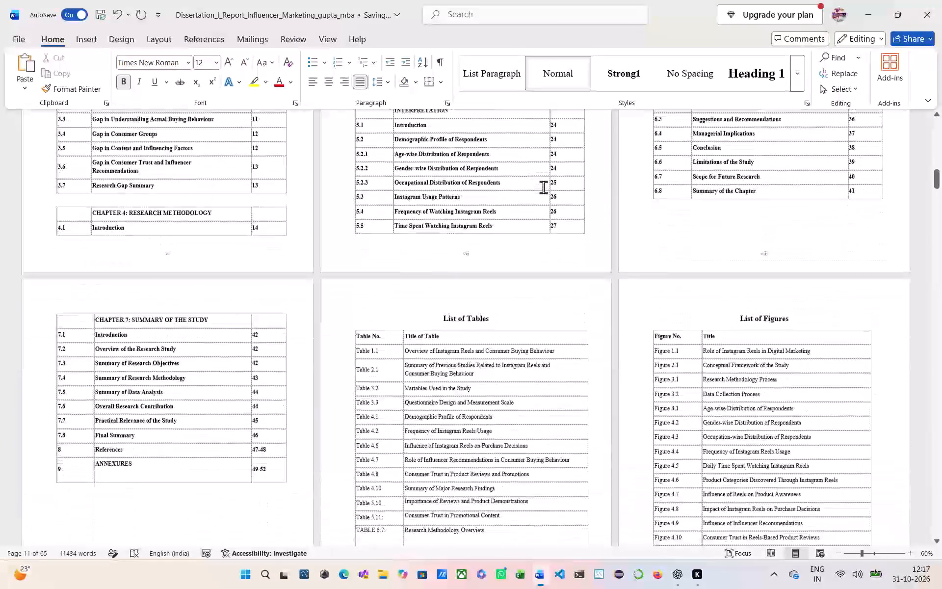
{"action": "scroll", "coordinate": [543, 187], "scroll_direction": "down", "scroll_amount": 4}
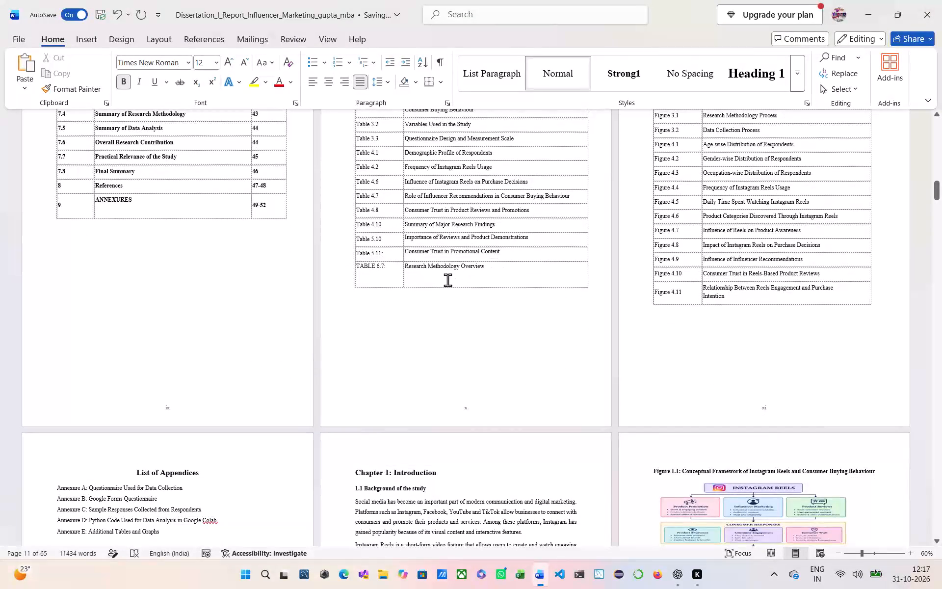
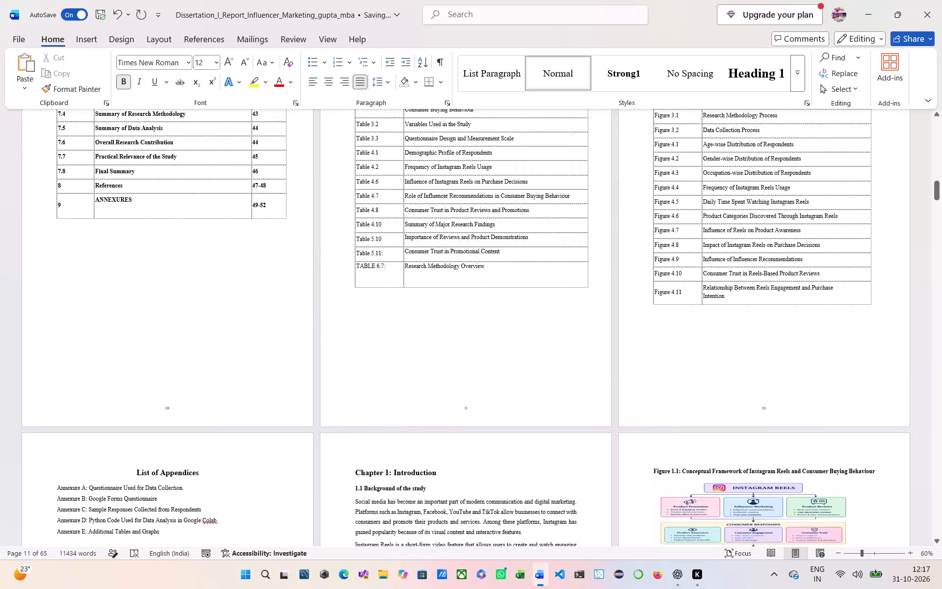
Insert an empty row between the Table 5.11 and TABLE 6.7 rows in the List of Tables.
{"action": "left_click", "coordinate": [352, 269]}
{"action": "left_click", "coordinate": [348, 261]}
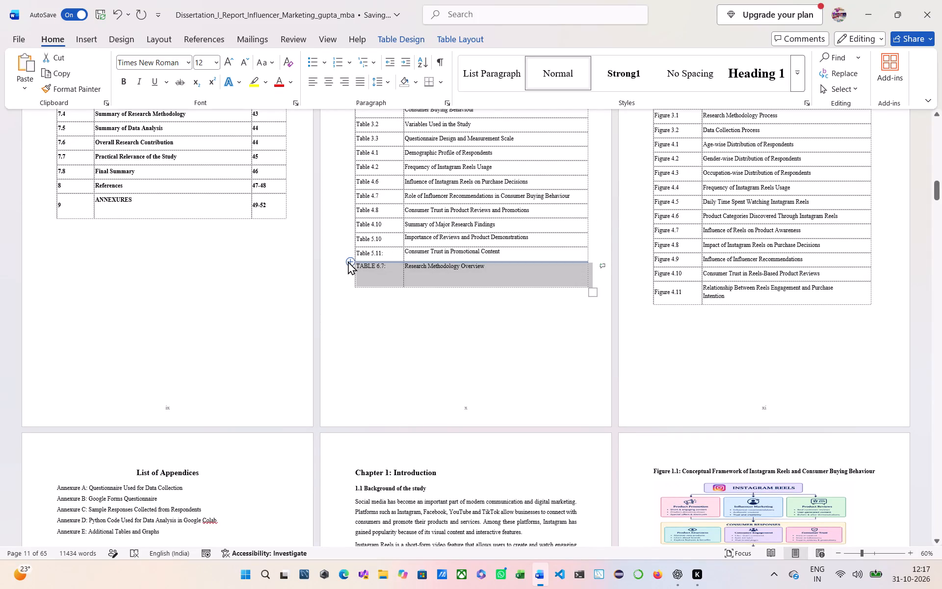
{"action": "left_click_drag", "start_coordinate": [384, 267], "coordinate": [444, 261]}
{"action": "left_click", "coordinate": [444, 261]}
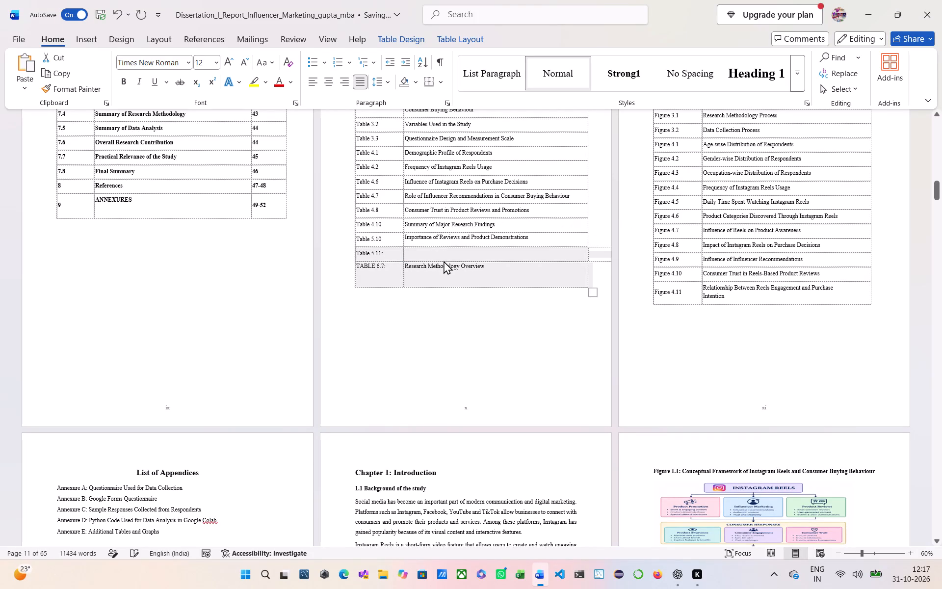
{"action": "left_click", "coordinate": [434, 255]}
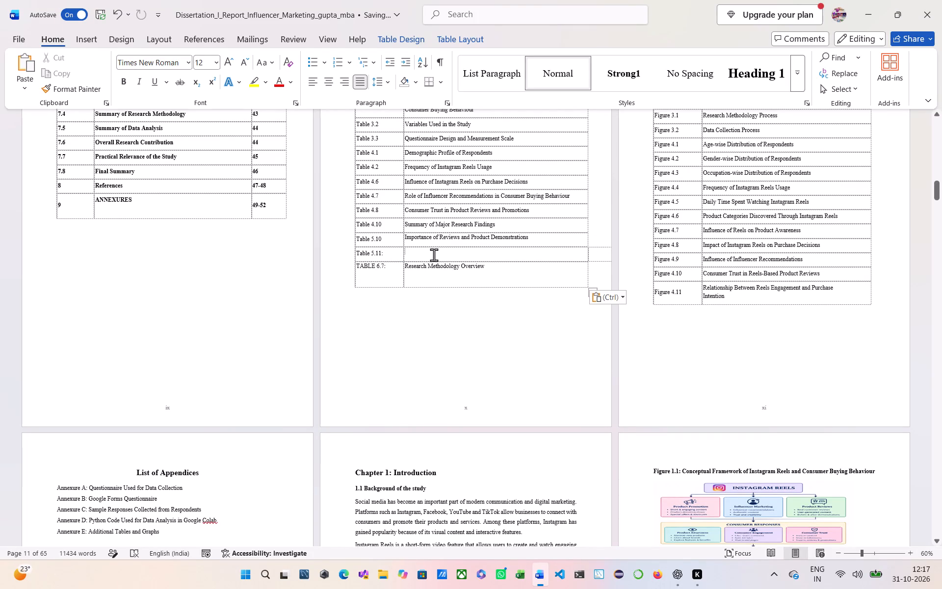
{"action": "key", "text": "ctrl+z"}
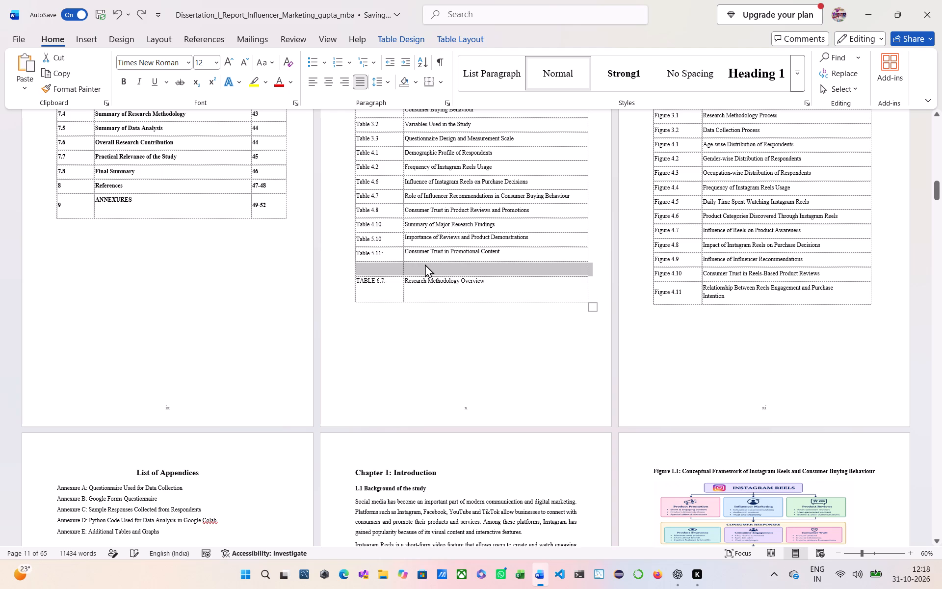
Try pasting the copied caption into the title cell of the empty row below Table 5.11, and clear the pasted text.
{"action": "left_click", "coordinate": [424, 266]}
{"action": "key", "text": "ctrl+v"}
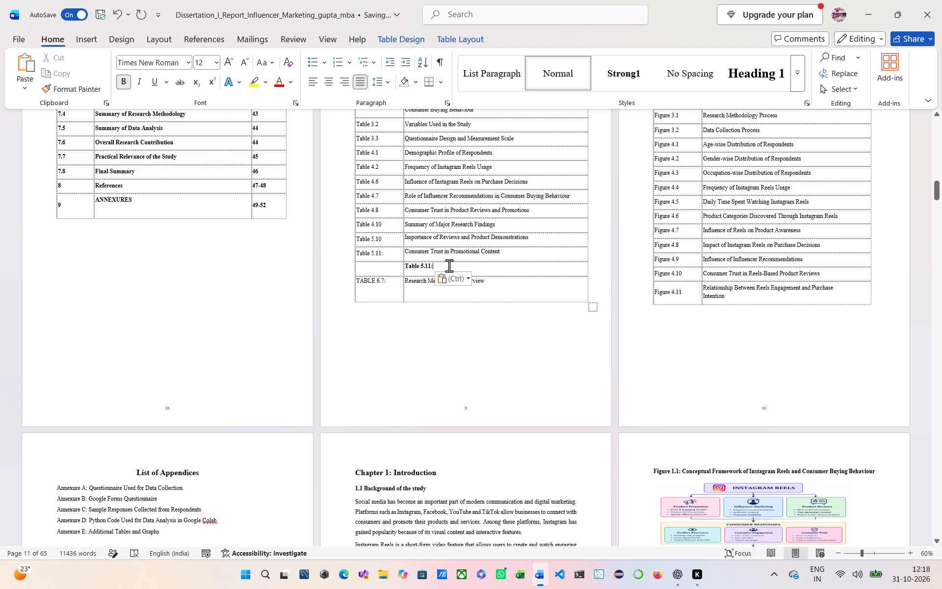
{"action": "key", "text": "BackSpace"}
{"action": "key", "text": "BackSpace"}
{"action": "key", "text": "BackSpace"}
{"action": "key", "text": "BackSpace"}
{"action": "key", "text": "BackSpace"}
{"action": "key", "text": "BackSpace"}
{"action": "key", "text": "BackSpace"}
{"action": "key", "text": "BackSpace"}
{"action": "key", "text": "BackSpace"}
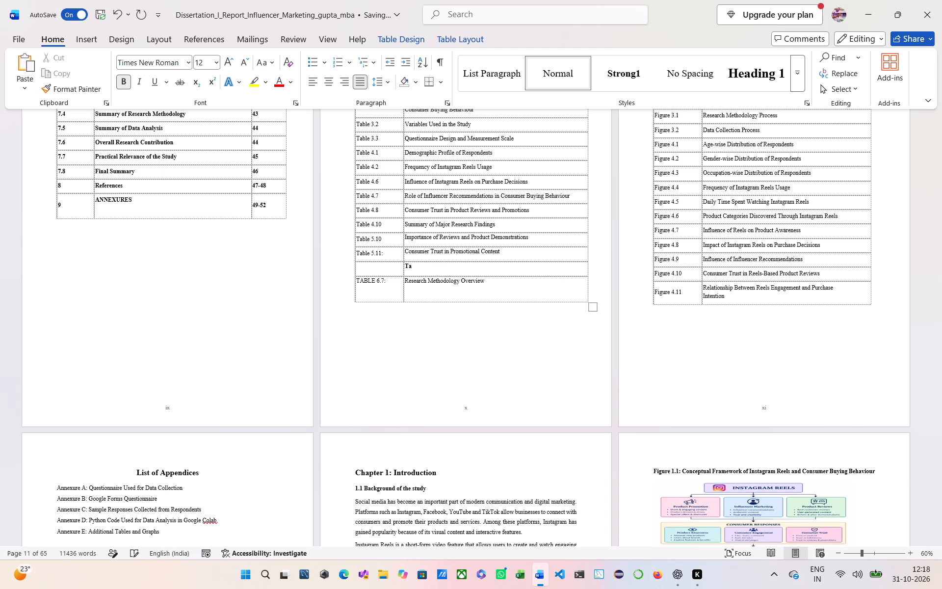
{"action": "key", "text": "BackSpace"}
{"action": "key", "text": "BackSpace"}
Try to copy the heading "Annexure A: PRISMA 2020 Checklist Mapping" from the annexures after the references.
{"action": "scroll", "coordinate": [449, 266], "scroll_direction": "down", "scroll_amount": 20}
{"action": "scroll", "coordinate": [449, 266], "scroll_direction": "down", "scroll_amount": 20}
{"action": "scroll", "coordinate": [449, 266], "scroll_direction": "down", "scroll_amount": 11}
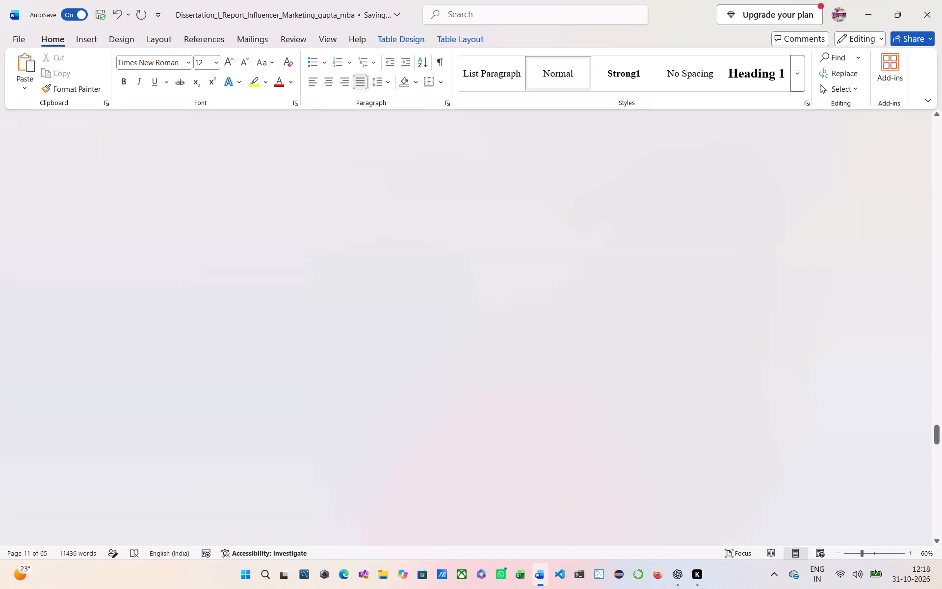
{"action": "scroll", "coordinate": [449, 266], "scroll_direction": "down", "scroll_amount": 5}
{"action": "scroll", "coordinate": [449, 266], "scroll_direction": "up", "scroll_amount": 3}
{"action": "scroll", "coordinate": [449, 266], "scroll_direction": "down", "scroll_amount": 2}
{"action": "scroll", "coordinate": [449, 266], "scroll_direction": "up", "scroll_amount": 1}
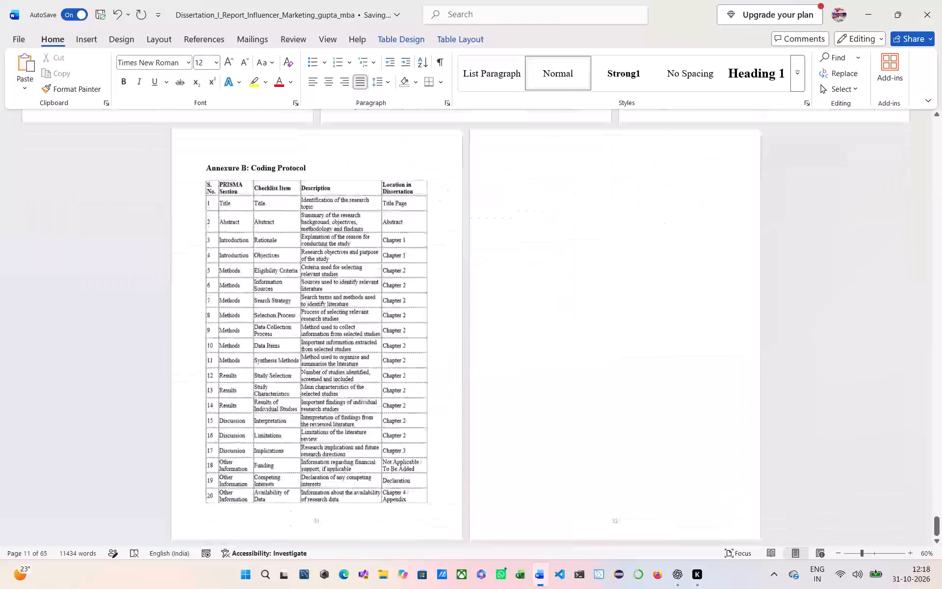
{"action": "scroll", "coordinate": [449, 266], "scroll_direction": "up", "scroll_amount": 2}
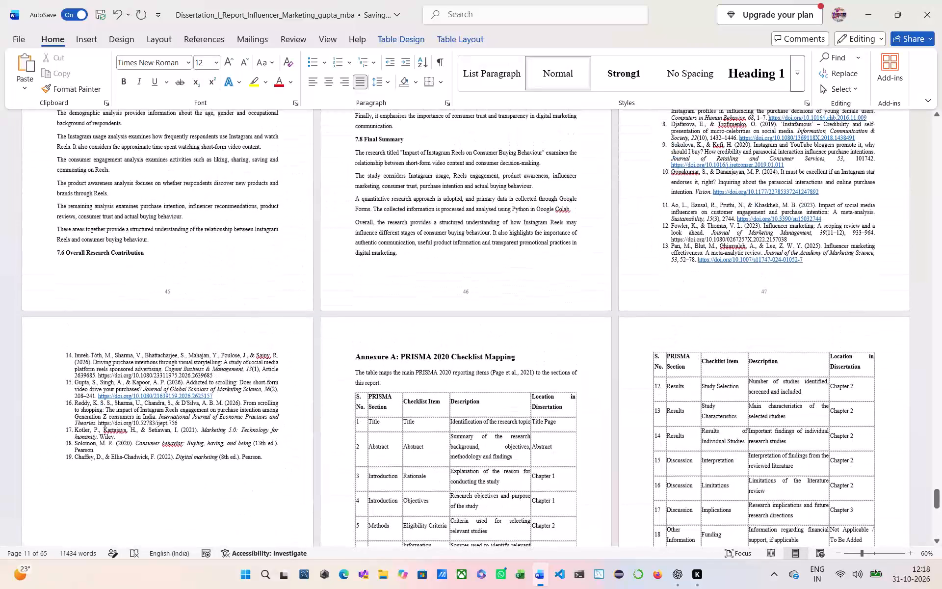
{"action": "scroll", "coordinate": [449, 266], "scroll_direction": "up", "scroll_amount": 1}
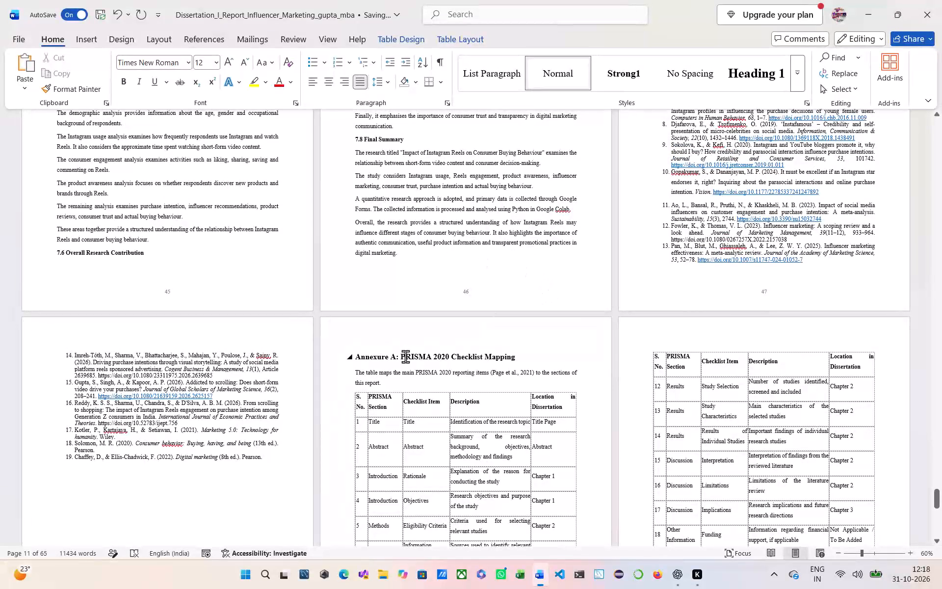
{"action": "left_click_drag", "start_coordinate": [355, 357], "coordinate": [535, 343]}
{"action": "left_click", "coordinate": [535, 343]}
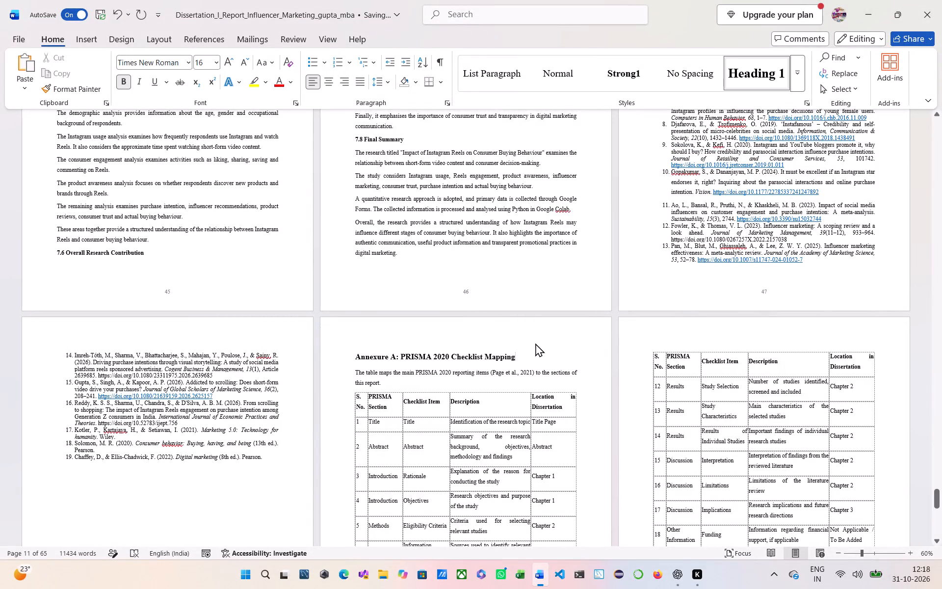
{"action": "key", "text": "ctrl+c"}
Delete the description "Questionnaire Used for Data Collection" after "Annexure A:" in the List of Appendices.
{"action": "scroll", "coordinate": [535, 343], "scroll_direction": "up", "scroll_amount": 9}
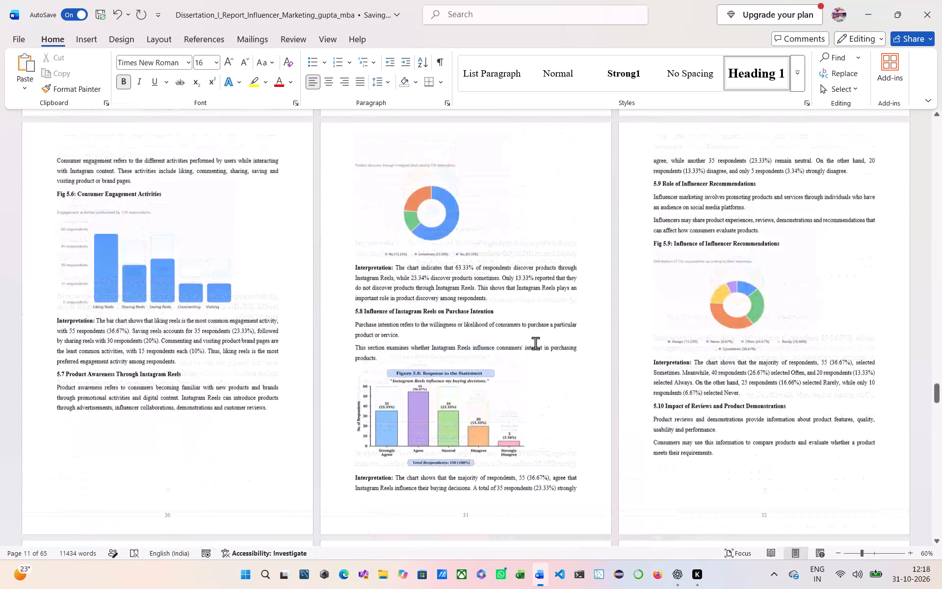
{"action": "scroll", "coordinate": [535, 343], "scroll_direction": "up", "scroll_amount": 4}
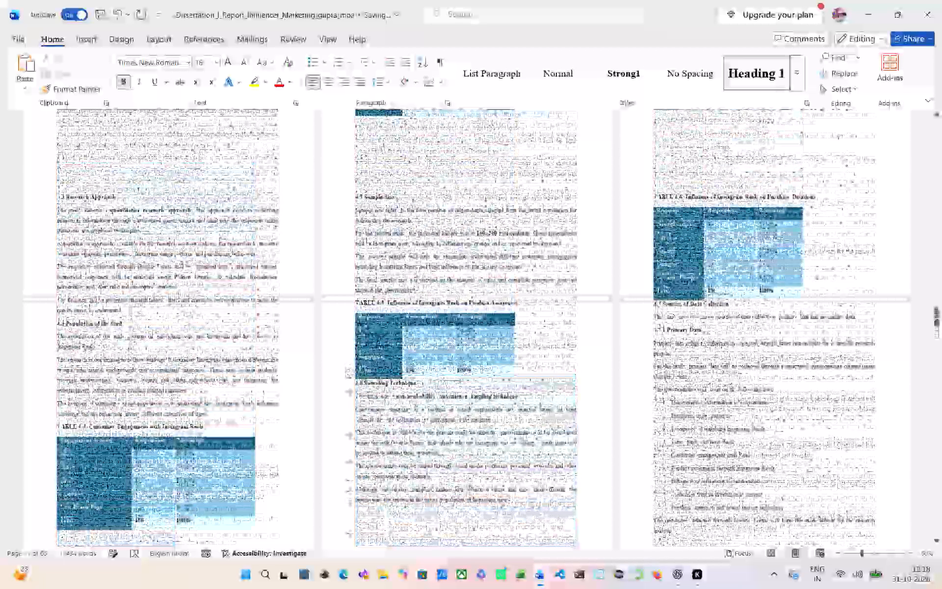
{"action": "scroll", "coordinate": [535, 343], "scroll_direction": "up", "scroll_amount": 5}
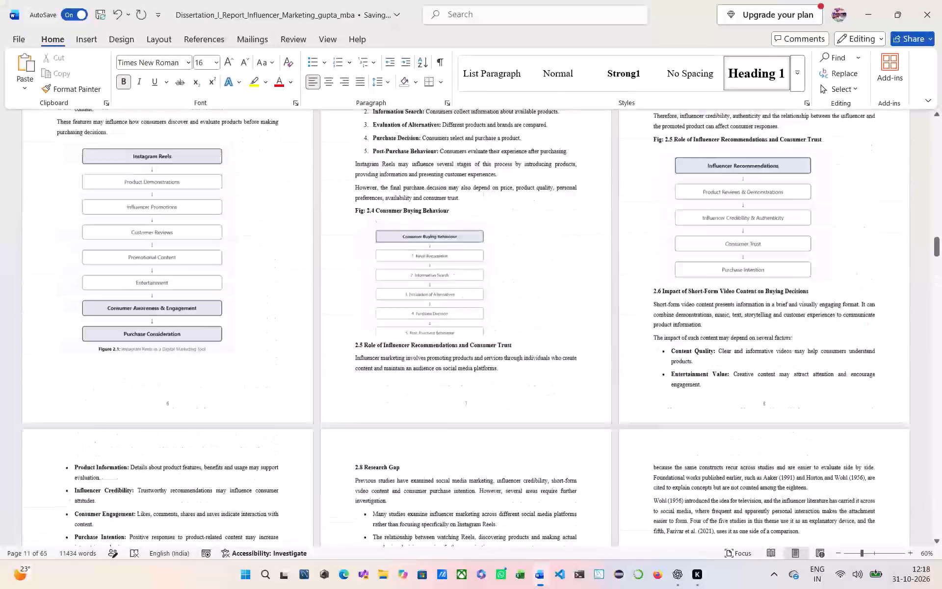
{"action": "scroll", "coordinate": [535, 343], "scroll_direction": "up", "scroll_amount": 2}
{"action": "scroll", "coordinate": [535, 343], "scroll_direction": "up", "scroll_amount": 19}
{"action": "scroll", "coordinate": [535, 343], "scroll_direction": "down", "scroll_amount": 2}
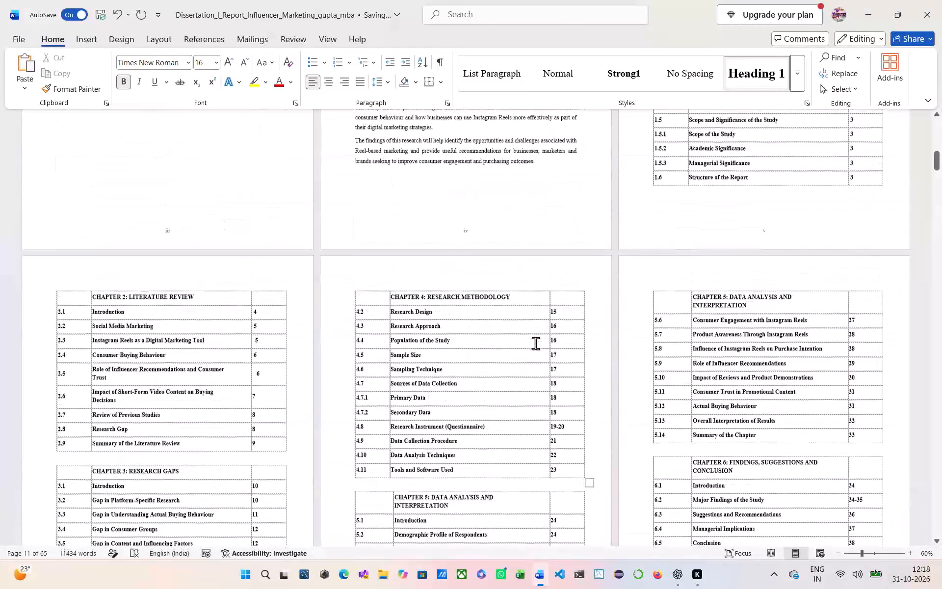
{"action": "scroll", "coordinate": [535, 343], "scroll_direction": "down", "scroll_amount": 5}
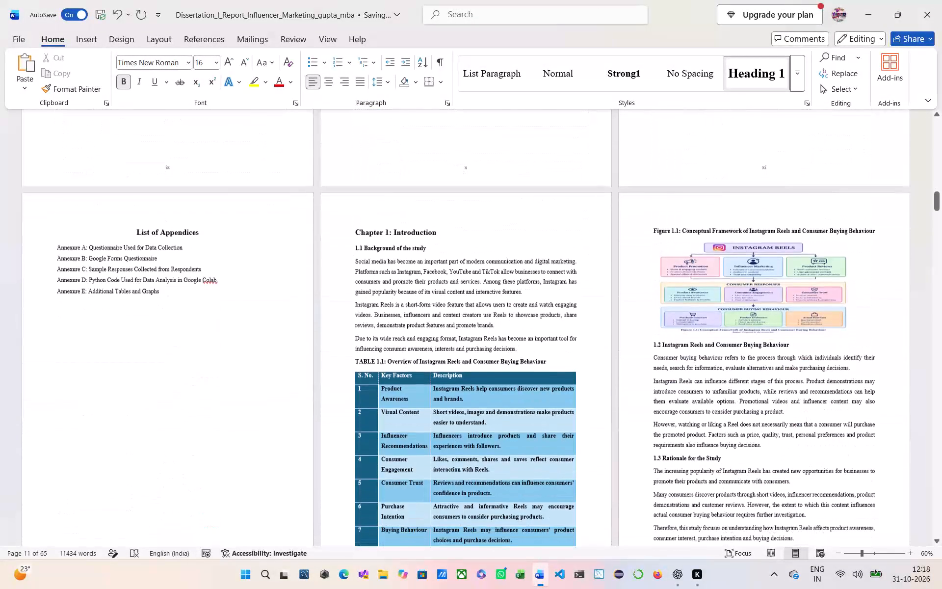
{"action": "scroll", "coordinate": [535, 343], "scroll_direction": "down", "scroll_amount": 2}
{"action": "left_click", "coordinate": [190, 246]}
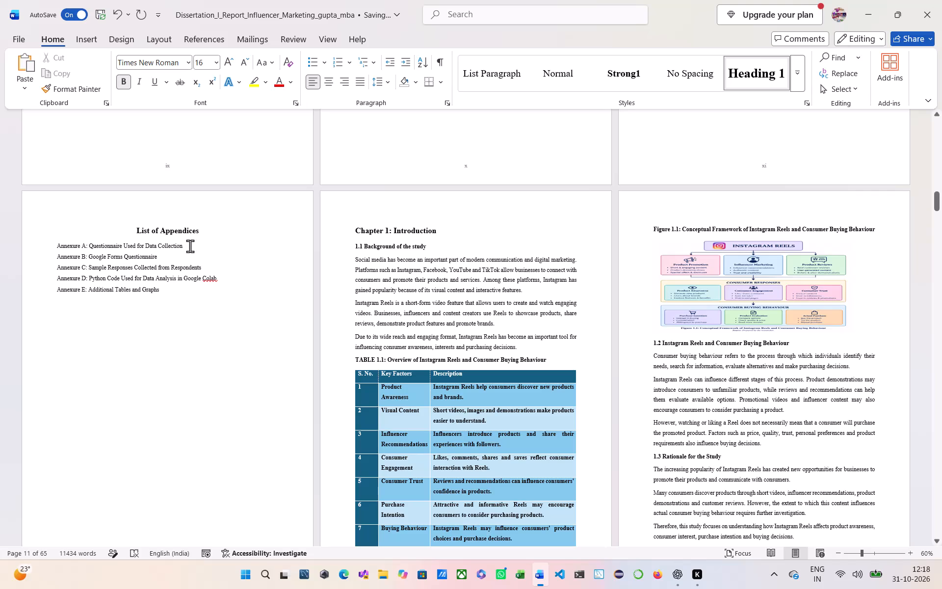
{"action": "key", "text": "BackSpace"}
{"action": "key", "text": "BackSpace"}
{"action": "key", "text": "BackSpace"}
{"action": "key", "text": "BackSpace"}
{"action": "key", "text": "BackSpace"}
{"action": "key", "text": "BackSpace"}
{"action": "key", "text": "BackSpace"}
{"action": "key", "text": "BackSpace"}
{"action": "key", "text": "BackSpace"}
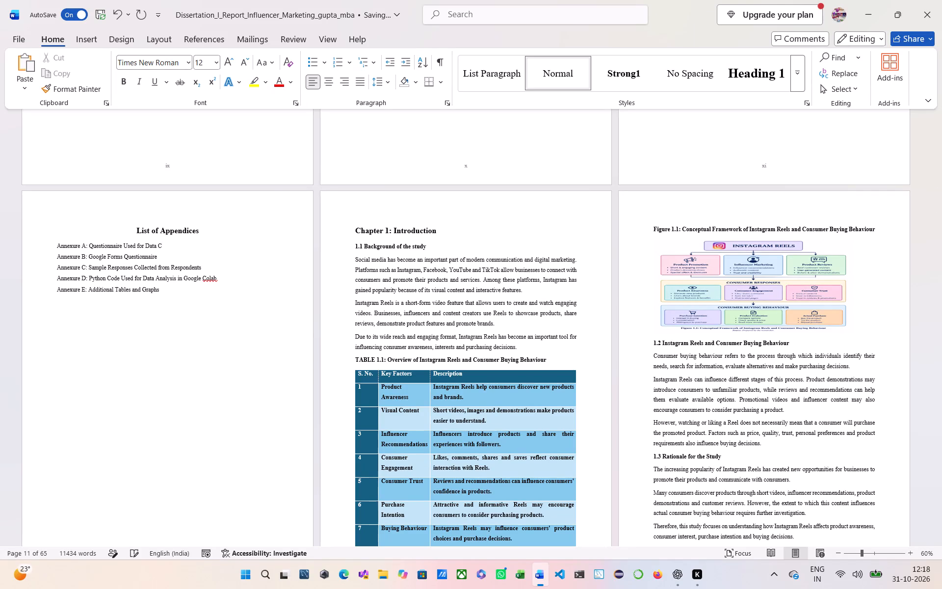
{"action": "key", "text": "BackSpace"}
{"action": "key", "text": "BackSpace"}
{"action": "key", "text": "BackSpace"}
{"action": "key", "text": "BackSpace"}
{"action": "key", "text": "BackSpace"}
{"action": "key", "text": "BackSpace"}
{"action": "key", "text": "BackSpace"}
{"action": "key", "text": "BackSpace"}
{"action": "key", "text": "BackSpace"}
{"action": "key", "text": "BackSpace"}
{"action": "key", "text": "BackSpace"}
{"action": "key", "text": "BackSpace"}
{"action": "key", "text": "BackSpace"}
{"action": "key", "text": "BackSpace"}
{"action": "key", "text": "BackSpace"}
{"action": "key", "text": "BackSpace"}
{"action": "key", "text": "BackSpace"}
{"action": "key", "text": "BackSpace"}
{"action": "key", "text": "BackSpace"}
{"action": "key", "text": "BackSpace"}
{"action": "key", "text": "BackSpace"}
{"action": "key", "text": "BackSpace"}
{"action": "key", "text": "BackSpace"}
{"action": "key", "text": "BackSpace"}
{"action": "key", "text": "BackSpace"}
{"action": "key", "text": "BackSpace"}
{"action": "key", "text": "BackSpace"}
{"action": "key", "text": "BackSpace"}
{"action": "key", "text": "BackSpace"}
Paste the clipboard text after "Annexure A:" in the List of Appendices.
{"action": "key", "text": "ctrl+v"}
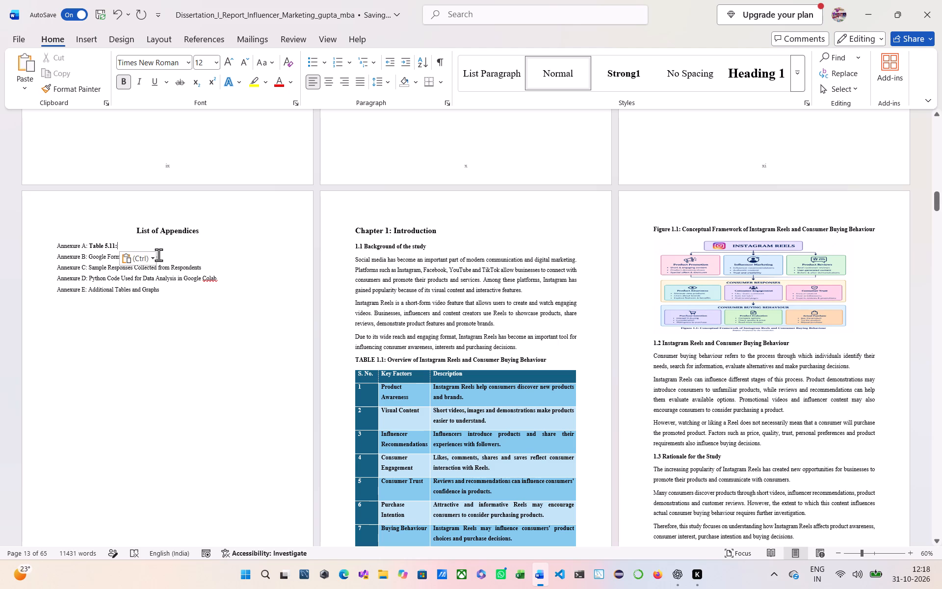
Copy the full heading "Annexure A: PRISMA 2020 Checklist Mapping" from the annexures section.
{"action": "scroll", "coordinate": [158, 255], "scroll_direction": "down", "scroll_amount": 20}
{"action": "scroll", "coordinate": [158, 255], "scroll_direction": "down", "scroll_amount": 3}
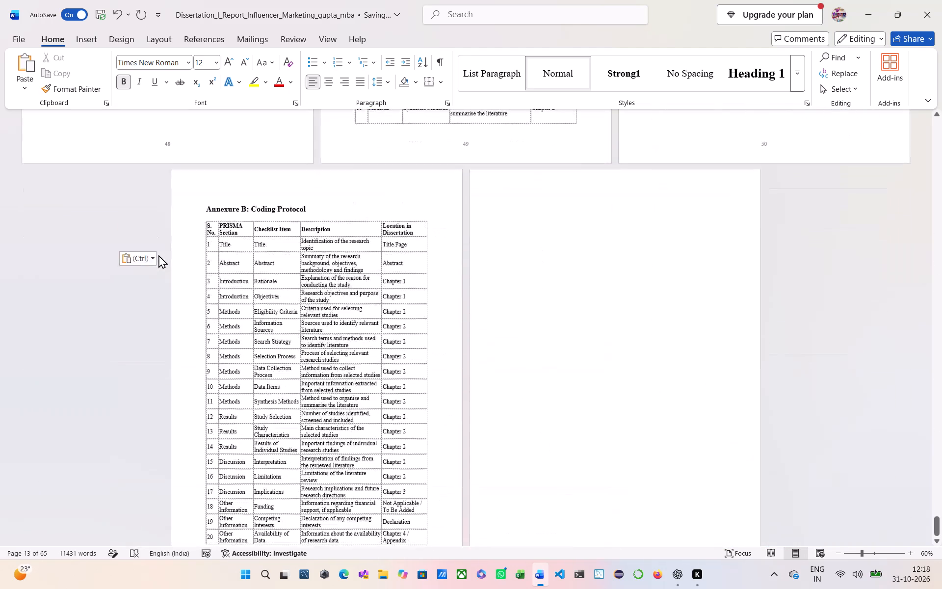
{"action": "scroll", "coordinate": [158, 255], "scroll_direction": "down", "scroll_amount": 12}
{"action": "scroll", "coordinate": [329, 408], "scroll_direction": "up", "scroll_amount": 2}
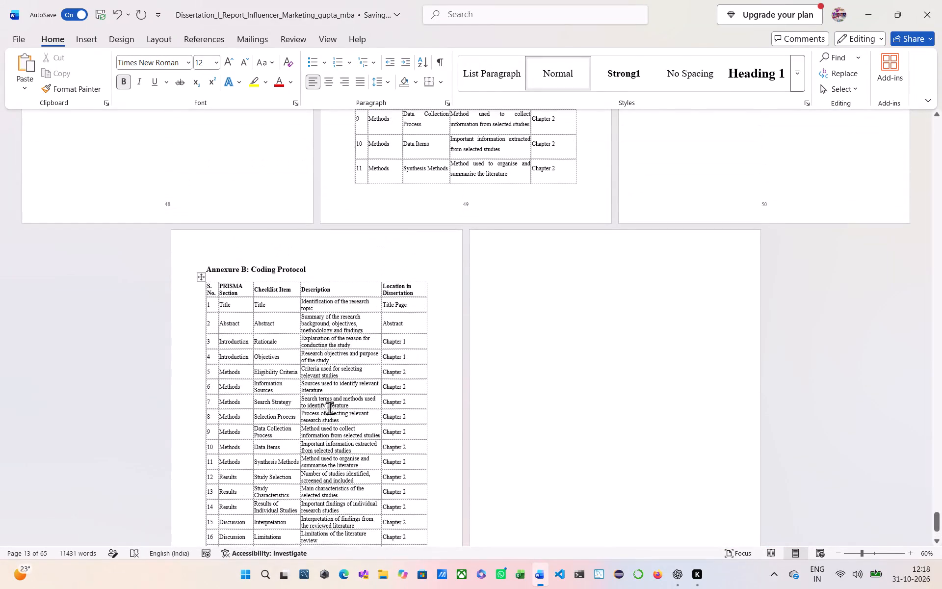
{"action": "scroll", "coordinate": [329, 408], "scroll_direction": "up", "scroll_amount": 3}
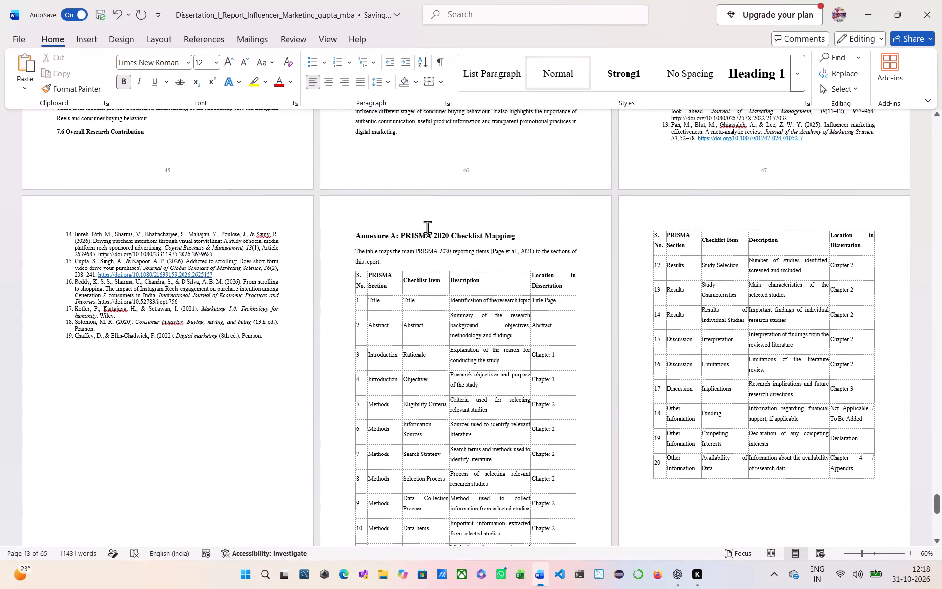
{"action": "left_click_drag", "start_coordinate": [358, 235], "coordinate": [566, 233]}
{"action": "right_click", "coordinate": [566, 233]}
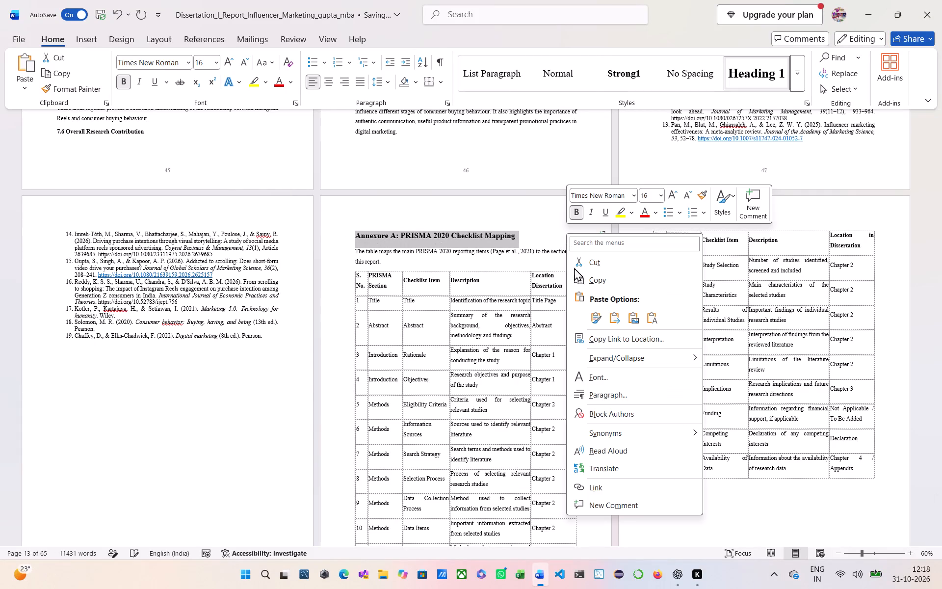
{"action": "left_click", "coordinate": [579, 281]}
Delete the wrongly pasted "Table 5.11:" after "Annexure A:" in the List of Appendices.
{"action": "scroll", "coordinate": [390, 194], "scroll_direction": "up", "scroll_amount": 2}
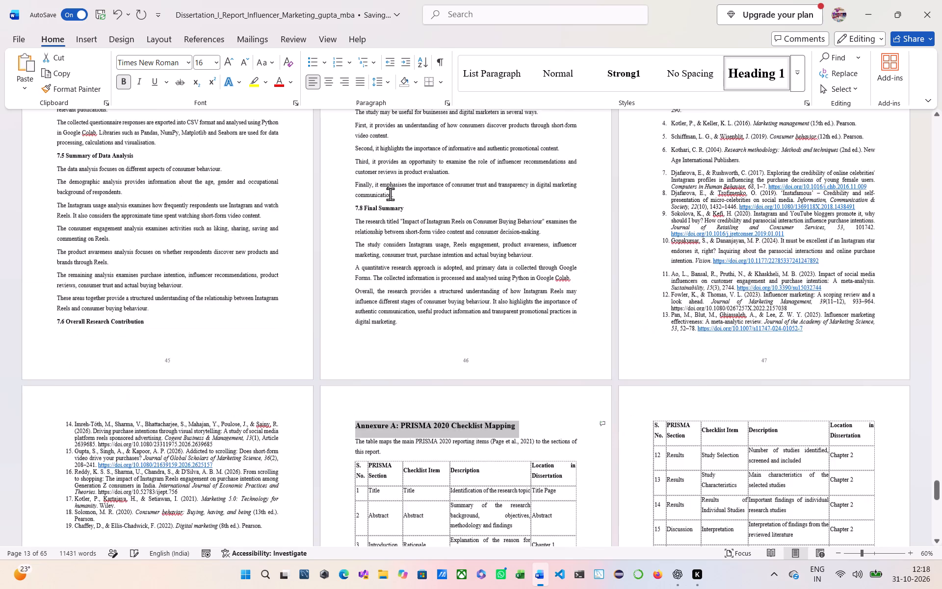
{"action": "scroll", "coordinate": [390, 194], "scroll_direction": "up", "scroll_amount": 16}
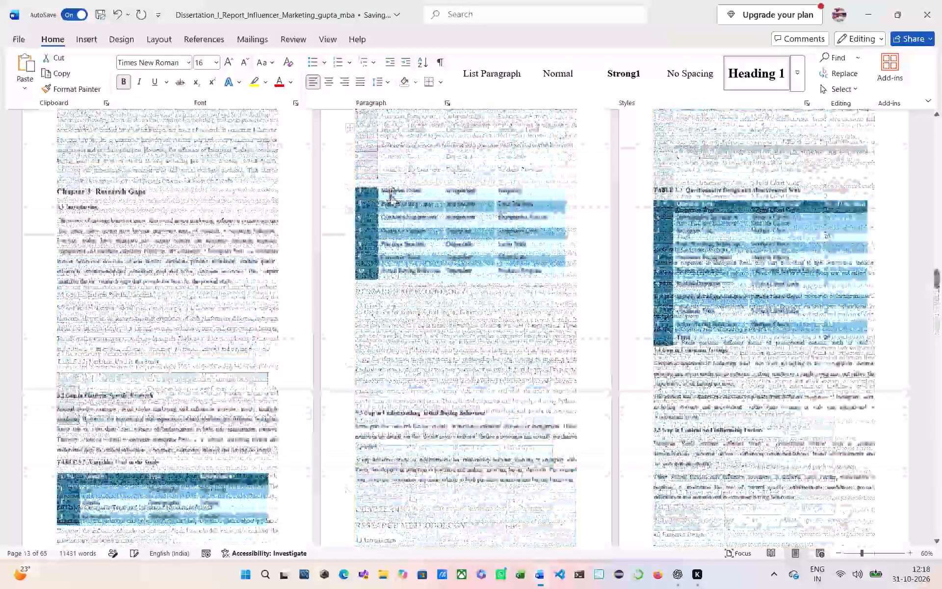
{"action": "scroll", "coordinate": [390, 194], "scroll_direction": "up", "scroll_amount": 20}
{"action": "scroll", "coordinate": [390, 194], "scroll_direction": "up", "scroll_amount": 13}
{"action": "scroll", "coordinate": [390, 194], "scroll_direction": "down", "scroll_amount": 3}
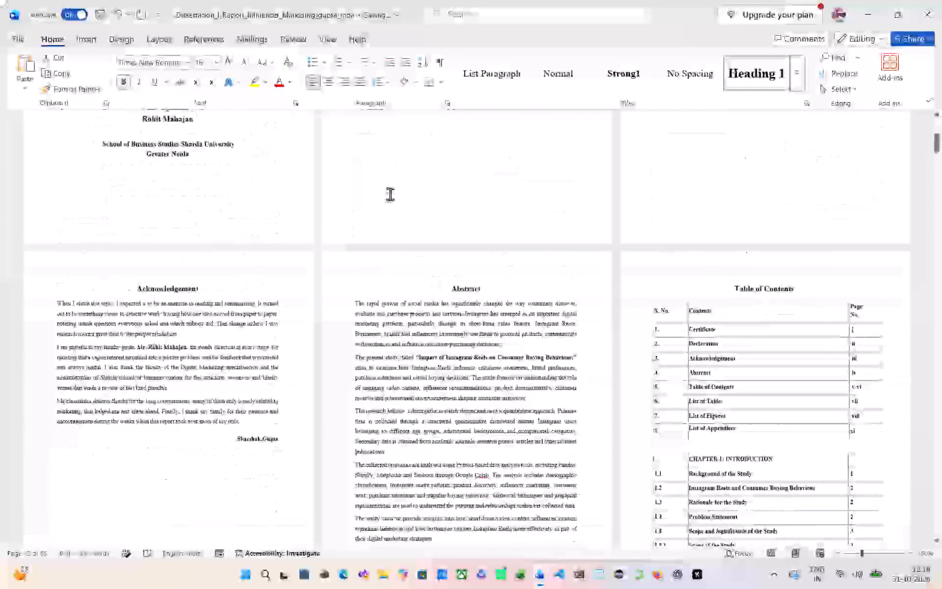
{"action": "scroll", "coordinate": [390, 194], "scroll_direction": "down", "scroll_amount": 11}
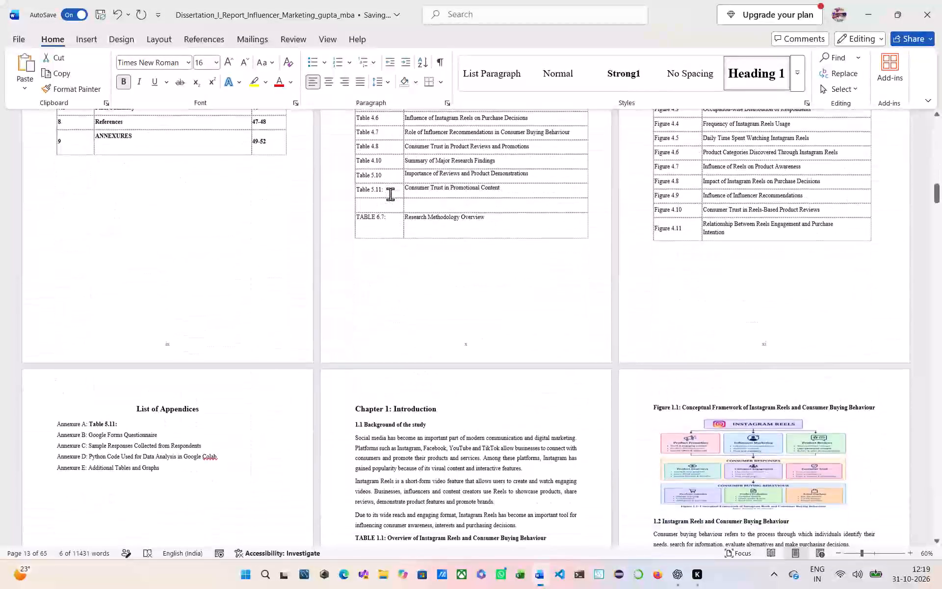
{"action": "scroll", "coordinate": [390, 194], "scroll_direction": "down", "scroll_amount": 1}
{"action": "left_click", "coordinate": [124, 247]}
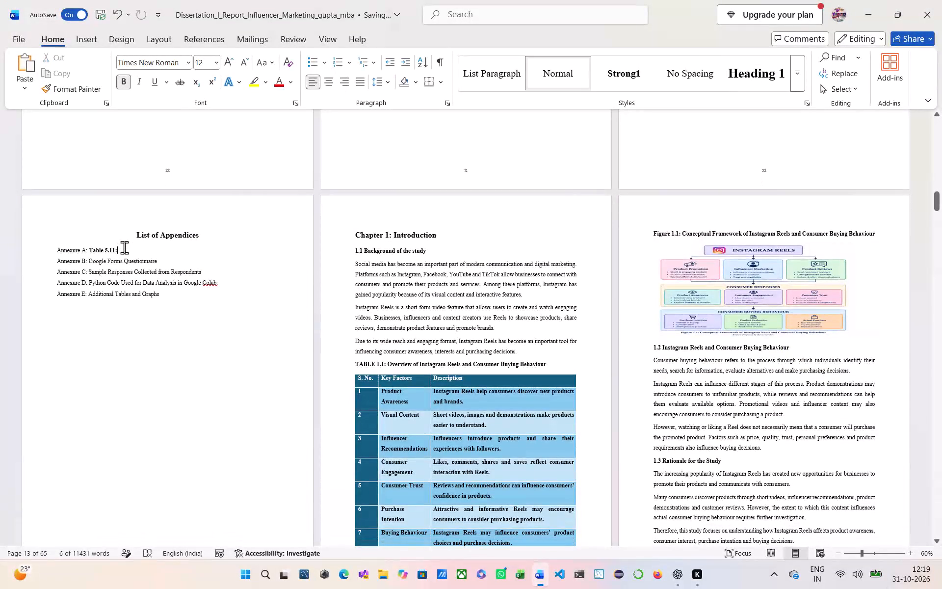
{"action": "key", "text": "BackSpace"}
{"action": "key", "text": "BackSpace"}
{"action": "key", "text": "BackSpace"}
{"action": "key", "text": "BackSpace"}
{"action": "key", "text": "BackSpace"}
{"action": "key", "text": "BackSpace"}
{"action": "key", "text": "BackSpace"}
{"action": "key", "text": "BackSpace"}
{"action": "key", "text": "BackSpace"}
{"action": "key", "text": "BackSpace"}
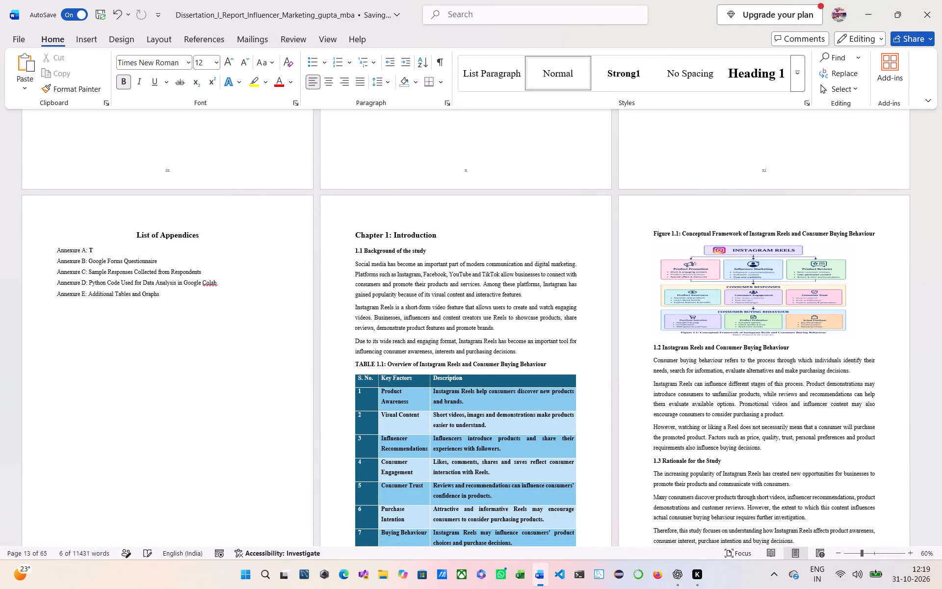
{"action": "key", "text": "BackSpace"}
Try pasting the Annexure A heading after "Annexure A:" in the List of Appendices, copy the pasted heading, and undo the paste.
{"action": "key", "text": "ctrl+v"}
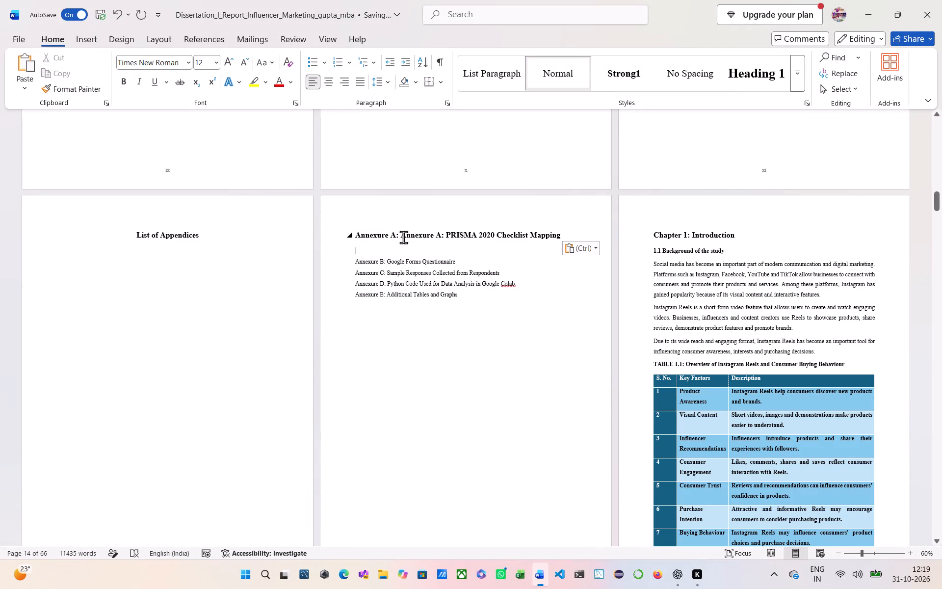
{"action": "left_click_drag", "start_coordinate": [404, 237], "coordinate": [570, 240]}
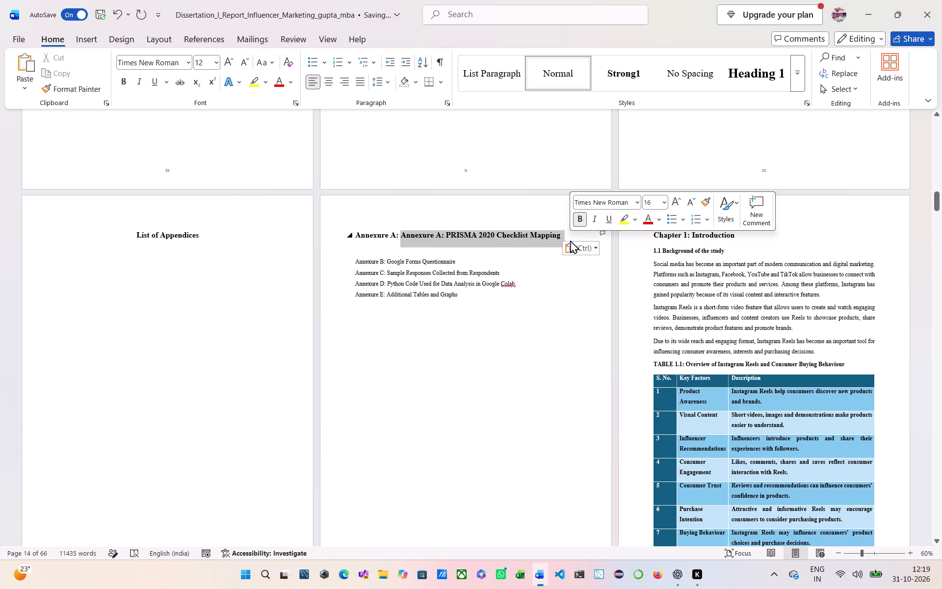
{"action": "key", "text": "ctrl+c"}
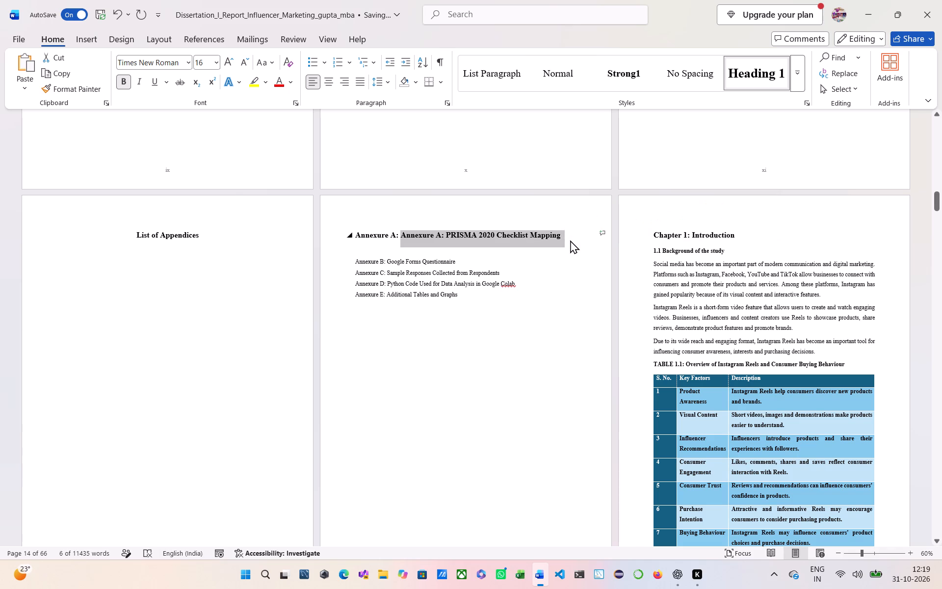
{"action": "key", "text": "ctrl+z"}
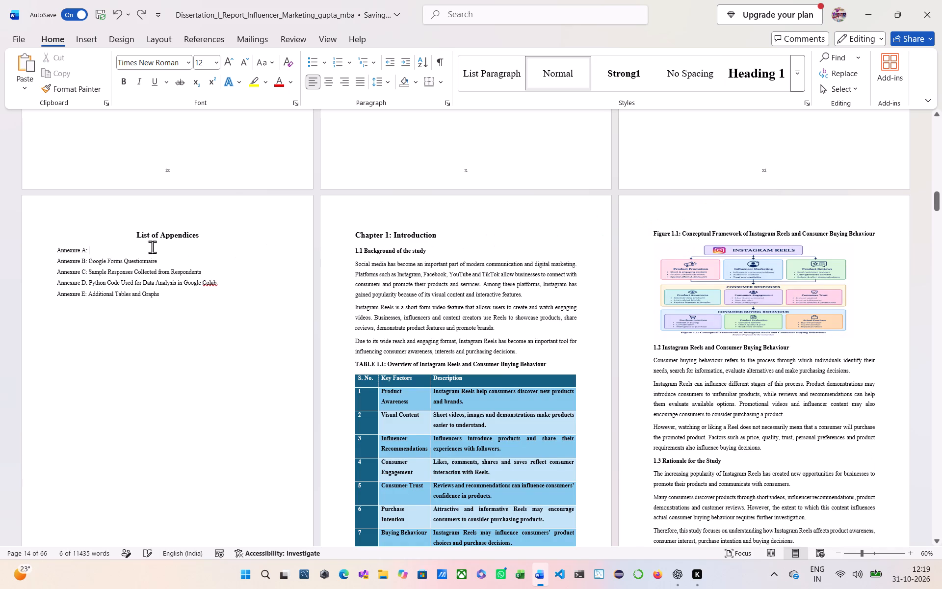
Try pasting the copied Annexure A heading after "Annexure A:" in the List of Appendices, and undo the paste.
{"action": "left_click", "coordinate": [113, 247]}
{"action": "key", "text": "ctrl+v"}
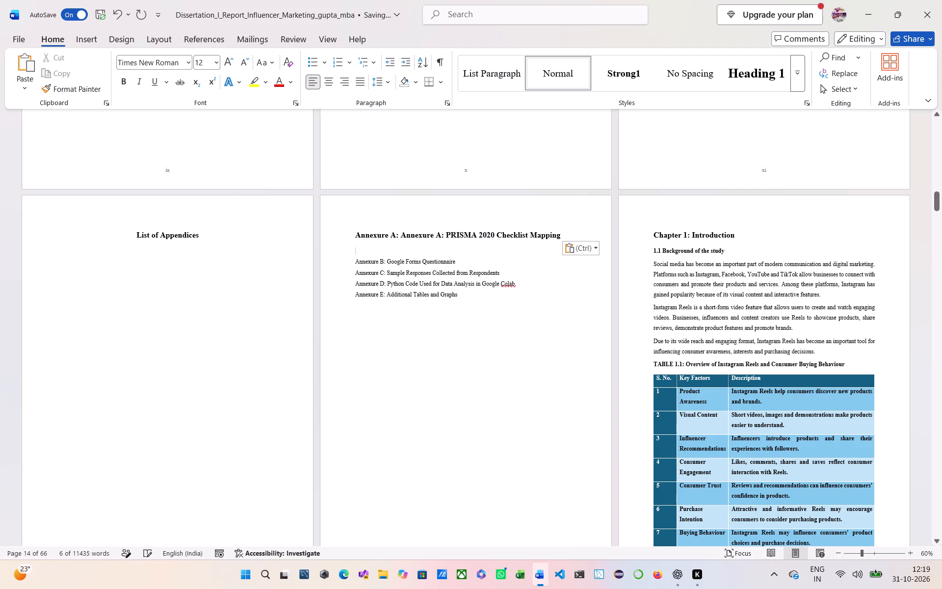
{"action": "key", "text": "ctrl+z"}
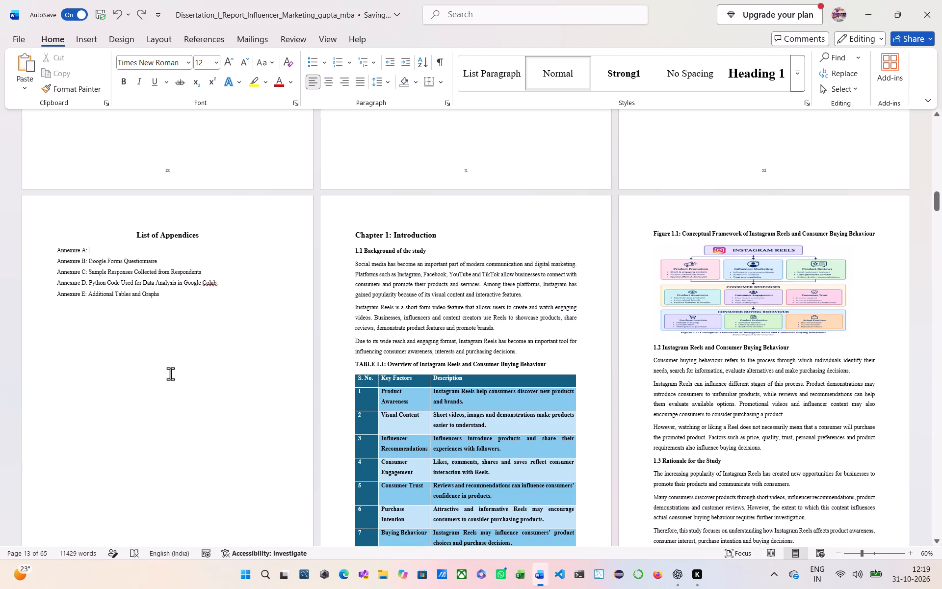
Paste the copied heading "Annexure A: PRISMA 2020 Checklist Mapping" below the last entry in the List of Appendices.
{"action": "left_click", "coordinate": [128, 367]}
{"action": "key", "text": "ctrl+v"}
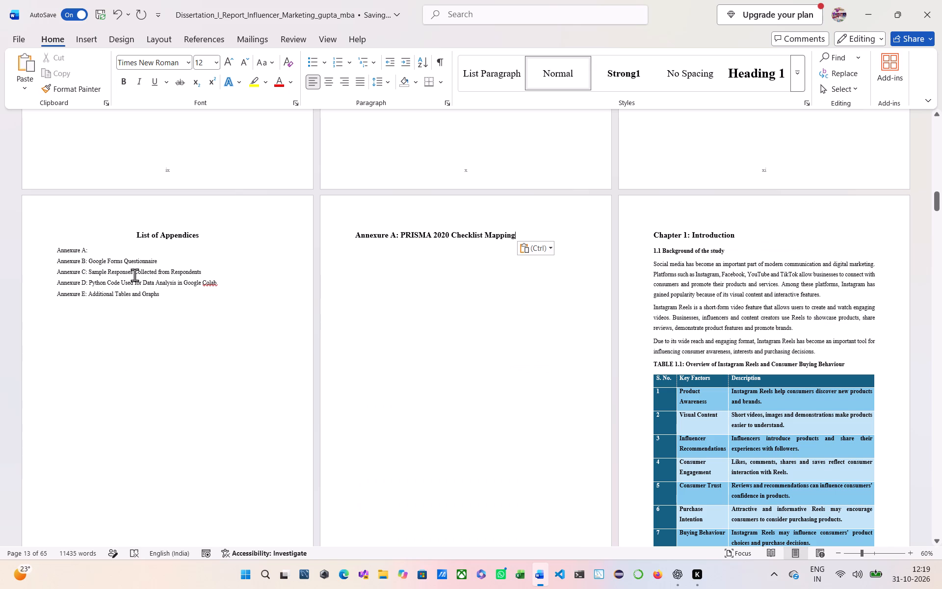
Complete the Annexure A entry in the List of Appendices with the title "PRISMA 2020Checklist Mapping".
{"action": "left_click", "coordinate": [102, 249]}
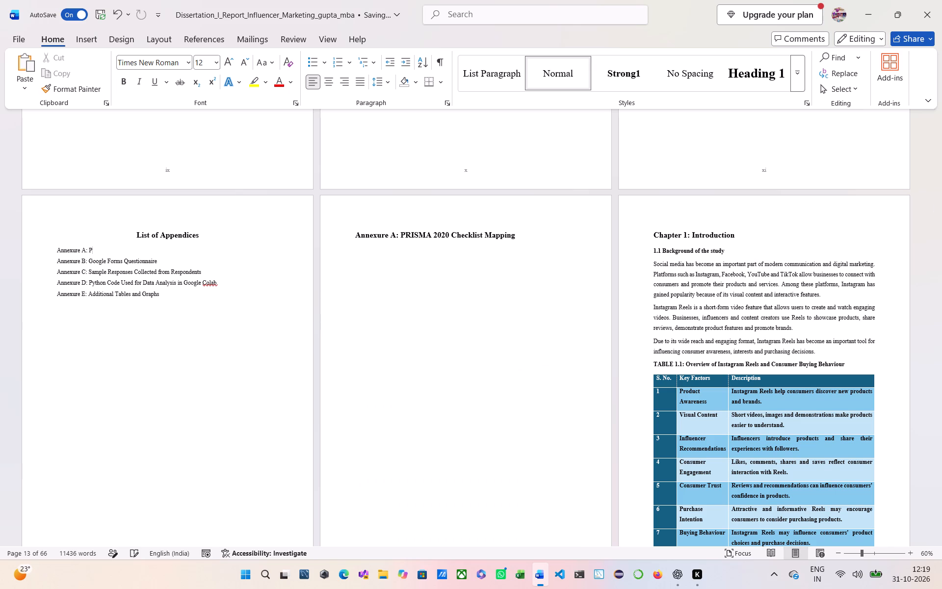
{"action": "type", "text": "RI"}
{"action": "type", "text": "SMA 2"}
{"action": "type", "text": "02"}
{"action": "type", "text": "0"}
{"action": "key", "text": "space"}
{"action": "key", "text": "BackSpace"}
{"action": "key", "text": "h"}
{"action": "type", "text": "EE"}
{"action": "key", "text": "BackSpace"}
{"action": "key", "text": "BackSpace"}
{"action": "key", "text": "BackSpace"}
{"action": "key", "text": "BackSpace"}
{"action": "key", "text": "BackSpace"}
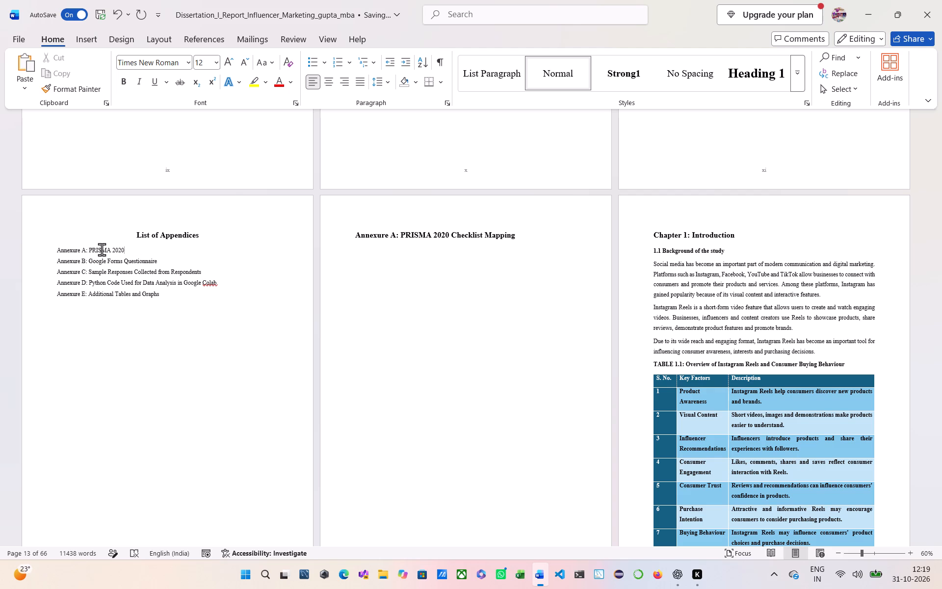
{"action": "type", "text": "hecklist"}
{"action": "key", "text": "space"}
{"action": "type", "text": "appin"}
{"action": "key", "text": "r"}
{"action": "key", "text": "BackSpace"}
{"action": "key", "text": "q"}
{"action": "key", "text": "BackSpace"}
{"action": "key", "text": "g"}
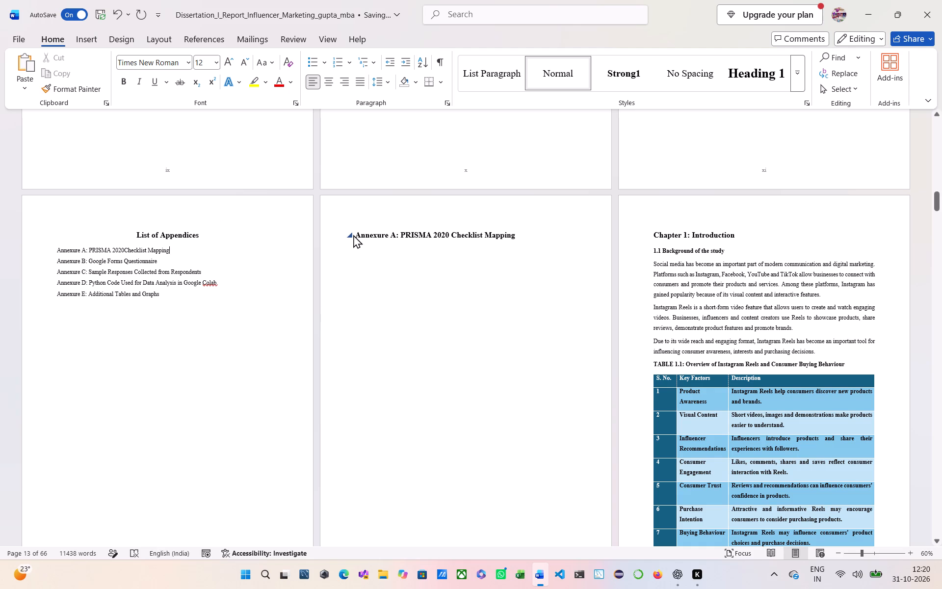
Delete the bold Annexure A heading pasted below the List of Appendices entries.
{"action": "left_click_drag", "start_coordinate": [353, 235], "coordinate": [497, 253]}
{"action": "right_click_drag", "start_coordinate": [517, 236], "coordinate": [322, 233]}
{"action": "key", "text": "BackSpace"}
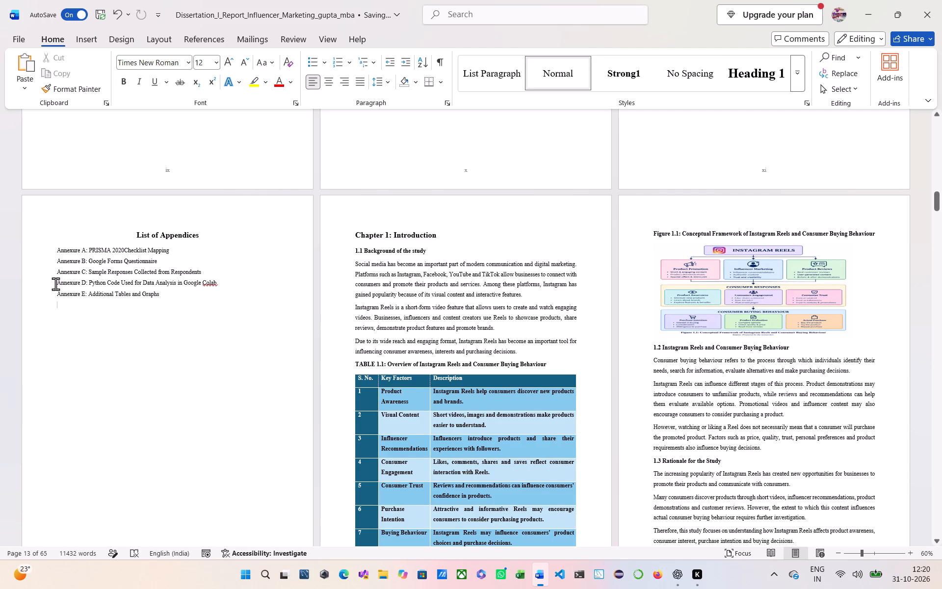
Delete the Annexure C, Annexure D and Annexure E entries from the List of Appendices.
{"action": "left_click_drag", "start_coordinate": [56, 273], "coordinate": [161, 299]}
{"action": "left_click", "coordinate": [161, 299]}
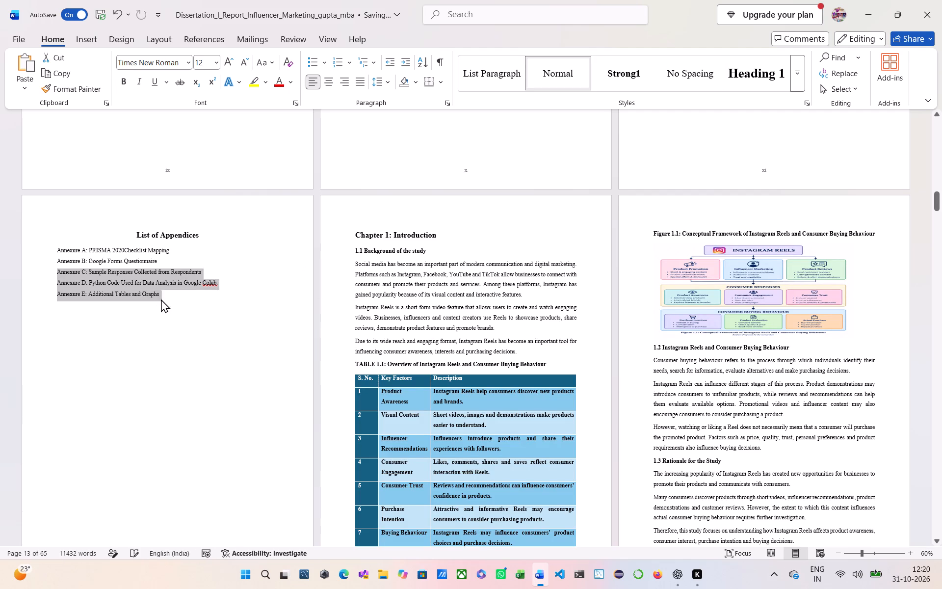
{"action": "key", "text": "BackSpace"}
{"action": "left_click_drag", "start_coordinate": [61, 272], "coordinate": [178, 293]}
{"action": "key", "text": "BackSpace"}
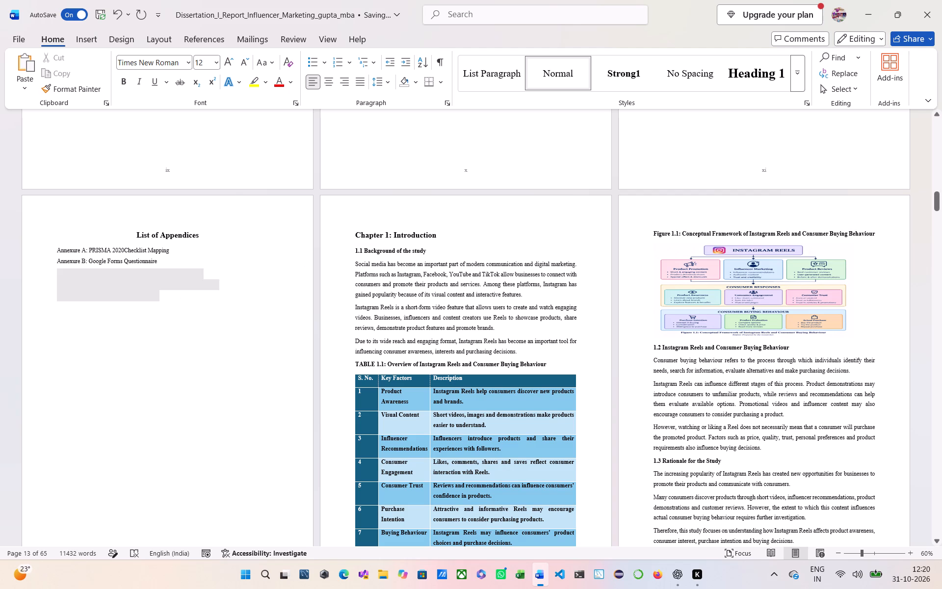
Delete the title "Google Forms Questionnaire" after "Annexure B:" in the List of Appendices.
{"action": "left_click", "coordinate": [160, 261]}
{"action": "key", "text": "BackSpace"}
{"action": "key", "text": "BackSpace"}
{"action": "key", "text": "BackSpace"}
{"action": "key", "text": "BackSpace"}
{"action": "key", "text": "BackSpace"}
{"action": "key", "text": "BackSpace"}
{"action": "key", "text": "BackSpace"}
{"action": "key", "text": "BackSpace"}
{"action": "key", "text": "BackSpace"}
{"action": "key", "text": "BackSpace"}
{"action": "key", "text": "BackSpace"}
{"action": "key", "text": "BackSpace"}
{"action": "key", "text": "BackSpace"}
{"action": "key", "text": "BackSpace"}
{"action": "key", "text": "BackSpace"}
{"action": "key", "text": "BackSpace"}
{"action": "key", "text": "BackSpace"}
{"action": "key", "text": "BackSpace"}
{"action": "key", "text": "BackSpace"}
{"action": "key", "text": "BackSpace"}
{"action": "key", "text": "BackSpace"}
{"action": "key", "text": "BackSpace"}
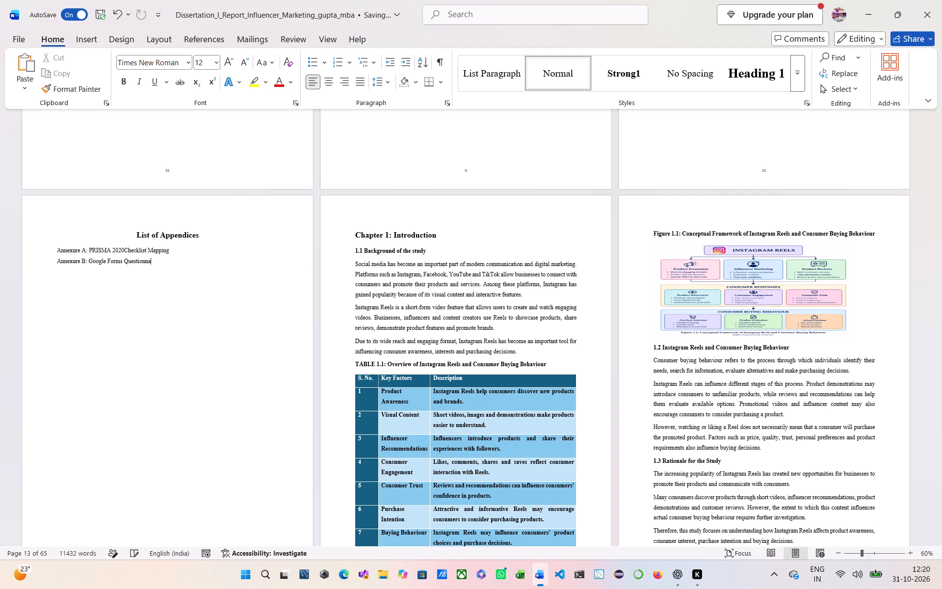
{"action": "key", "text": "BackSpace"}
{"action": "key", "text": "BackSpace"}
{"action": "key", "text": "BackSpace"}
{"action": "key", "text": "BackSpace"}
Check the Annexure B heading in the annexures section and enter its title as "Coding protocol" in the List of Appendices, correcting the misspelling.
{"action": "scroll", "coordinate": [160, 261], "scroll_direction": "down", "scroll_amount": 20}
{"action": "scroll", "coordinate": [160, 261], "scroll_direction": "down", "scroll_amount": 20}
{"action": "scroll", "coordinate": [160, 261], "scroll_direction": "down", "scroll_amount": 2}
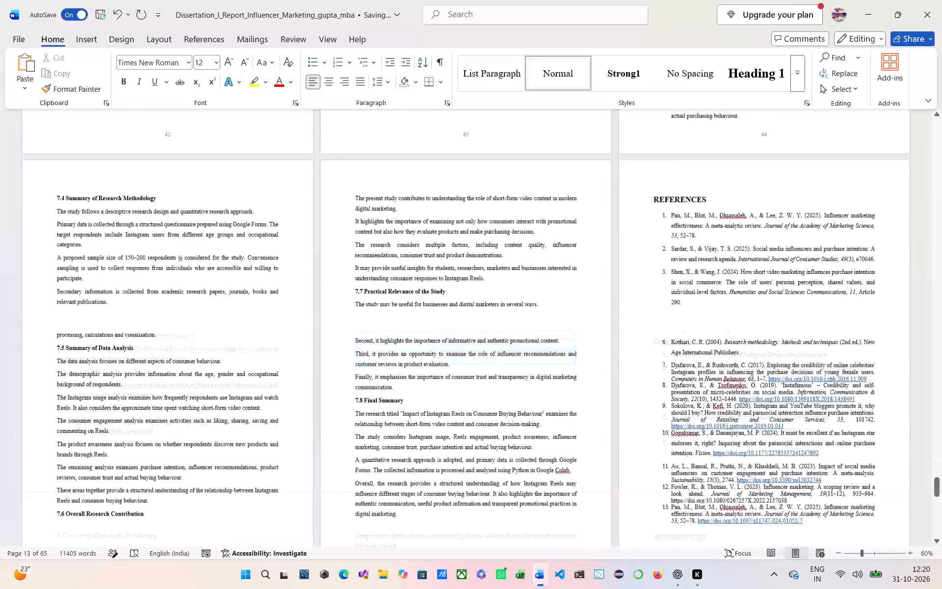
{"action": "scroll", "coordinate": [160, 261], "scroll_direction": "down", "scroll_amount": 20}
{"action": "scroll", "coordinate": [160, 261], "scroll_direction": "down", "scroll_amount": 14}
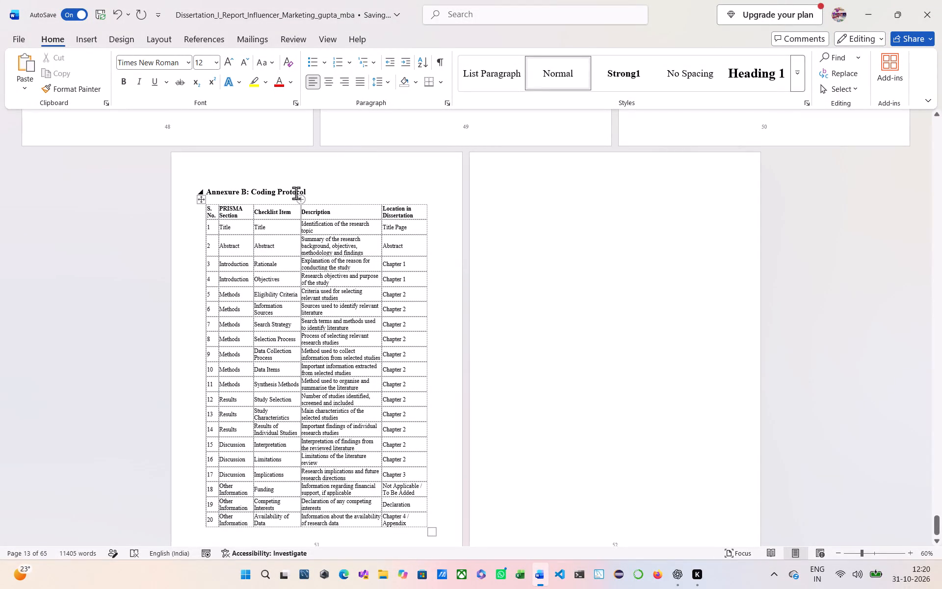
{"action": "scroll", "coordinate": [362, 182], "scroll_direction": "up", "scroll_amount": 20}
{"action": "scroll", "coordinate": [362, 182], "scroll_direction": "up", "scroll_amount": 2}
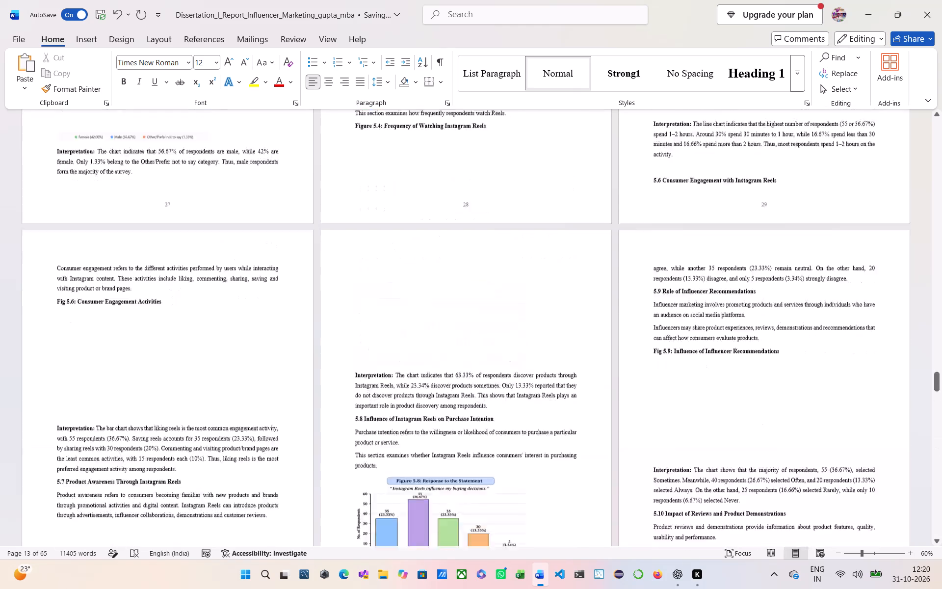
{"action": "scroll", "coordinate": [362, 182], "scroll_direction": "up", "scroll_amount": 20}
{"action": "scroll", "coordinate": [362, 182], "scroll_direction": "up", "scroll_amount": 8}
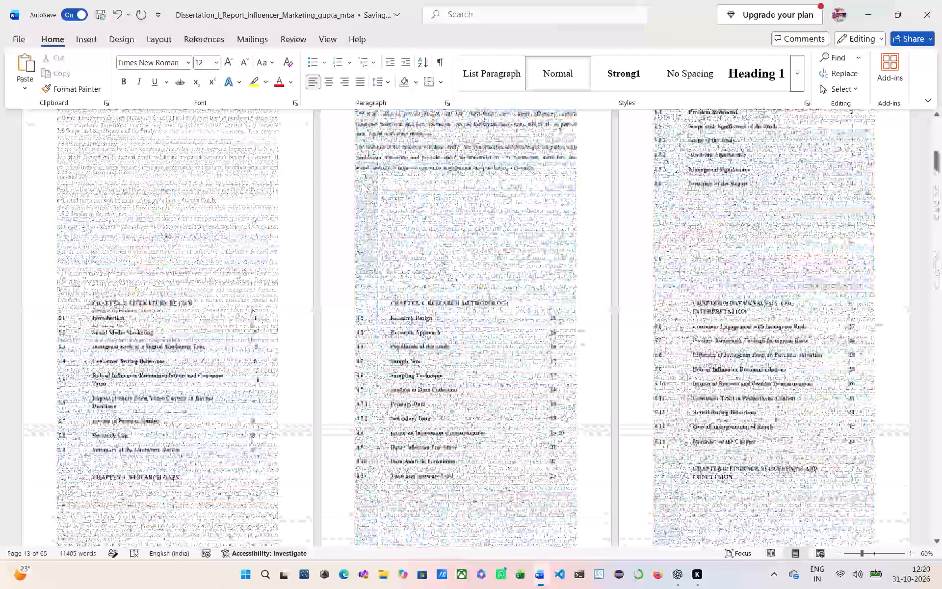
{"action": "scroll", "coordinate": [160, 424], "scroll_direction": "down", "scroll_amount": 7}
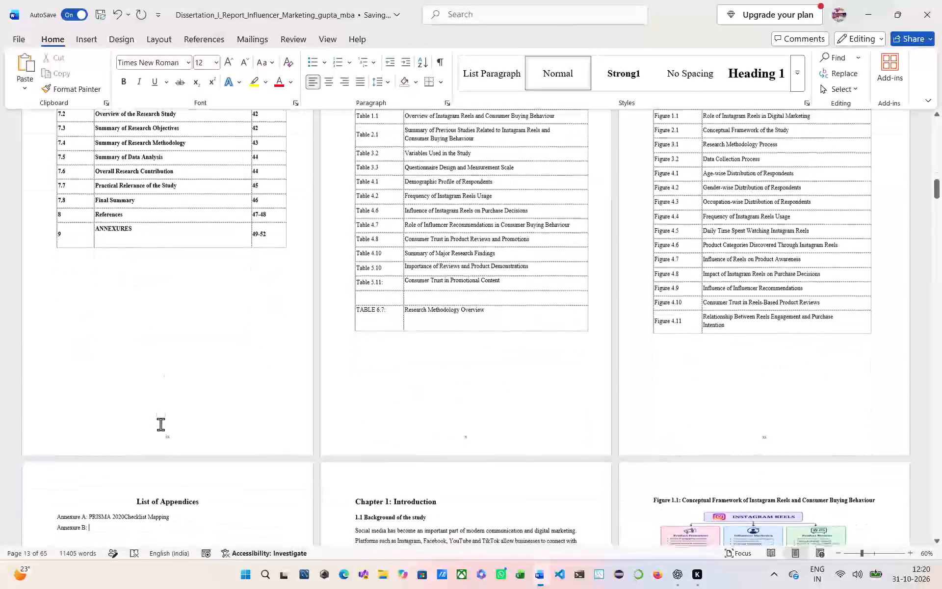
{"action": "scroll", "coordinate": [160, 424], "scroll_direction": "down", "scroll_amount": 1}
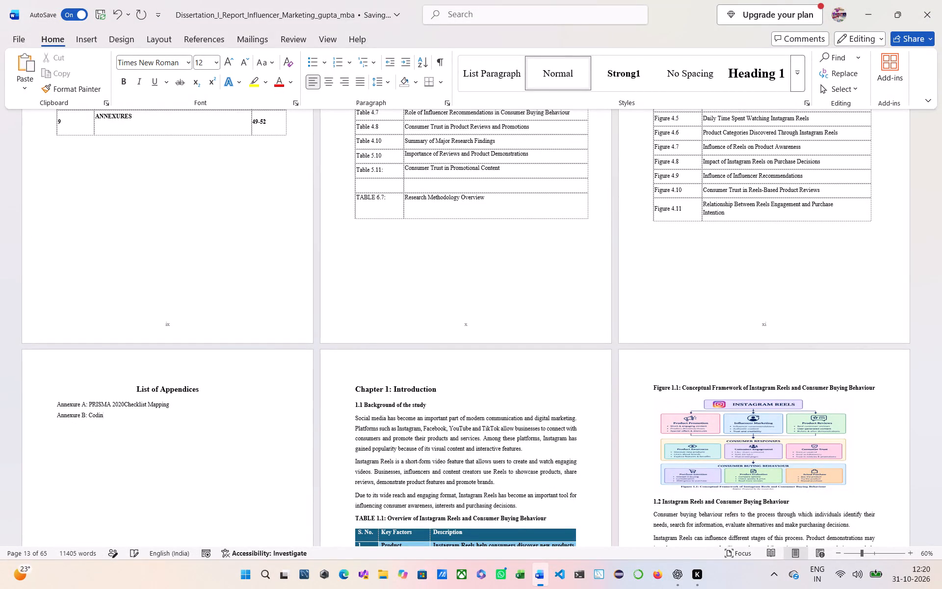
{"action": "type", "text": "proto"}
{"action": "key", "text": "l"}
{"action": "type", "text": "col"}
{"action": "key", "text": "space"}
{"action": "left_click", "coordinate": [198, 441]}
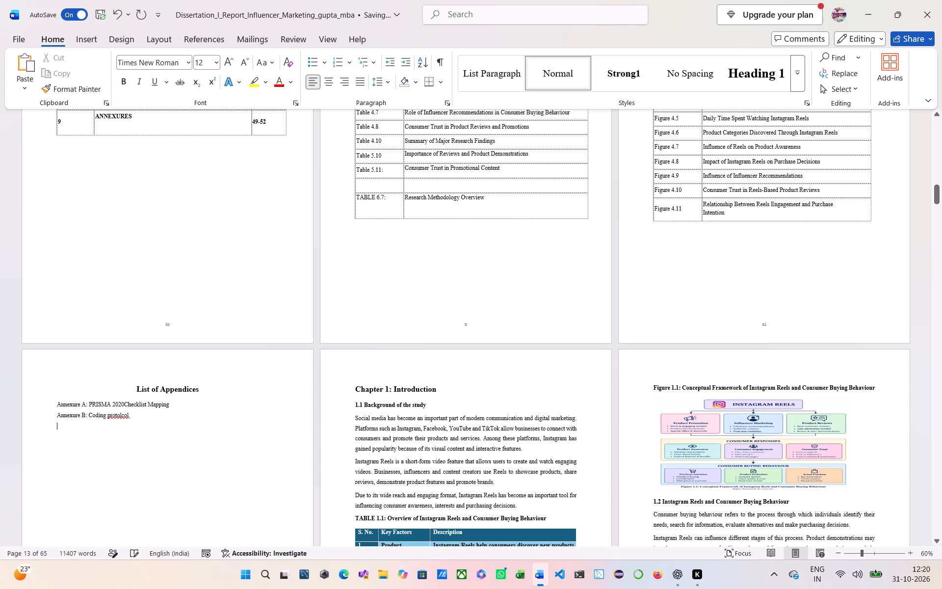
{"action": "left_click", "coordinate": [121, 418]}
{"action": "right_click", "coordinate": [121, 418]}
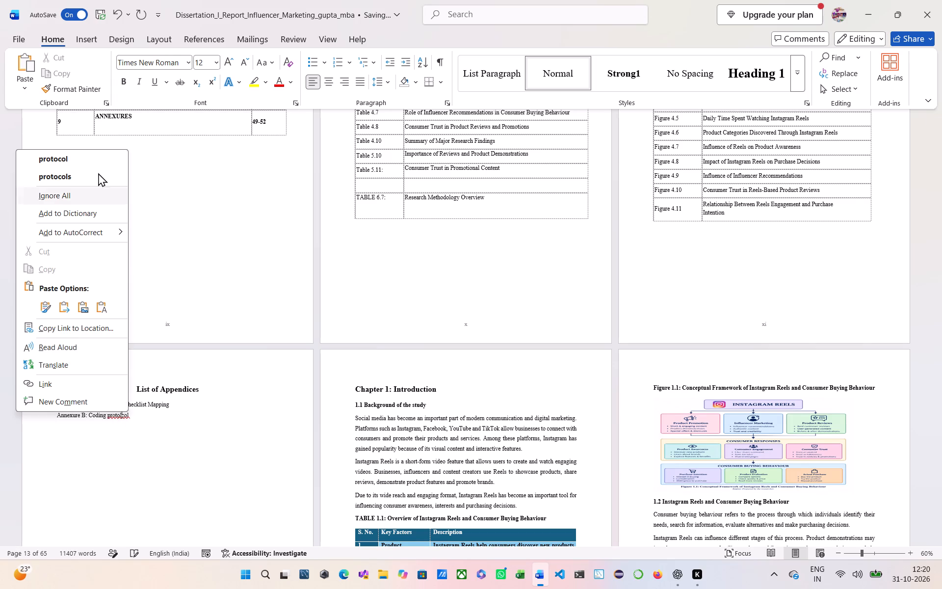
{"action": "left_click", "coordinate": [95, 164]}
{"action": "left_click", "coordinate": [130, 448]}
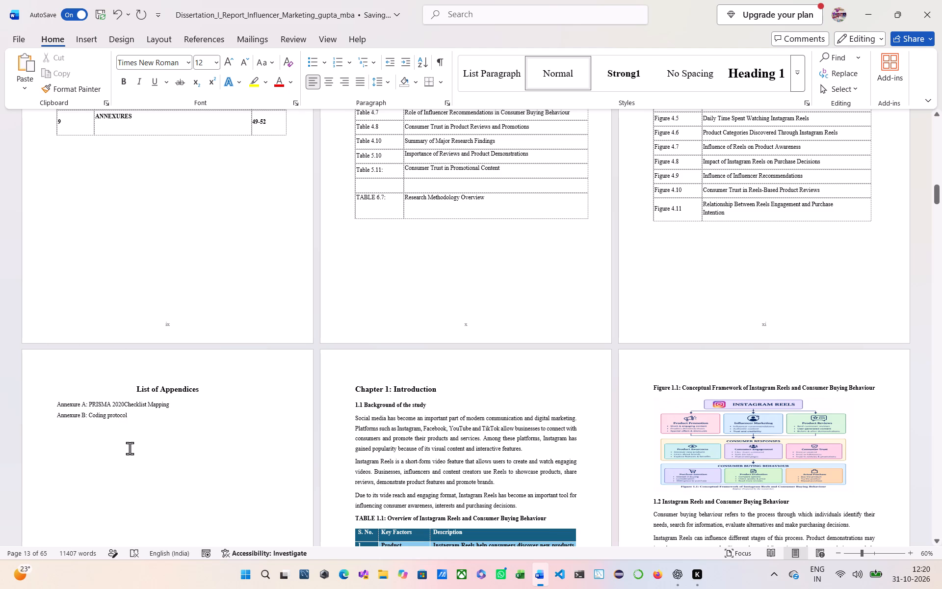
Copy the caption "Table 5.12: Purchase After Discovering Products Through Reels" from section 5.12 into the empty row's title cell in the List of Tables.
{"action": "scroll", "coordinate": [130, 448], "scroll_direction": "up", "scroll_amount": 1}
{"action": "scroll", "coordinate": [316, 399], "scroll_direction": "down", "scroll_amount": 1}
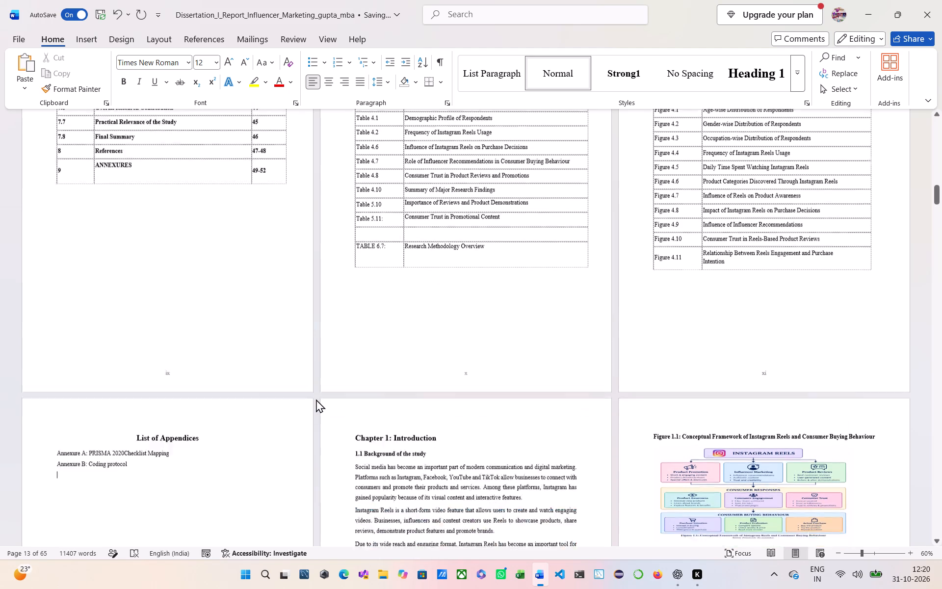
{"action": "scroll", "coordinate": [316, 399], "scroll_direction": "down", "scroll_amount": 13}
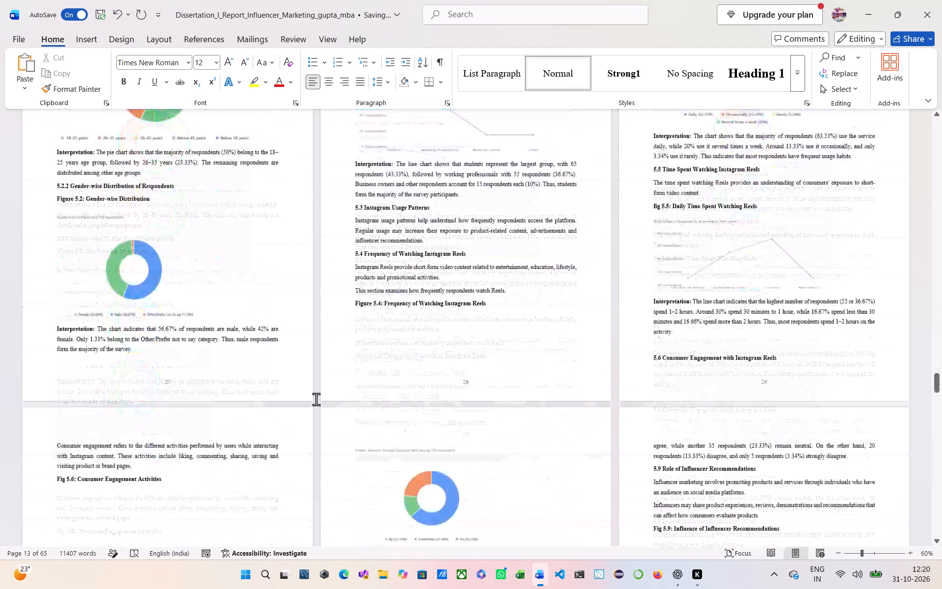
{"action": "scroll", "coordinate": [316, 399], "scroll_direction": "down", "scroll_amount": 12}
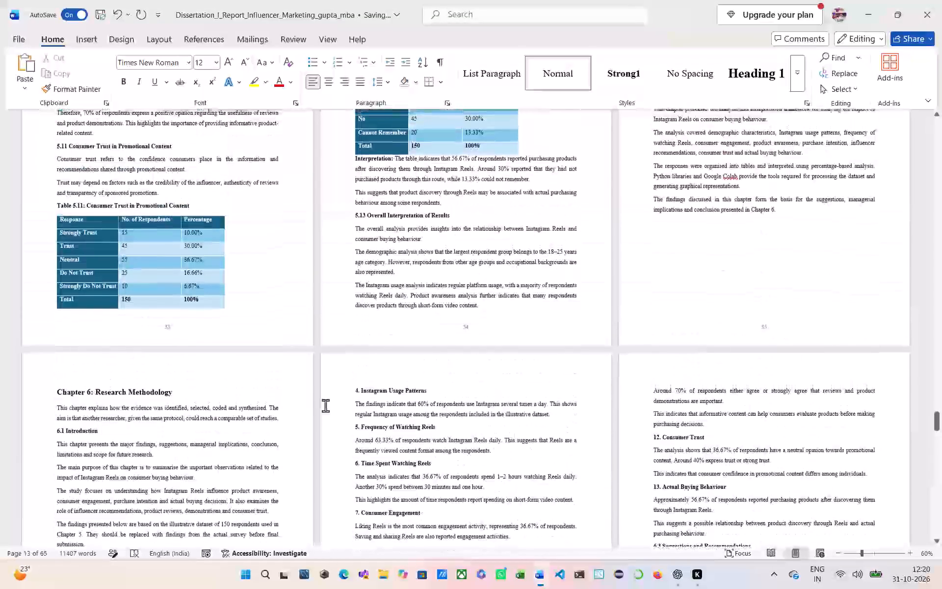
{"action": "scroll", "coordinate": [341, 424], "scroll_direction": "up", "scroll_amount": 1}
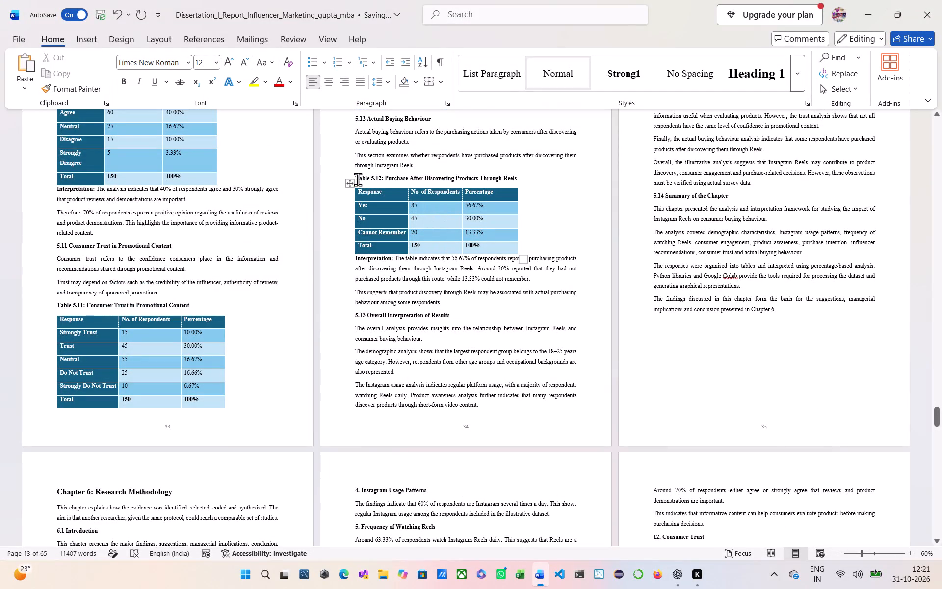
{"action": "left_click", "coordinate": [356, 179]}
{"action": "left_click_drag", "start_coordinate": [356, 179], "coordinate": [535, 179]}
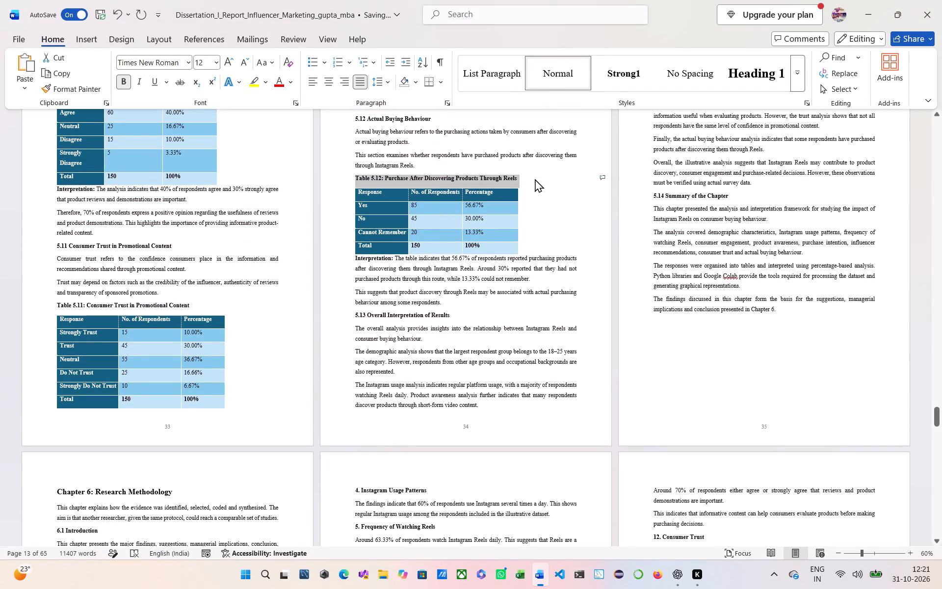
{"action": "key", "text": "ctrl+c"}
{"action": "key", "text": "ctrl+c"}
{"action": "key", "text": "ctrl+c"}
{"action": "key", "text": "ctrl+c"}
{"action": "key", "text": "ctrl+c"}
{"action": "key", "text": "ctrl+c"}
{"action": "key", "text": "ctrl+c"}
{"action": "key", "text": "ctrl+c"}
{"action": "key", "text": "ctrl+c"}
{"action": "key", "text": "ctrl+c"}
{"action": "key", "text": "ctrl+c"}
{"action": "key", "text": "ctrl+c"}
{"action": "key", "text": "ctrl+c"}
{"action": "key", "text": "ctrl+c"}
{"action": "key", "text": "ctrl+c"}
{"action": "key", "text": "ctrl+c"}
{"action": "key", "text": "ctrl+c"}
{"action": "key", "text": "ctrl+c"}
{"action": "key", "text": "ctrl+c"}
{"action": "scroll", "coordinate": [535, 179], "scroll_direction": "up", "scroll_amount": 3}
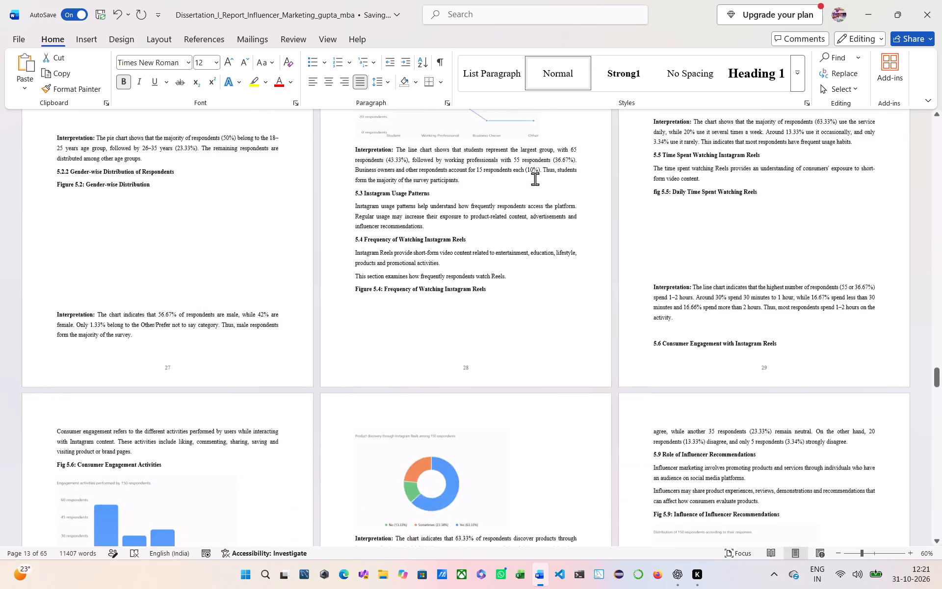
{"action": "scroll", "coordinate": [535, 179], "scroll_direction": "up", "scroll_amount": 10}
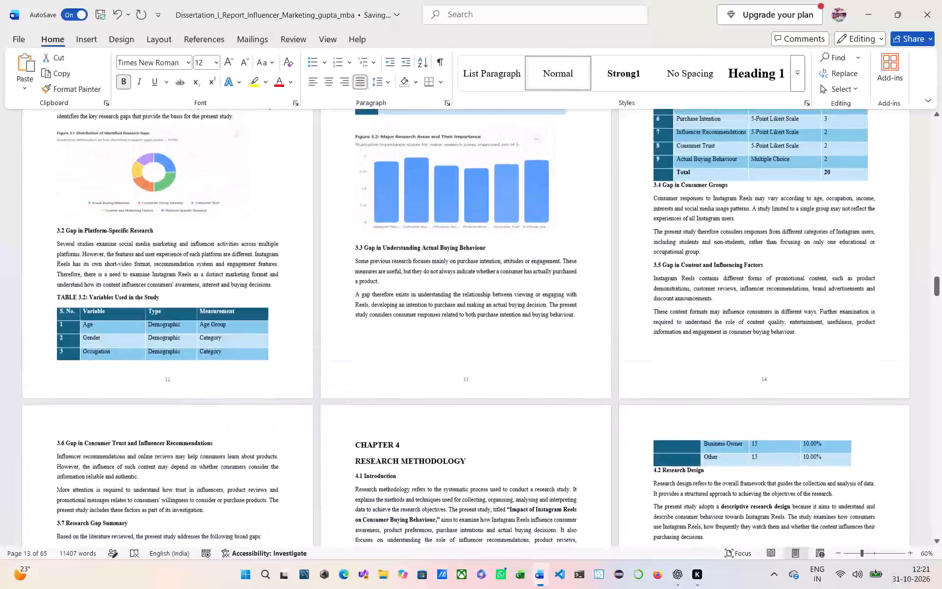
{"action": "scroll", "coordinate": [535, 179], "scroll_direction": "up", "scroll_amount": 10}
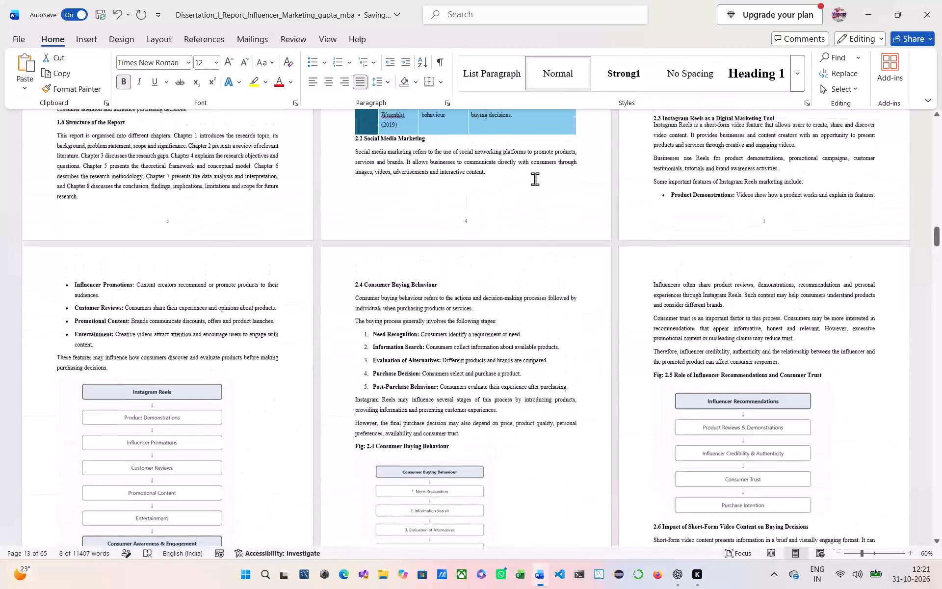
{"action": "scroll", "coordinate": [535, 179], "scroll_direction": "up", "scroll_amount": 6}
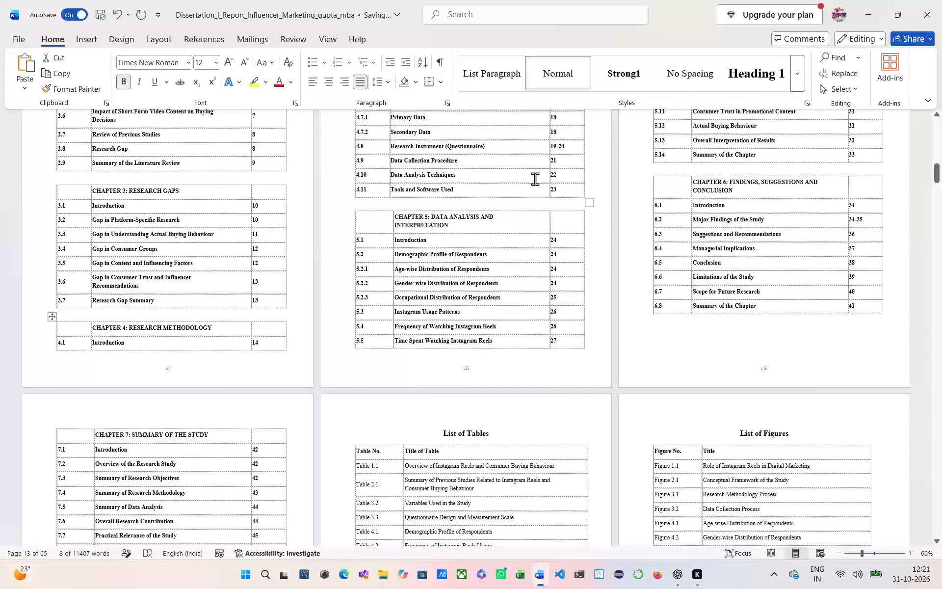
{"action": "scroll", "coordinate": [535, 179], "scroll_direction": "down", "scroll_amount": 8}
{"action": "left_click", "coordinate": [418, 216]}
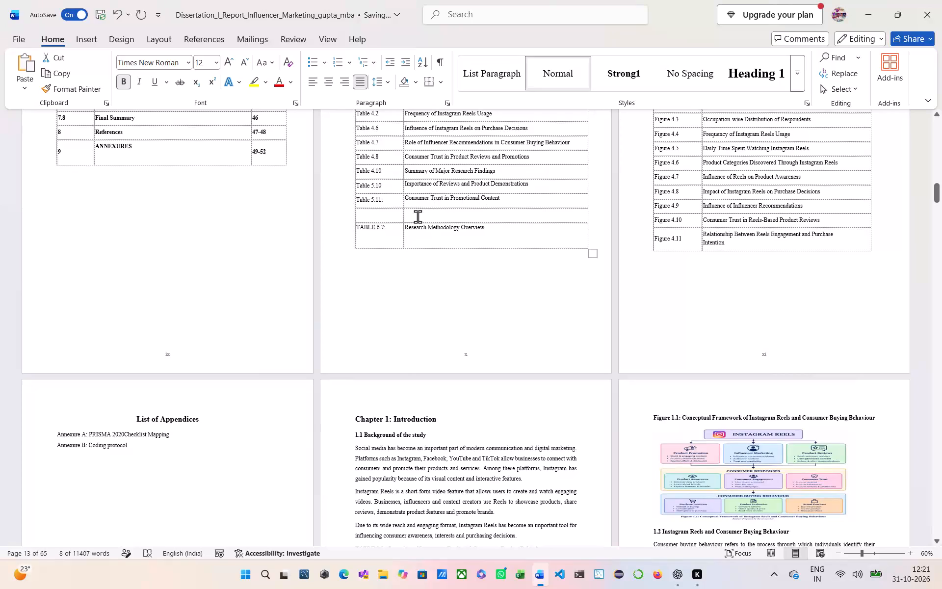
{"action": "key", "text": "ctrl+v"}
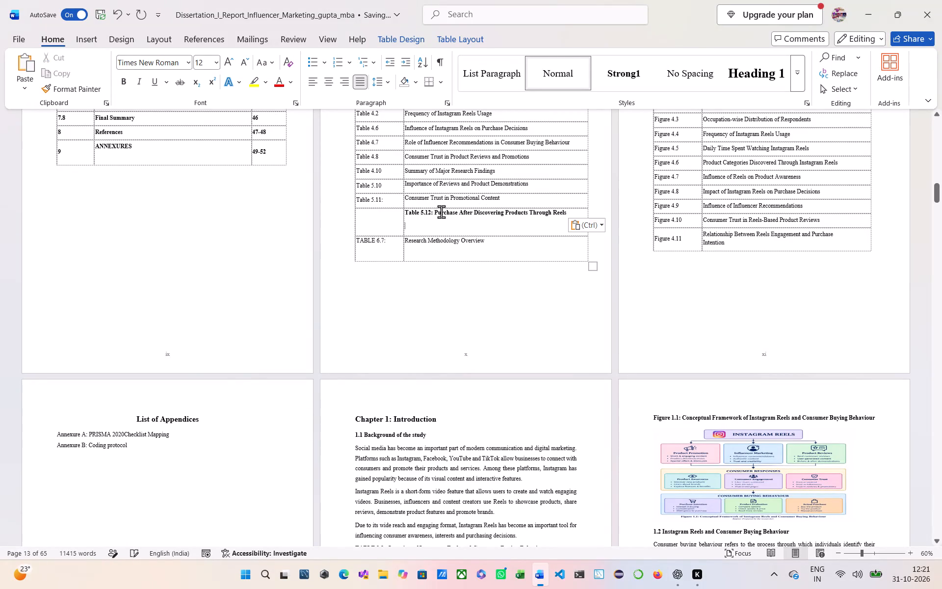
{"action": "left_click_drag", "start_coordinate": [433, 214], "coordinate": [404, 214]}
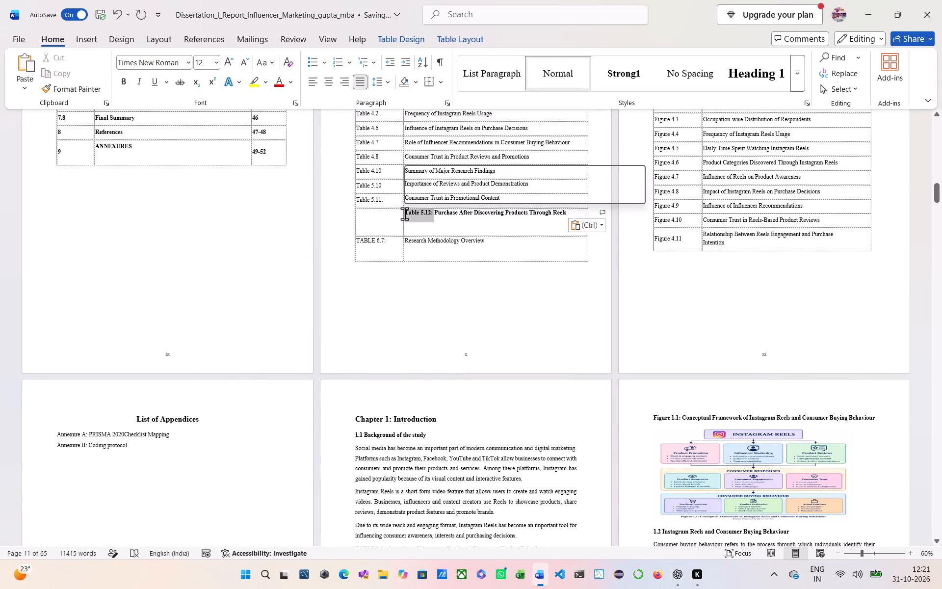
{"action": "key", "text": "ctrl+c"}
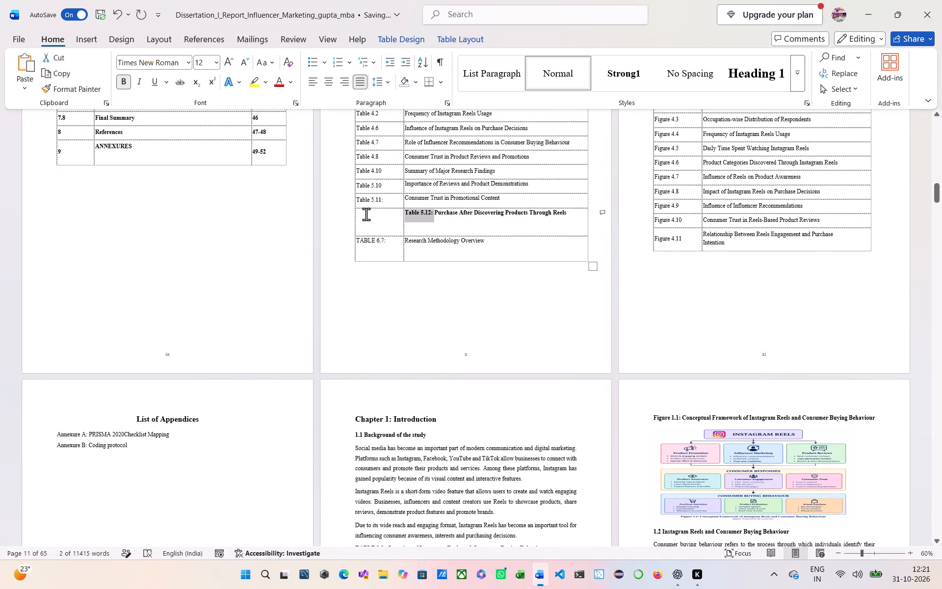
{"action": "left_click", "coordinate": [366, 214]}
{"action": "key", "text": "ctrl+v"}
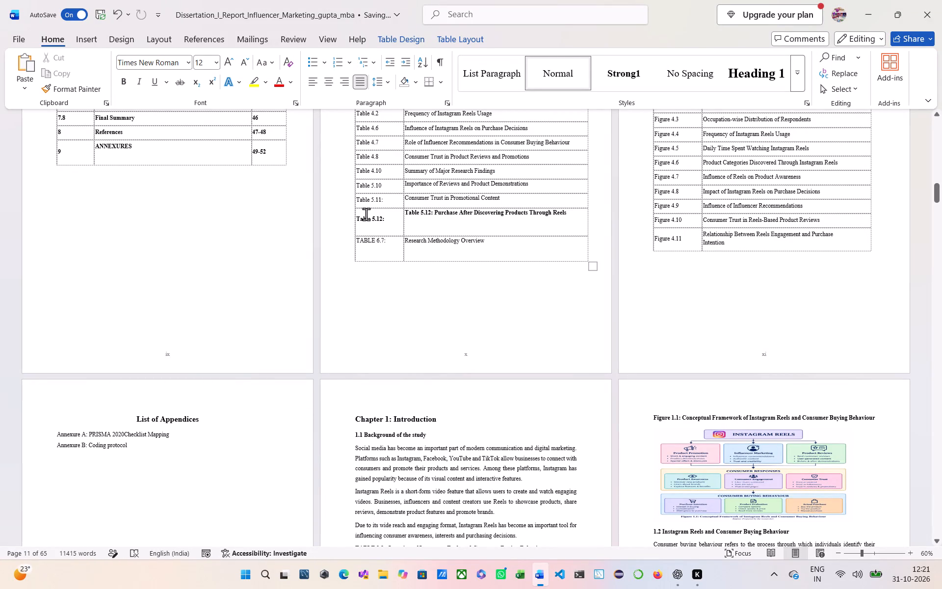
{"action": "left_click", "coordinate": [427, 224]}
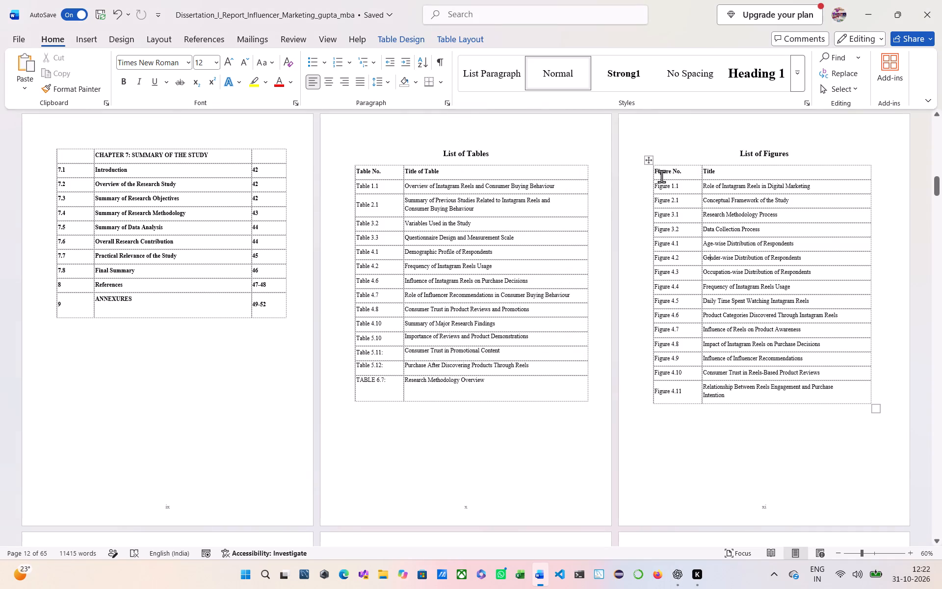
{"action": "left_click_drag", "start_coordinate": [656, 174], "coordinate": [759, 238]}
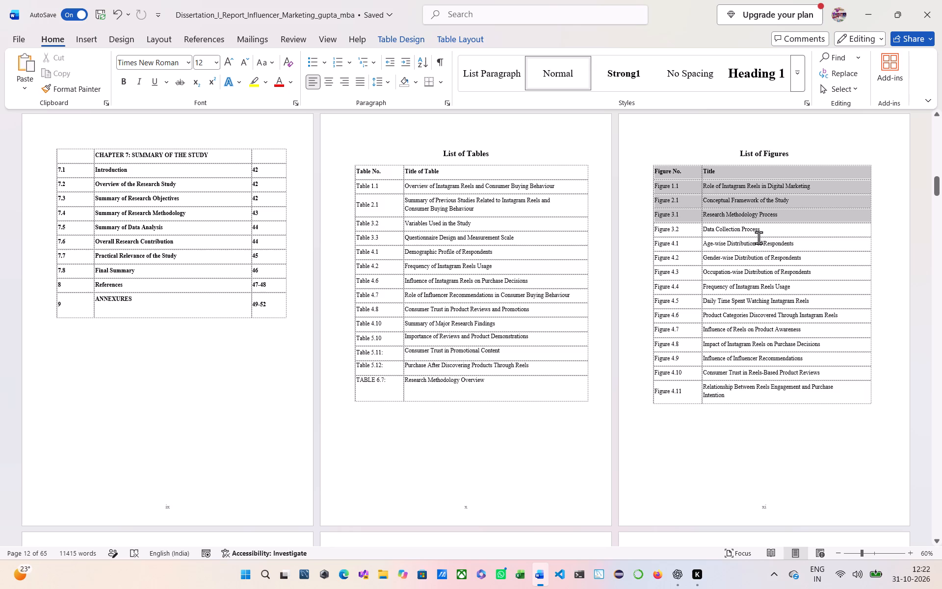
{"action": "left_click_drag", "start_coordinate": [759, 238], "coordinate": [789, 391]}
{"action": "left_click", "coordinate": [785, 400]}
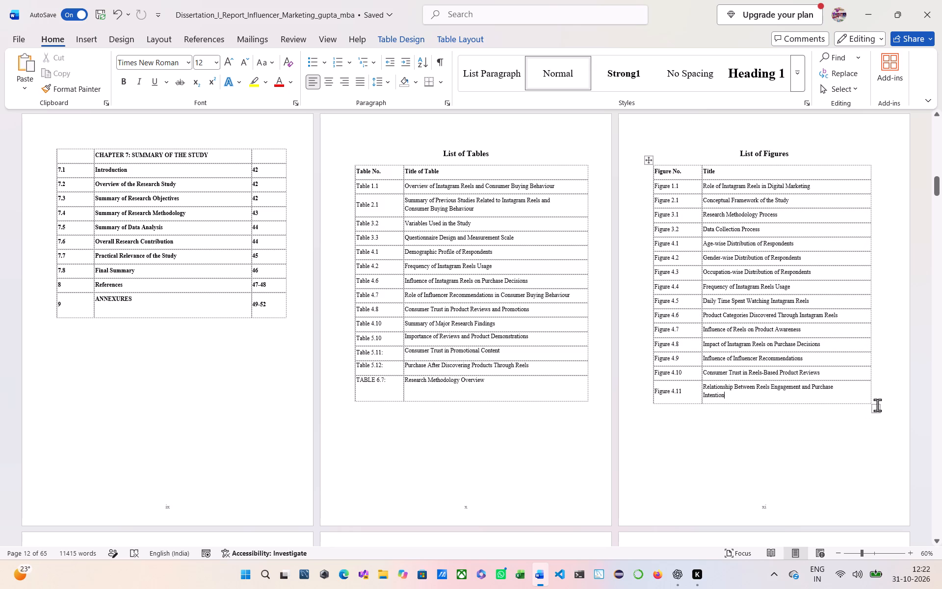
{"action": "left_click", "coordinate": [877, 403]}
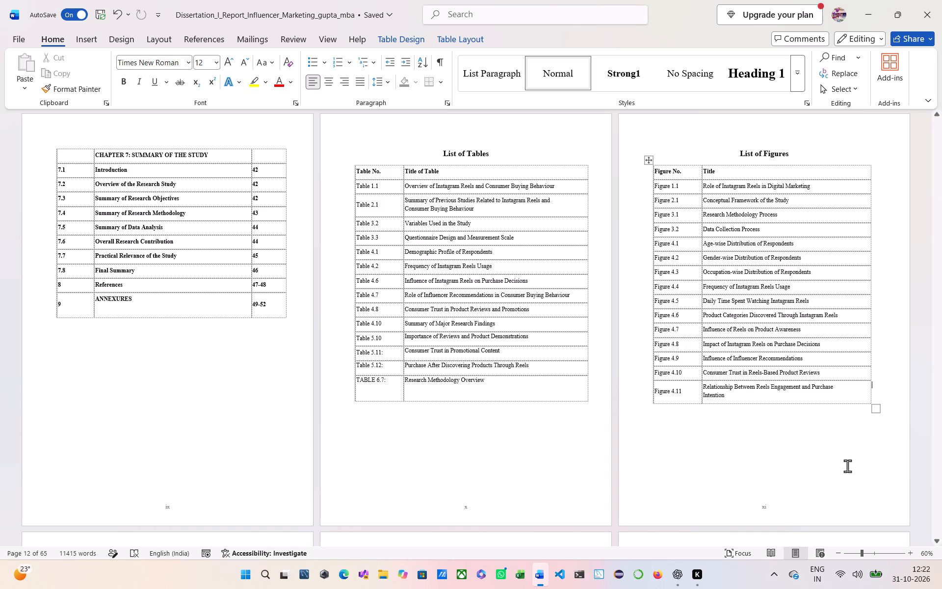
Add a row below Figure 4.11 in the List of Figures and paste the copied table of figure numbers, titles and chapters there.
{"action": "left_click", "coordinate": [884, 401]}
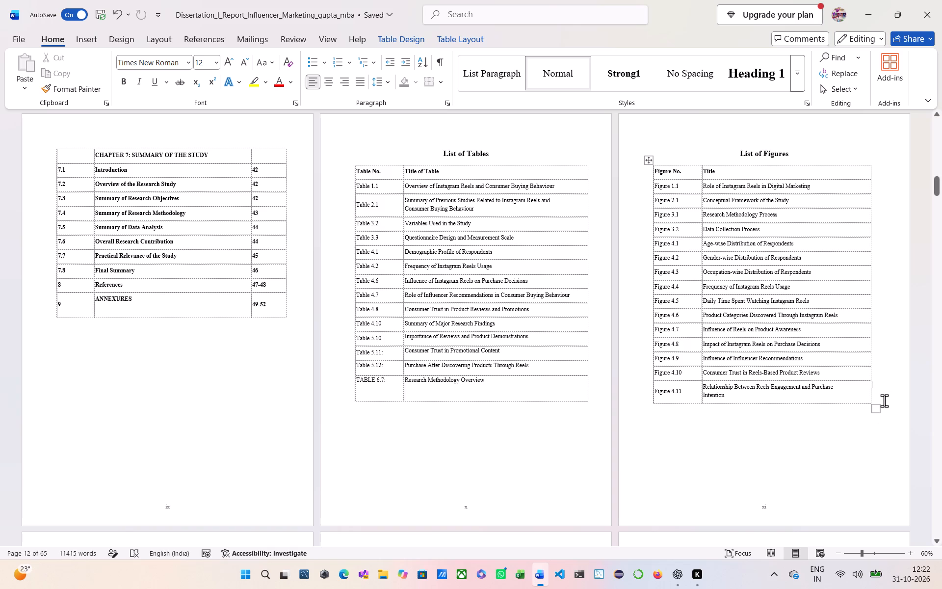
{"action": "left_click", "coordinate": [872, 402]}
{"action": "key", "text": "Return"}
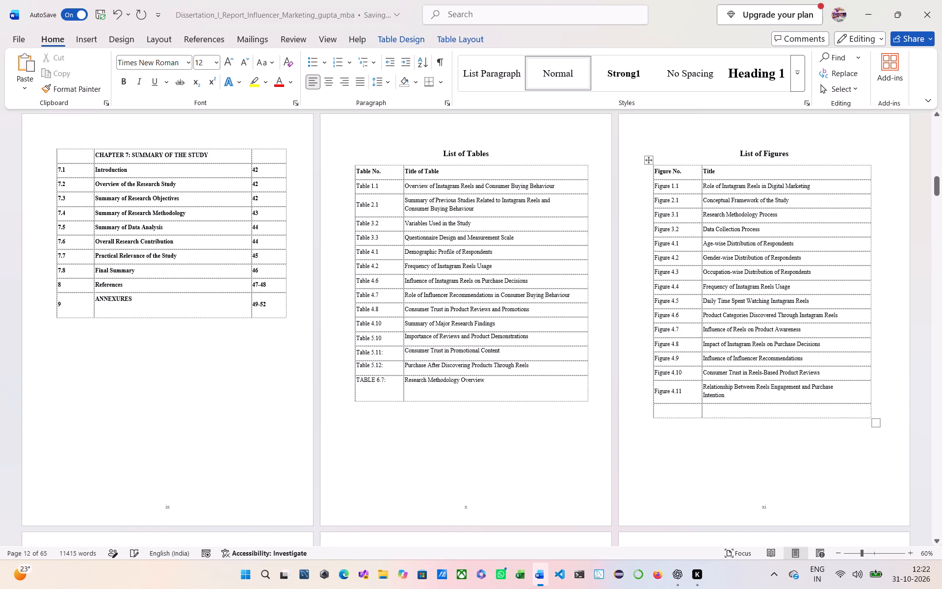
{"action": "key", "text": "ctrl+v"}
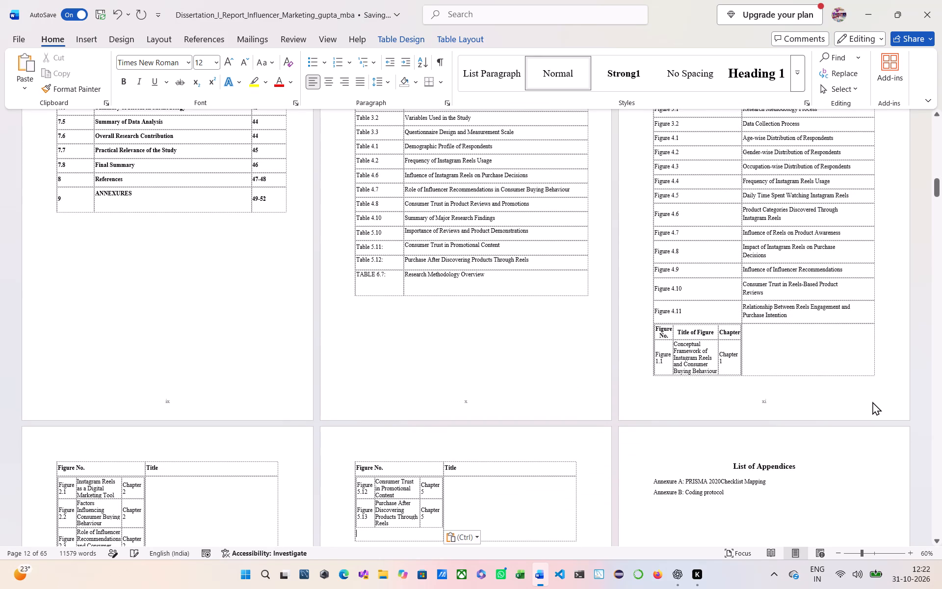
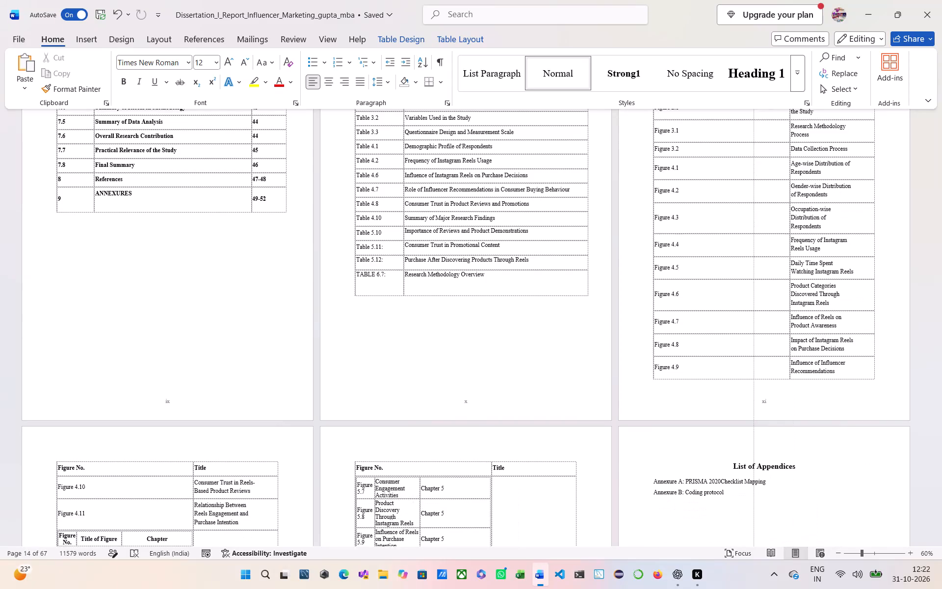
Undo the paste of the figures table inside the last row of the List of Figures.
{"action": "key", "text": "ctrl+z"}
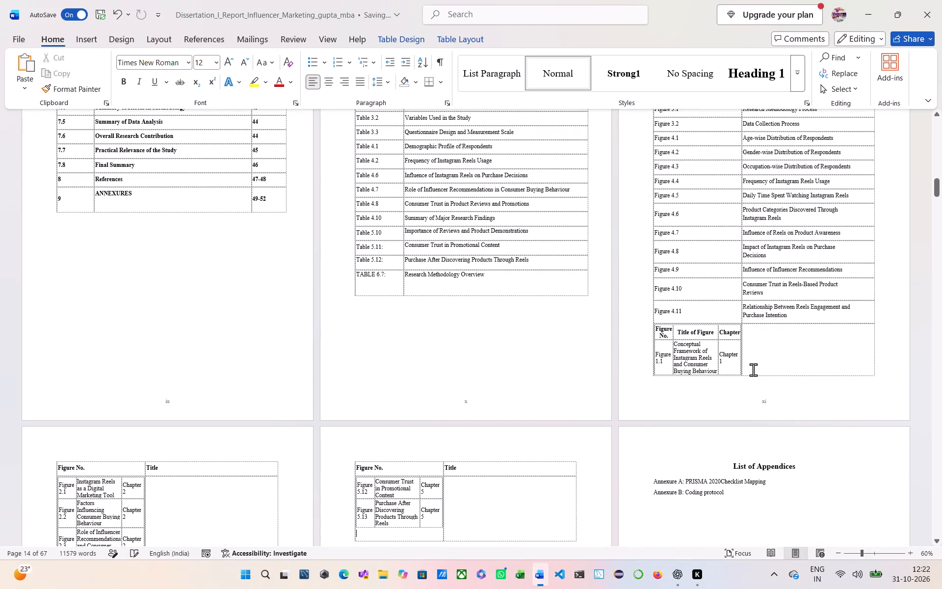
{"action": "key", "text": "ctrl+z"}
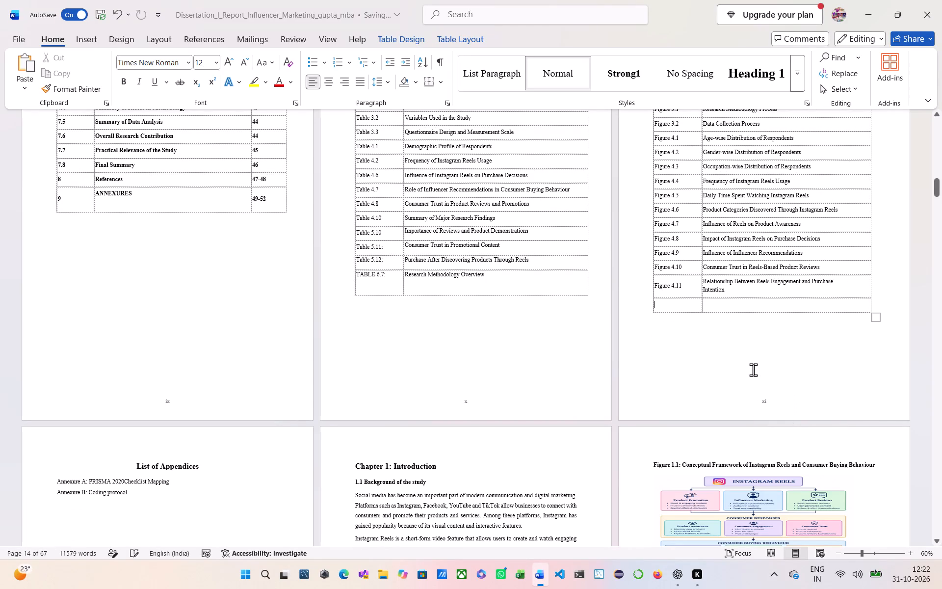
Cut the entries for Figure 4.3 through Figure 4.11 out of the List of Figures.
{"action": "left_click", "coordinate": [872, 310]}
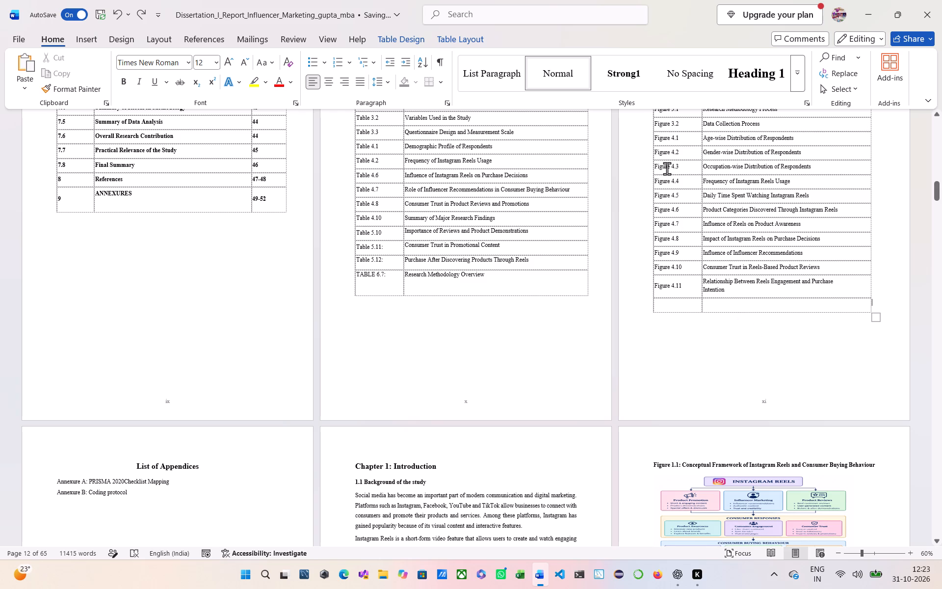
{"action": "left_click_drag", "start_coordinate": [657, 166], "coordinate": [815, 302]}
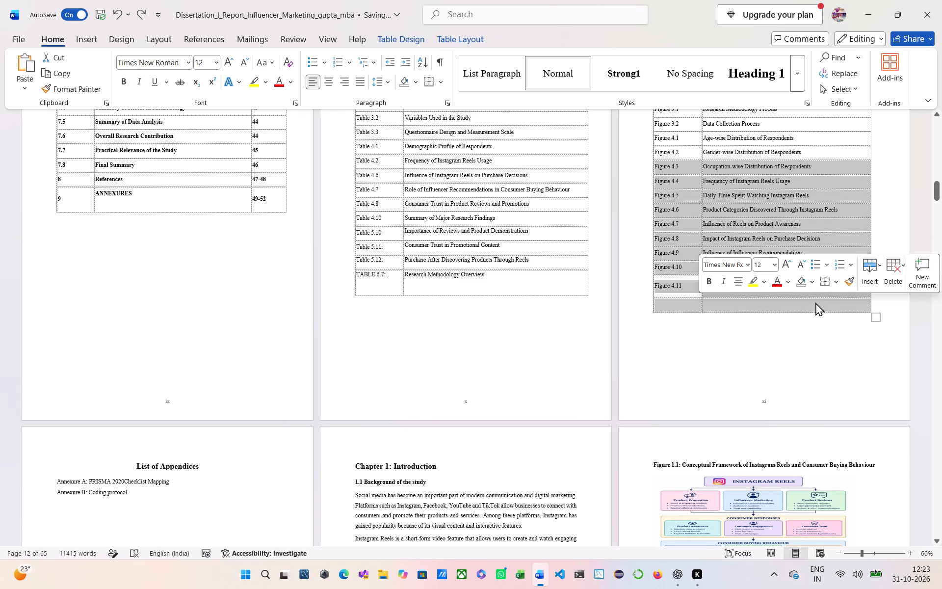
{"action": "right_click", "coordinate": [815, 302]}
{"action": "left_click", "coordinate": [732, 328]}
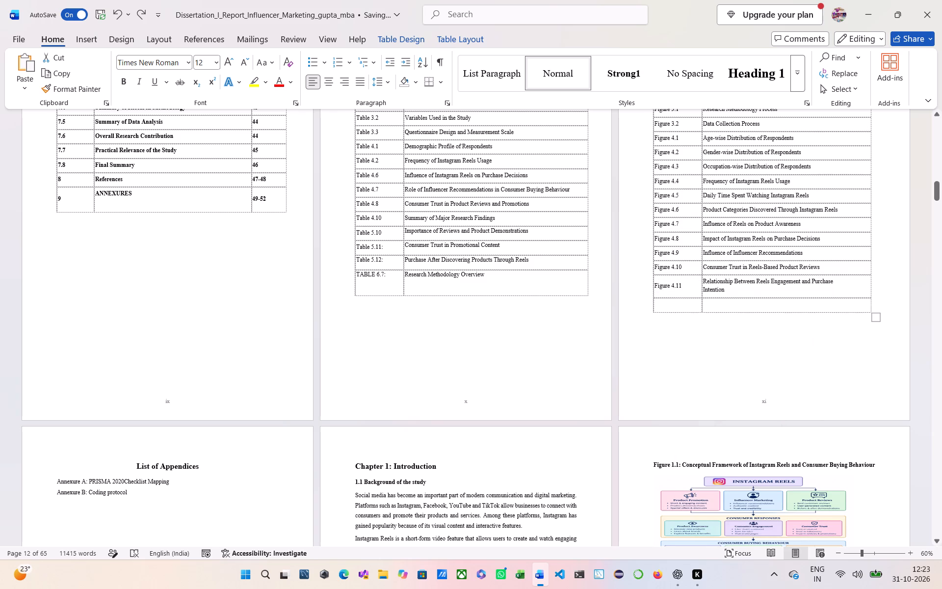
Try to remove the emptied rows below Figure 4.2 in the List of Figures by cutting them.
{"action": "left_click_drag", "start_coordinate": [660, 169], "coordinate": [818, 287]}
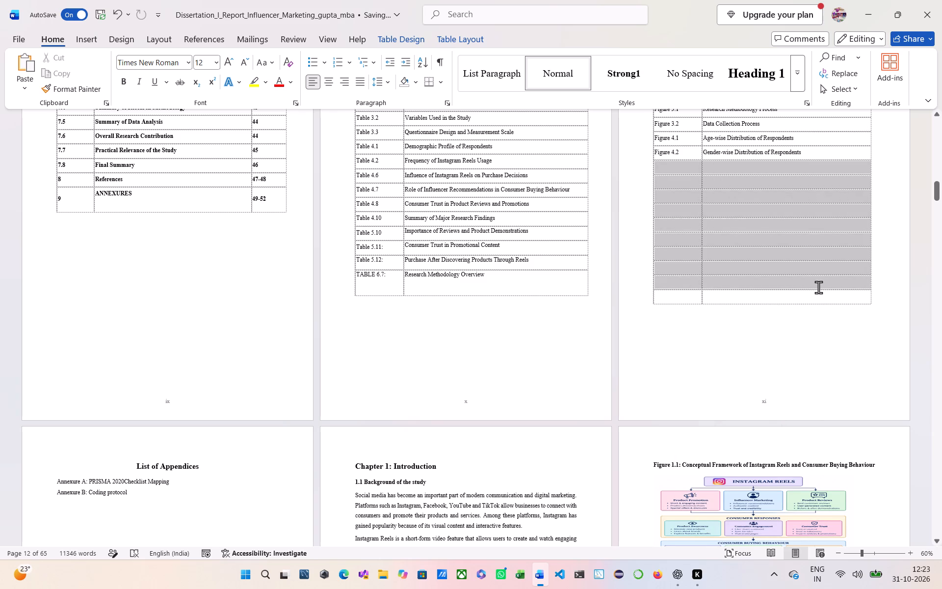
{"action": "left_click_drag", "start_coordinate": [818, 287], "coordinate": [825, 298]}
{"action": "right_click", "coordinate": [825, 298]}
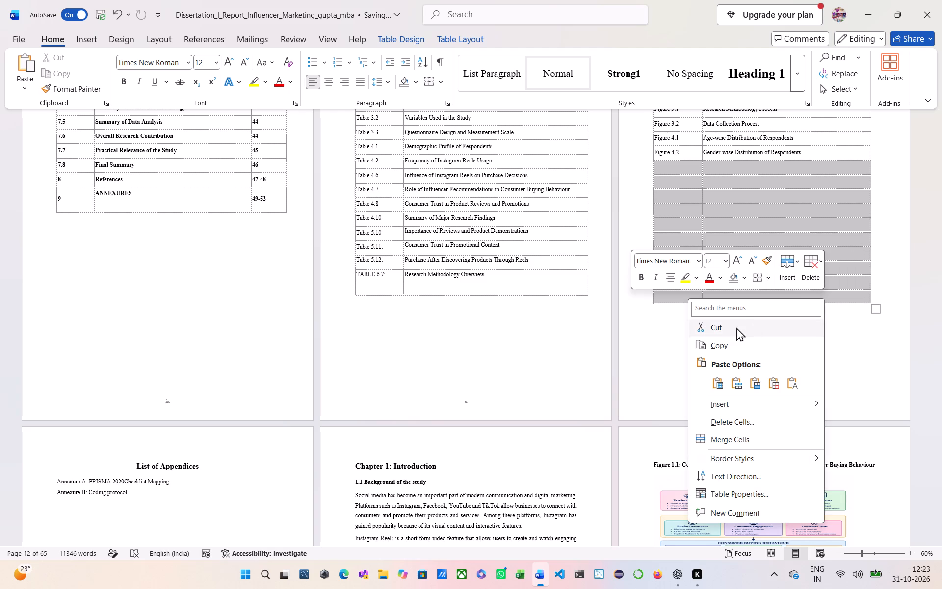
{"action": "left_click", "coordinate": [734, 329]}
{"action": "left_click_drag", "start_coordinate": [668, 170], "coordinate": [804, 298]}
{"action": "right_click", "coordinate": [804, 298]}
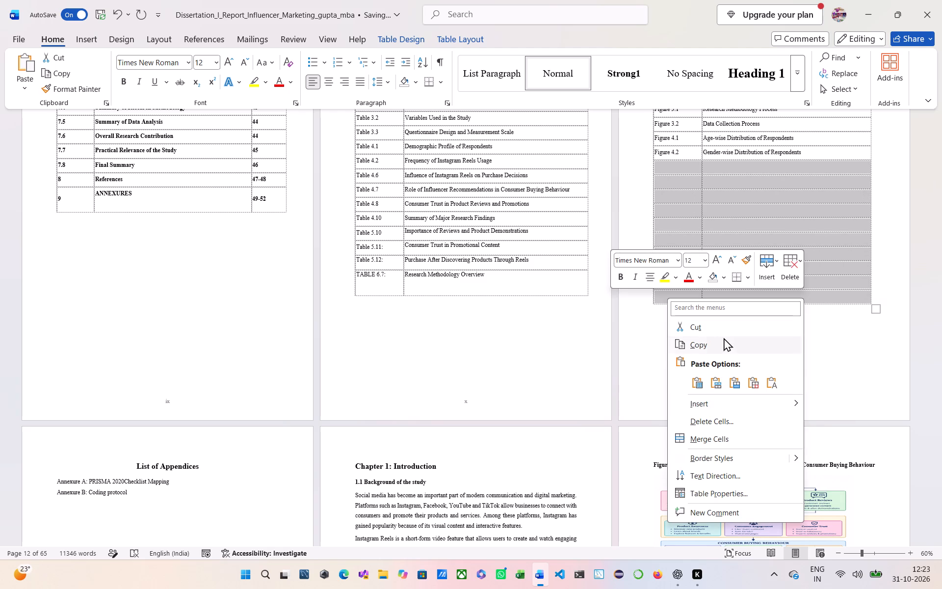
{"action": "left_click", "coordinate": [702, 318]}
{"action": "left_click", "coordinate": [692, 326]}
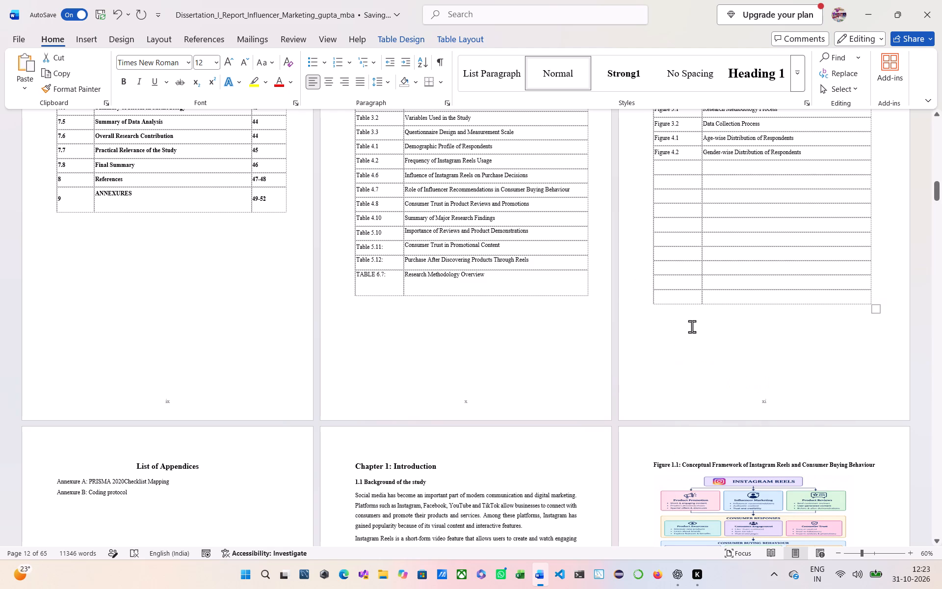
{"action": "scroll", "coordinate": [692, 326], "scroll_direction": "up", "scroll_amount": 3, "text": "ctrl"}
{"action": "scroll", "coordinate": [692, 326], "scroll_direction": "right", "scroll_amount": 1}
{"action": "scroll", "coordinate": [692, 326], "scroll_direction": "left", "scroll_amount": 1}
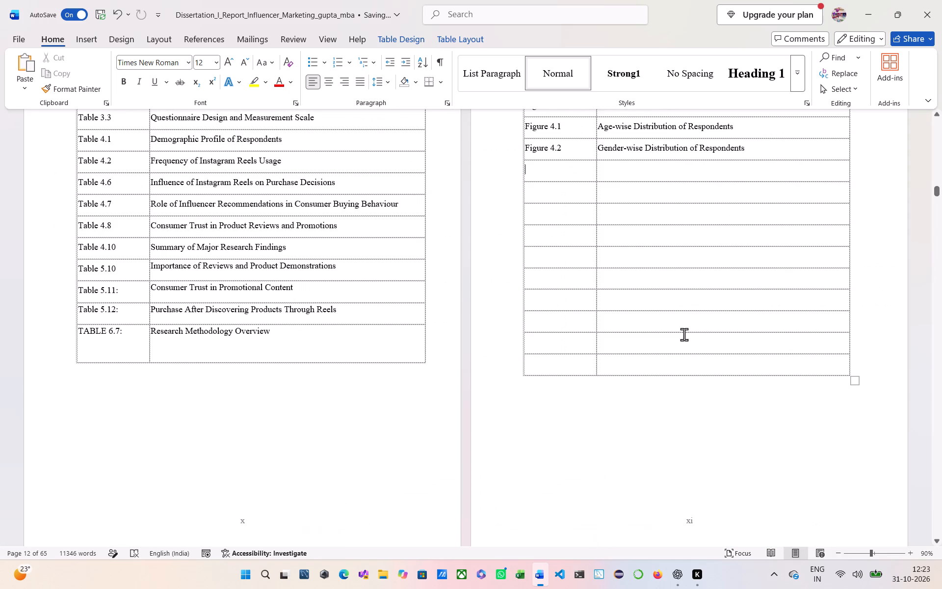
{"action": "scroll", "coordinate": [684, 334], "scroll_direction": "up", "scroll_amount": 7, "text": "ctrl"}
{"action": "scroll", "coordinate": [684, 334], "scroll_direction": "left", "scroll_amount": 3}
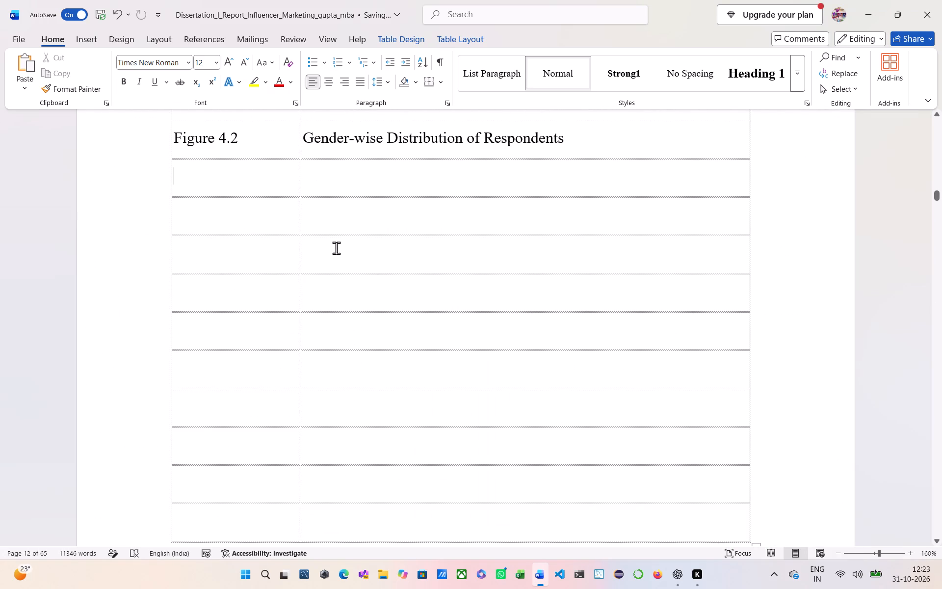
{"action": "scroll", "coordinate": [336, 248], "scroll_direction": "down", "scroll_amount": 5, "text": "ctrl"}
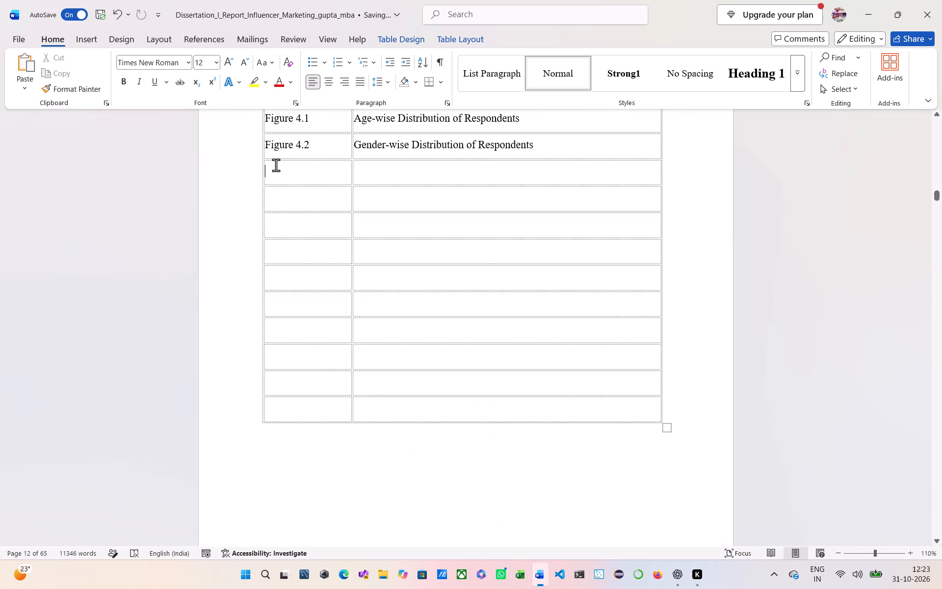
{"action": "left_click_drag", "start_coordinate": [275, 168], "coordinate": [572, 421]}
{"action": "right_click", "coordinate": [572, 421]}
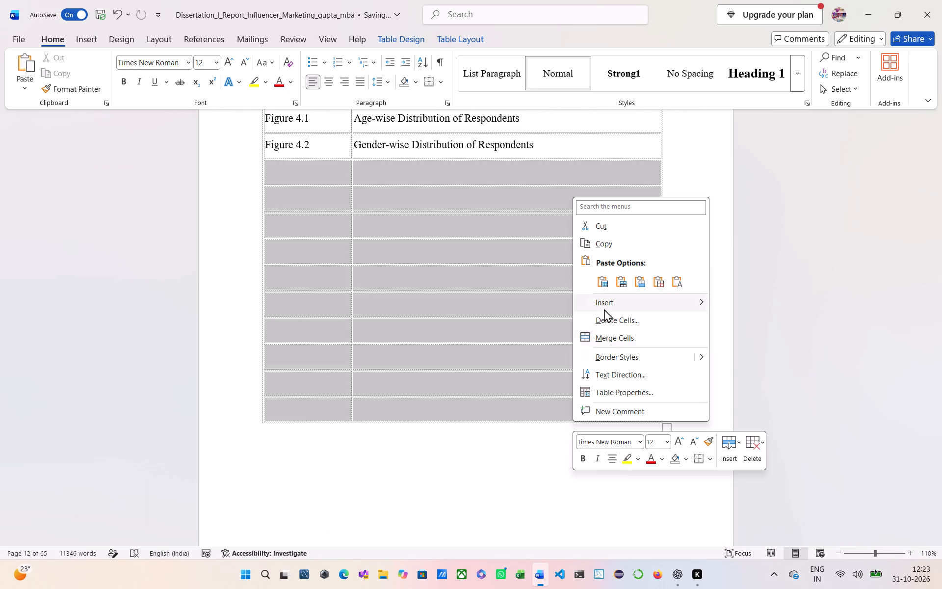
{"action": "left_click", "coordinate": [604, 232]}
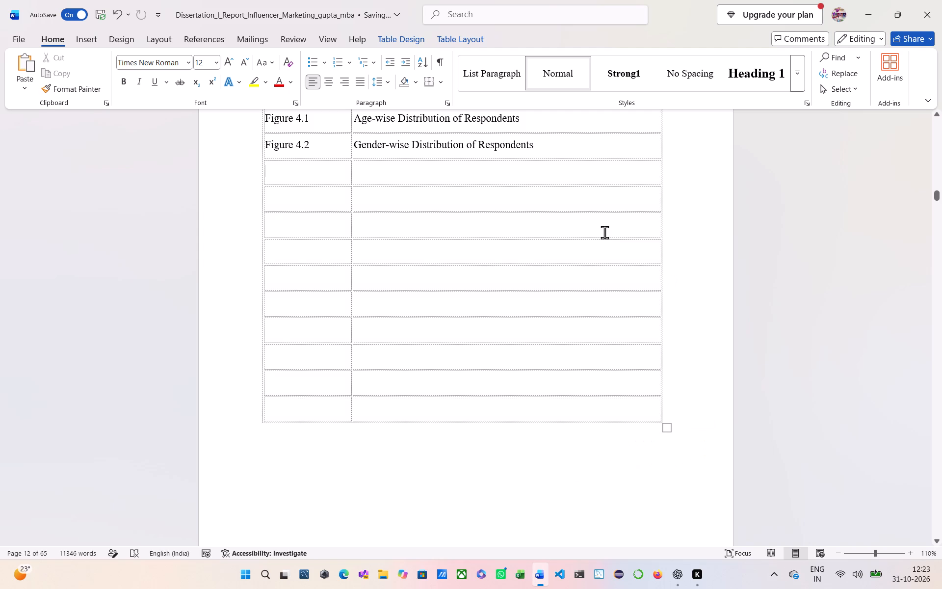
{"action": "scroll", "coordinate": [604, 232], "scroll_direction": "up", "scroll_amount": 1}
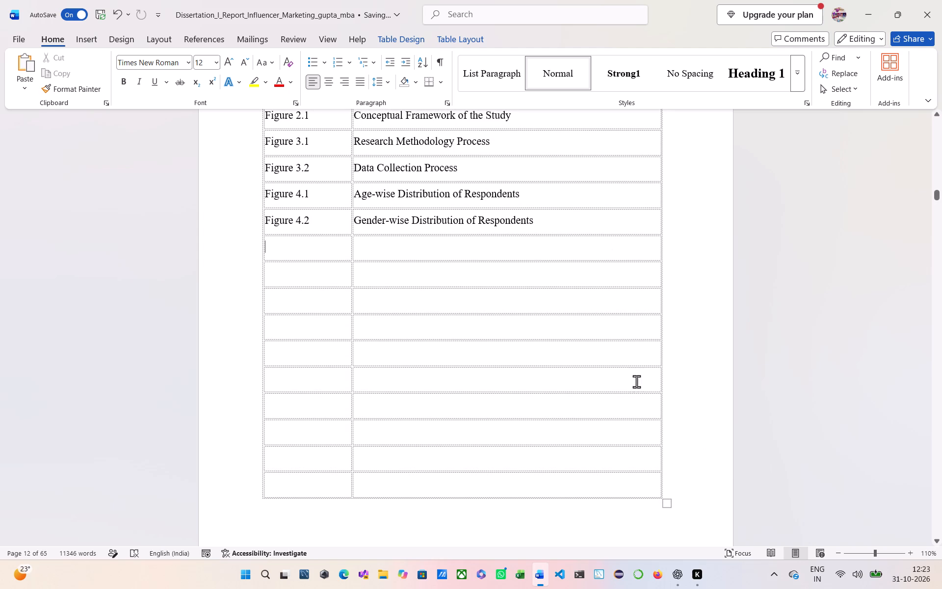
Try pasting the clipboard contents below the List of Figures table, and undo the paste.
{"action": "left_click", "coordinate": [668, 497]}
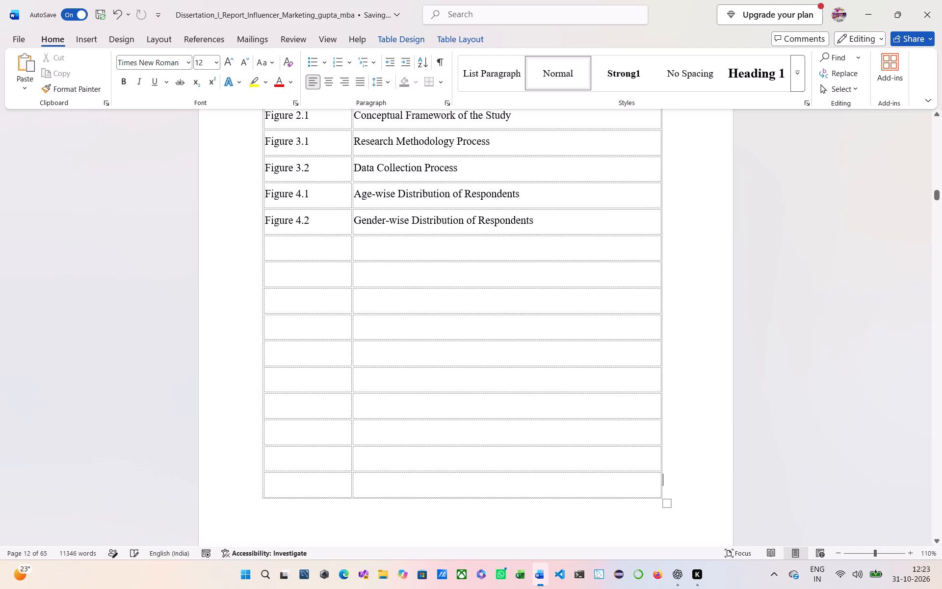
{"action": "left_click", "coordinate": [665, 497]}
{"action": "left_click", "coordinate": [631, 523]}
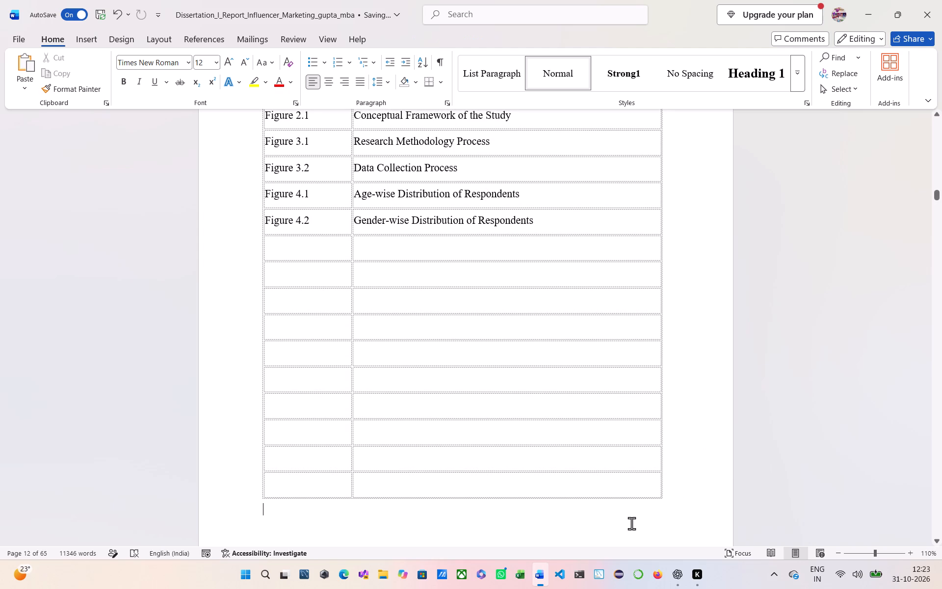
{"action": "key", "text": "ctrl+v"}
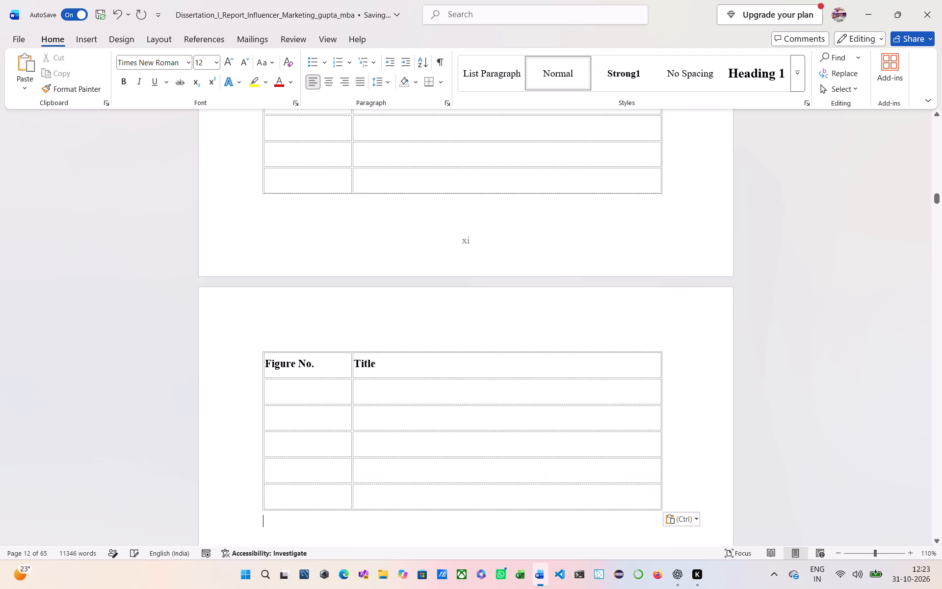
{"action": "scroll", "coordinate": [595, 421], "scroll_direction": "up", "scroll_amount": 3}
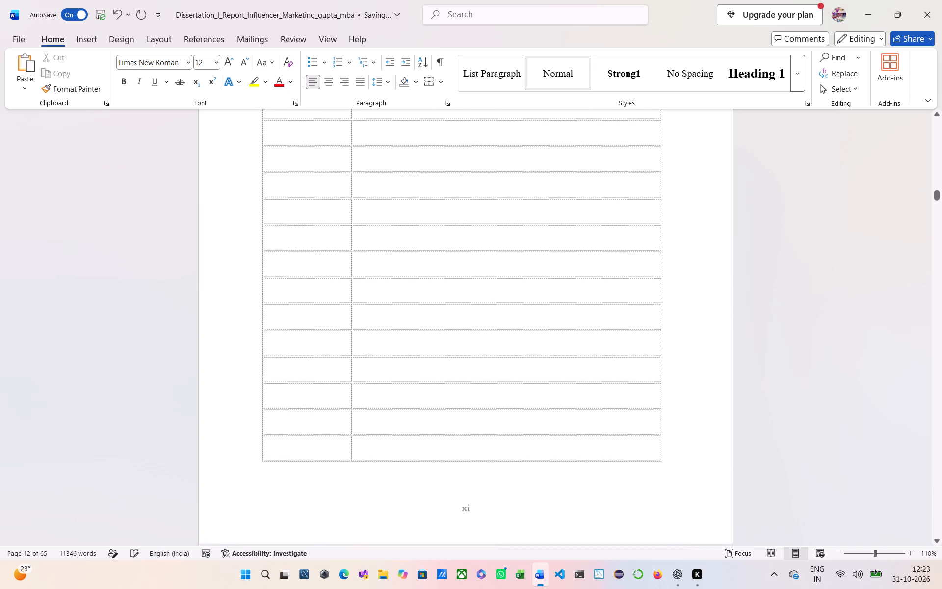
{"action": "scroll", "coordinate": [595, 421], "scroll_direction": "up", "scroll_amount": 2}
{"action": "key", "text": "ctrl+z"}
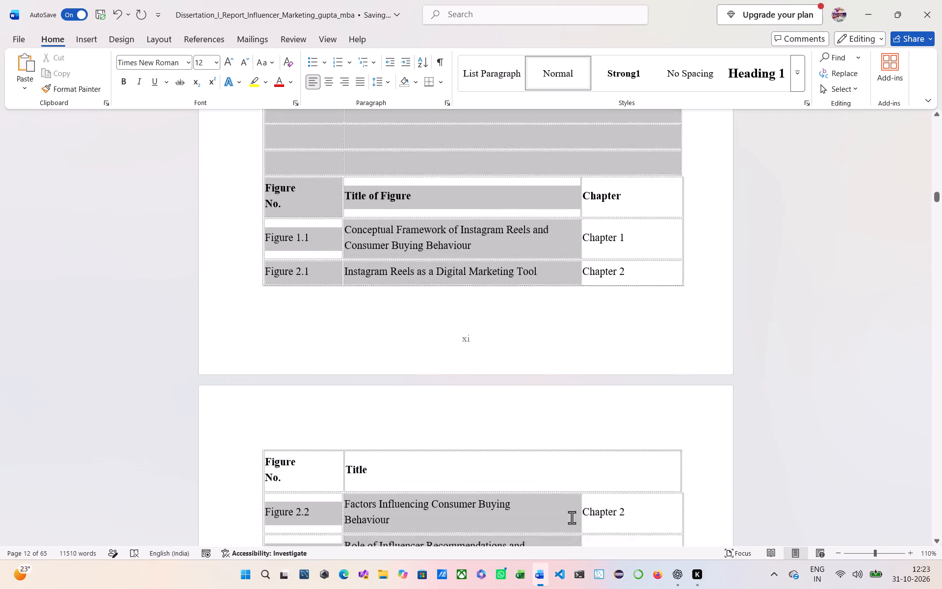
{"action": "left_click_drag", "start_coordinate": [572, 517], "coordinate": [517, 163]}
{"action": "left_click", "coordinate": [513, 158]}
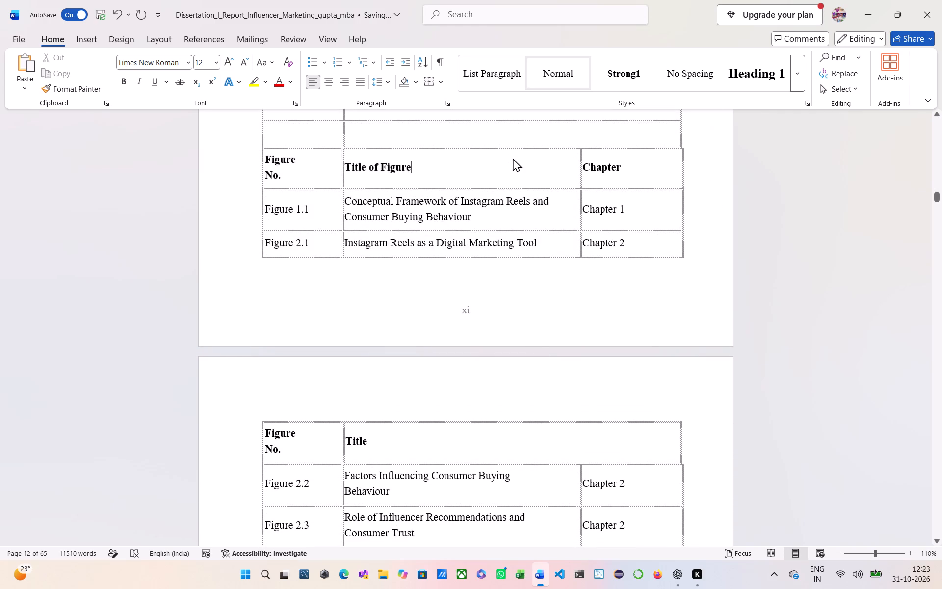
{"action": "scroll", "coordinate": [513, 158], "scroll_direction": "up", "scroll_amount": 2}
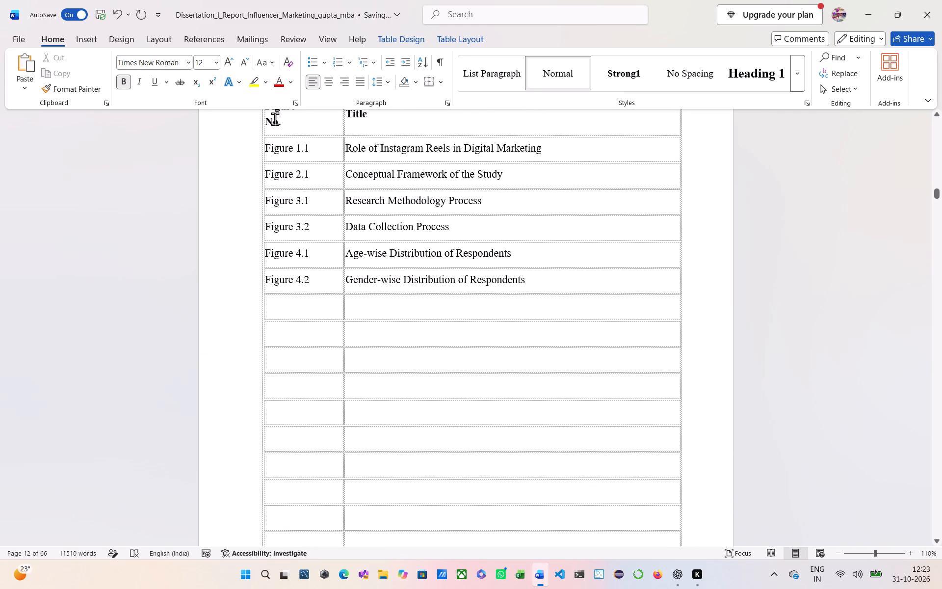
{"action": "left_click_drag", "start_coordinate": [268, 116], "coordinate": [654, 253]}
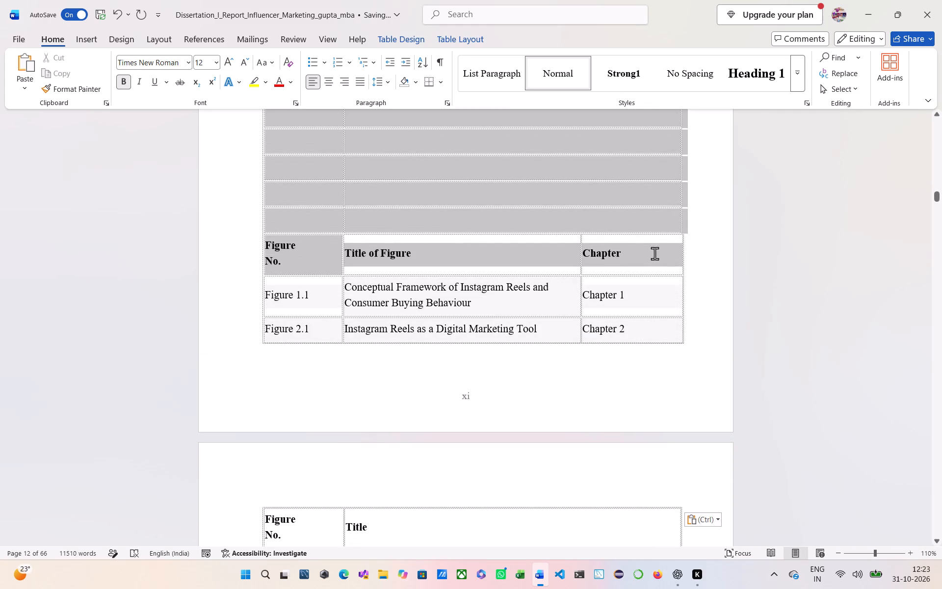
{"action": "left_click_drag", "start_coordinate": [654, 253], "coordinate": [644, 227]}
{"action": "right_click", "coordinate": [644, 227]}
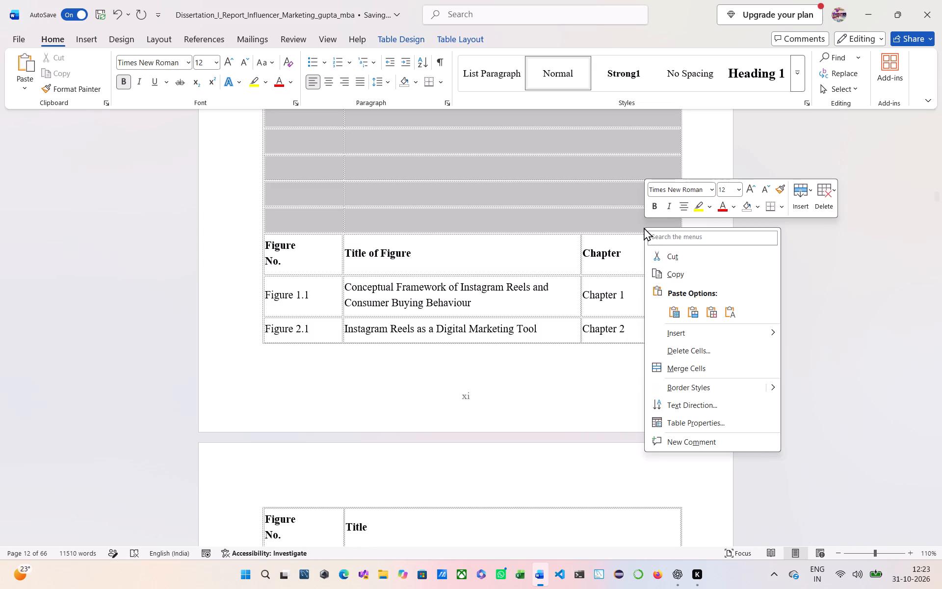
{"action": "left_click", "coordinate": [656, 255]}
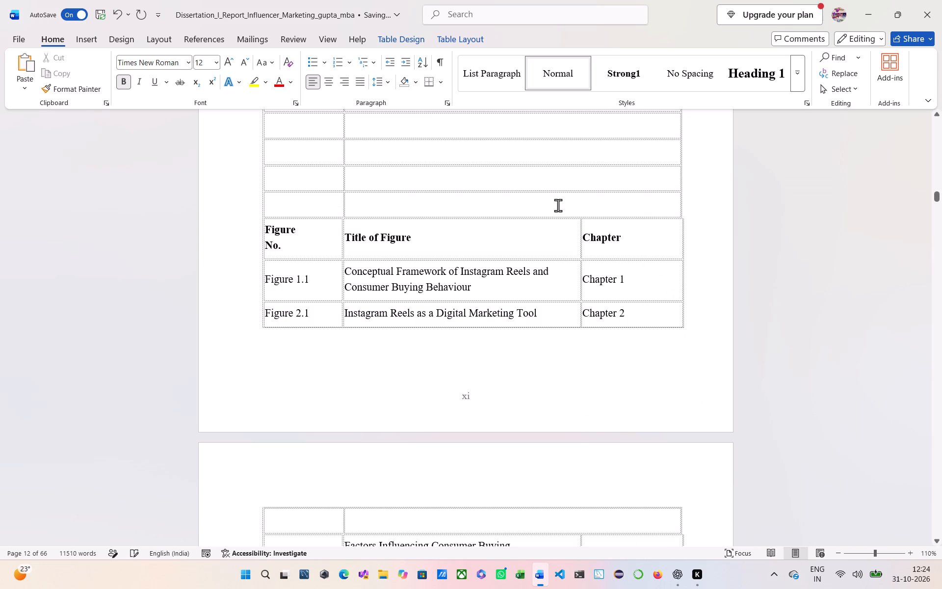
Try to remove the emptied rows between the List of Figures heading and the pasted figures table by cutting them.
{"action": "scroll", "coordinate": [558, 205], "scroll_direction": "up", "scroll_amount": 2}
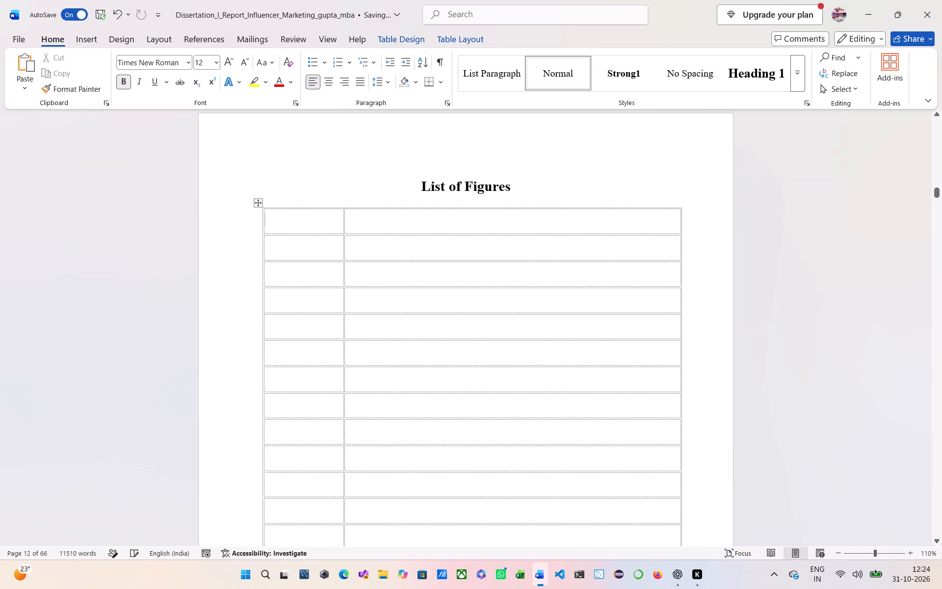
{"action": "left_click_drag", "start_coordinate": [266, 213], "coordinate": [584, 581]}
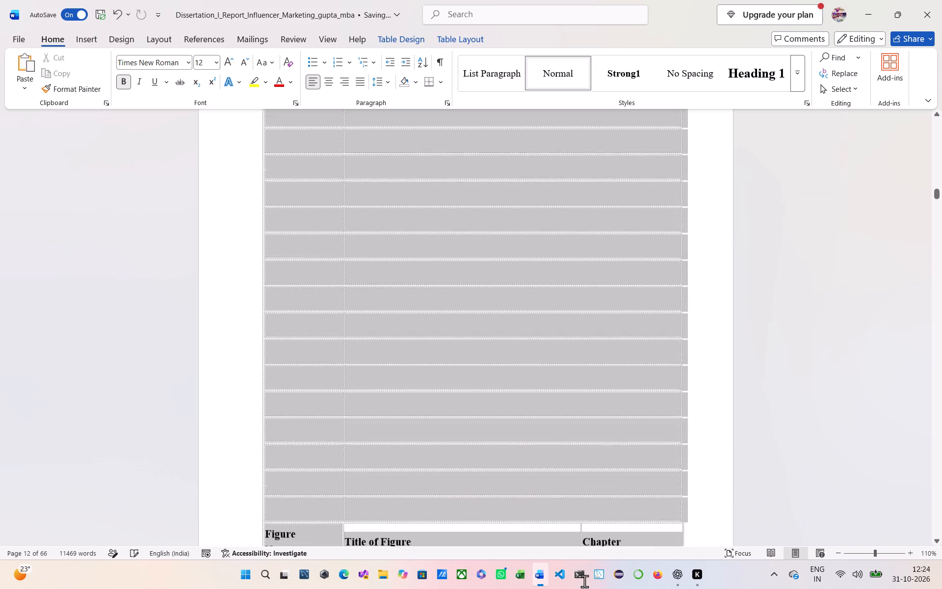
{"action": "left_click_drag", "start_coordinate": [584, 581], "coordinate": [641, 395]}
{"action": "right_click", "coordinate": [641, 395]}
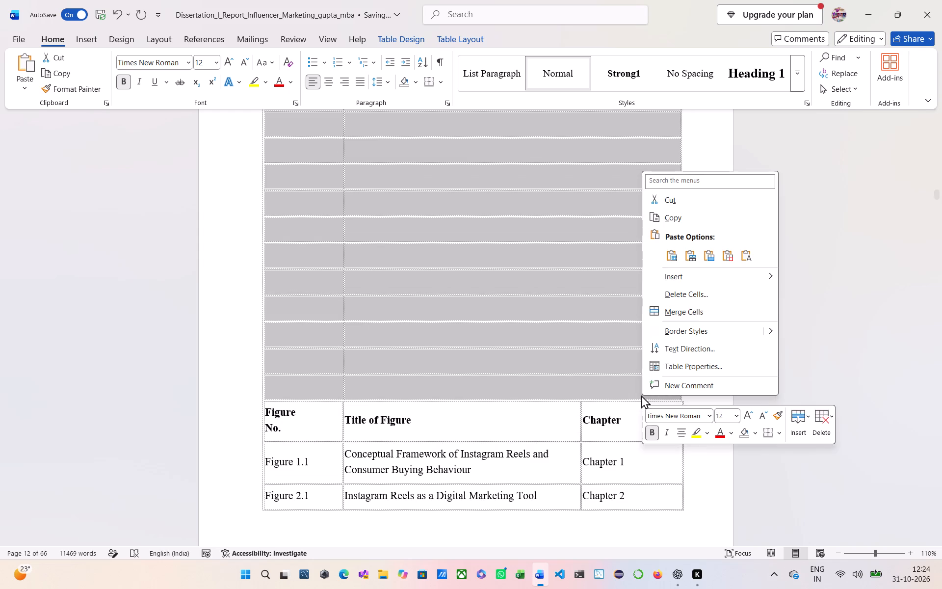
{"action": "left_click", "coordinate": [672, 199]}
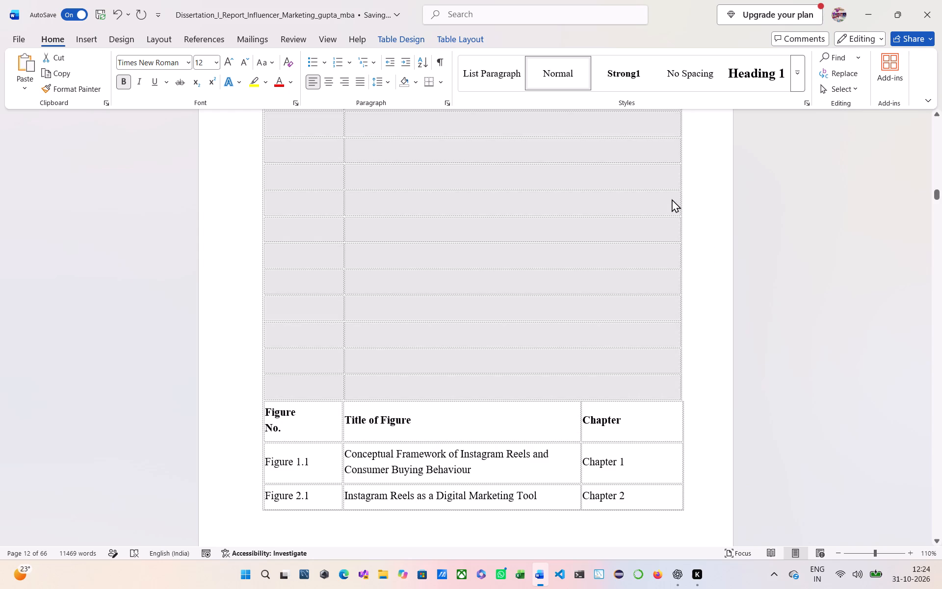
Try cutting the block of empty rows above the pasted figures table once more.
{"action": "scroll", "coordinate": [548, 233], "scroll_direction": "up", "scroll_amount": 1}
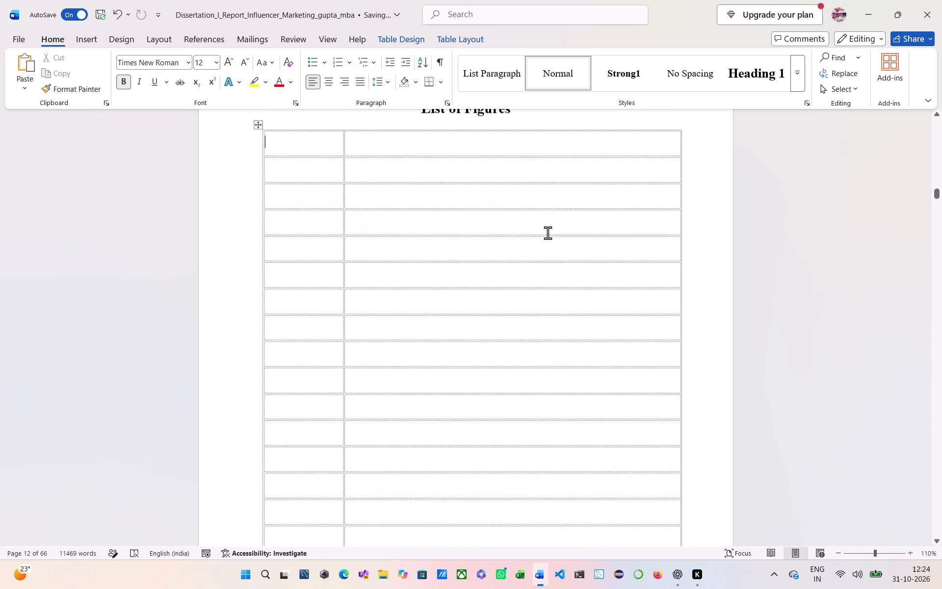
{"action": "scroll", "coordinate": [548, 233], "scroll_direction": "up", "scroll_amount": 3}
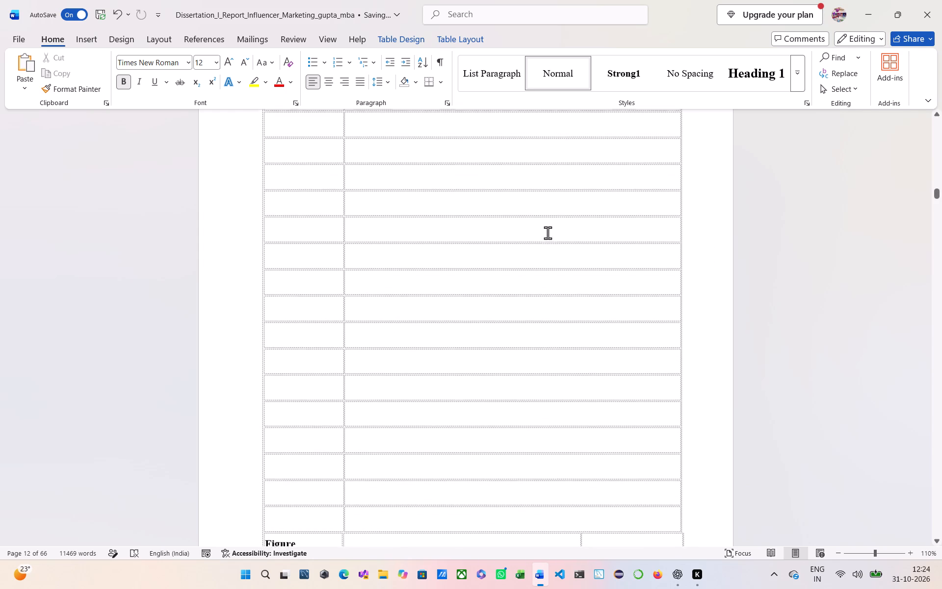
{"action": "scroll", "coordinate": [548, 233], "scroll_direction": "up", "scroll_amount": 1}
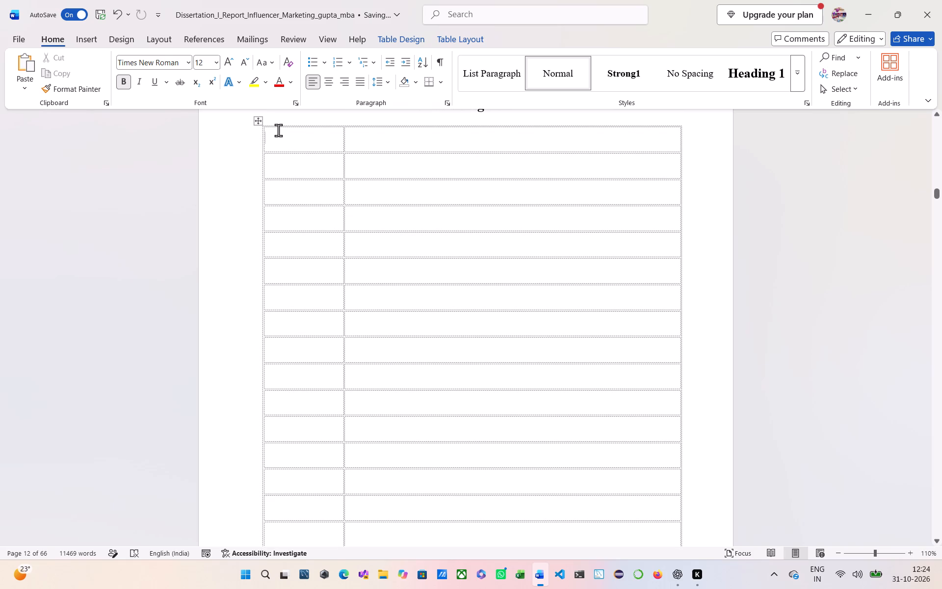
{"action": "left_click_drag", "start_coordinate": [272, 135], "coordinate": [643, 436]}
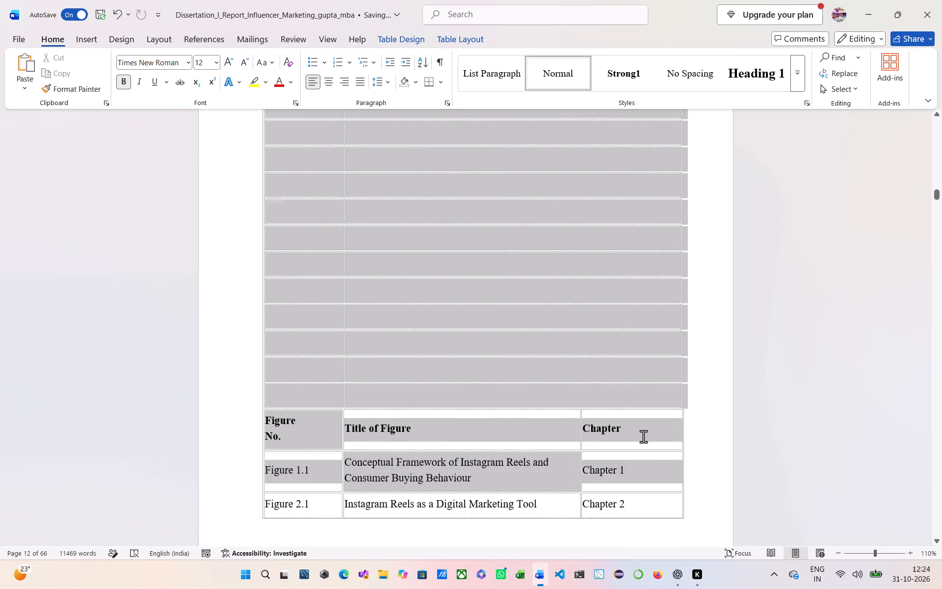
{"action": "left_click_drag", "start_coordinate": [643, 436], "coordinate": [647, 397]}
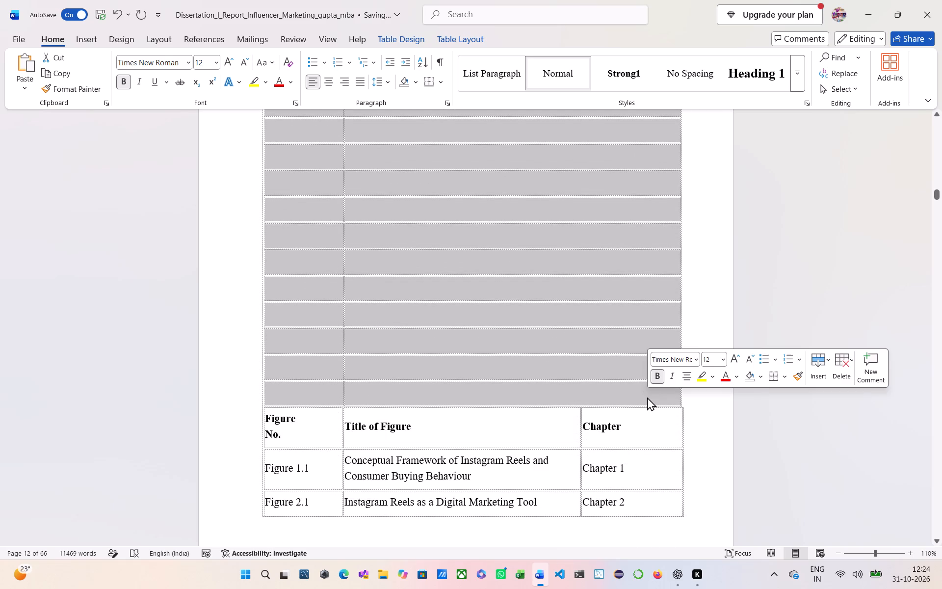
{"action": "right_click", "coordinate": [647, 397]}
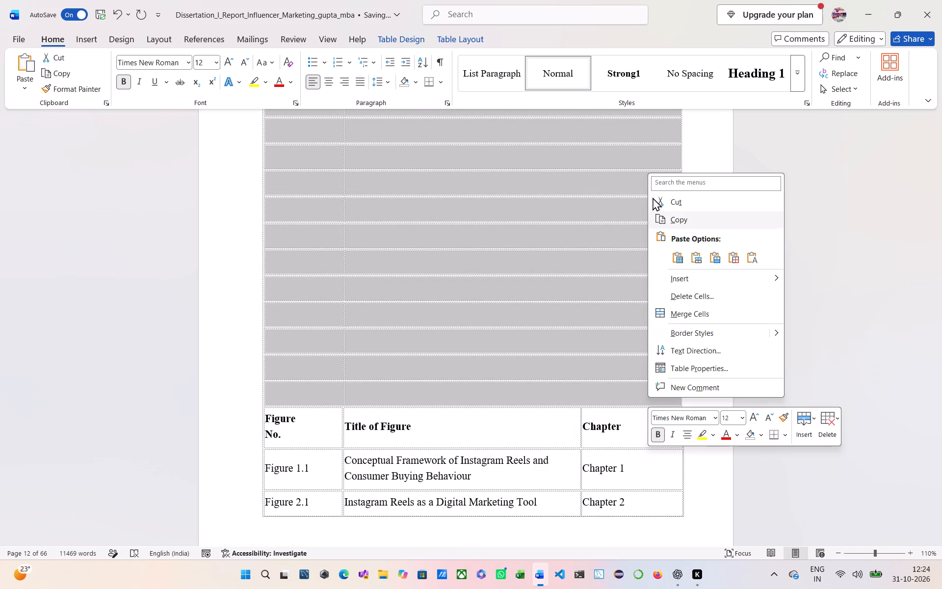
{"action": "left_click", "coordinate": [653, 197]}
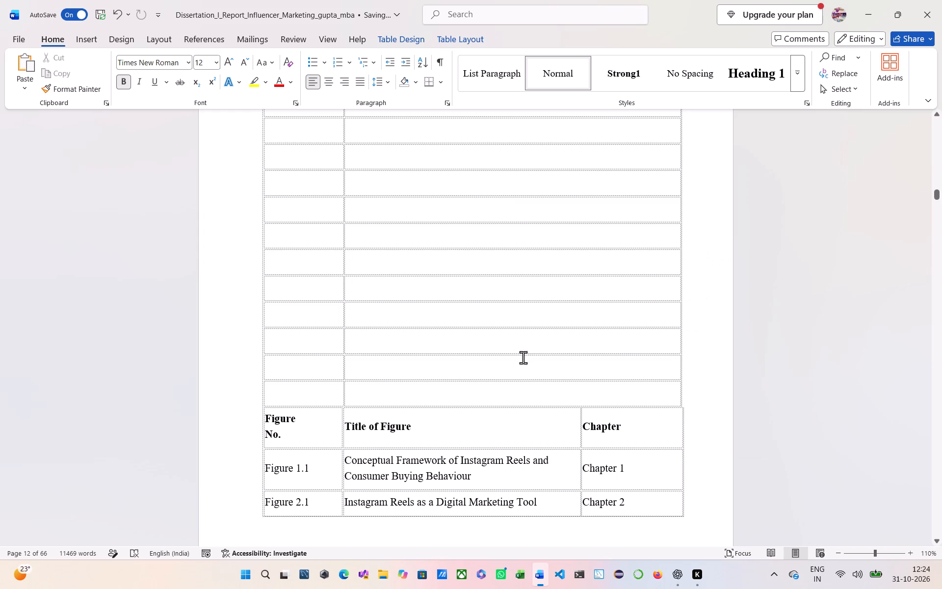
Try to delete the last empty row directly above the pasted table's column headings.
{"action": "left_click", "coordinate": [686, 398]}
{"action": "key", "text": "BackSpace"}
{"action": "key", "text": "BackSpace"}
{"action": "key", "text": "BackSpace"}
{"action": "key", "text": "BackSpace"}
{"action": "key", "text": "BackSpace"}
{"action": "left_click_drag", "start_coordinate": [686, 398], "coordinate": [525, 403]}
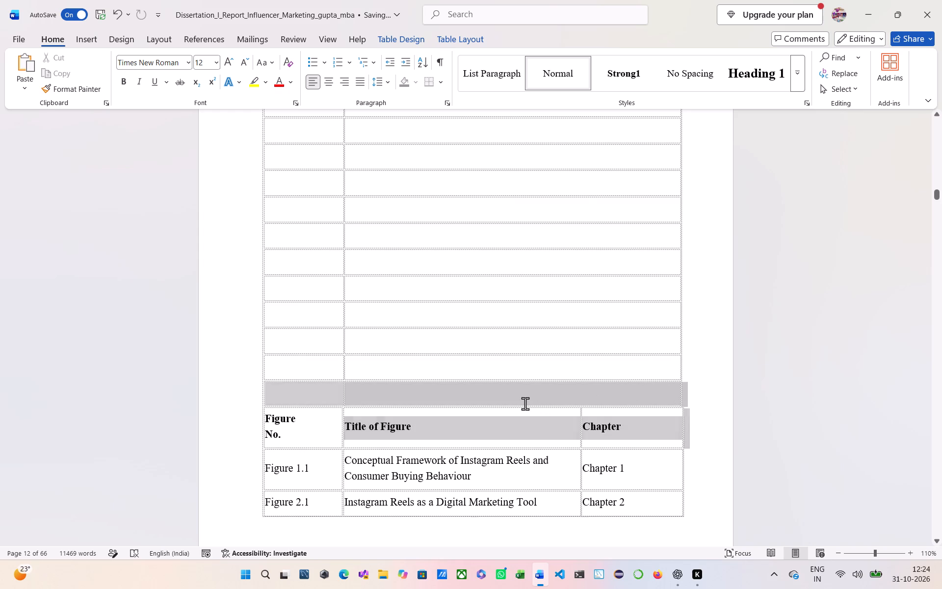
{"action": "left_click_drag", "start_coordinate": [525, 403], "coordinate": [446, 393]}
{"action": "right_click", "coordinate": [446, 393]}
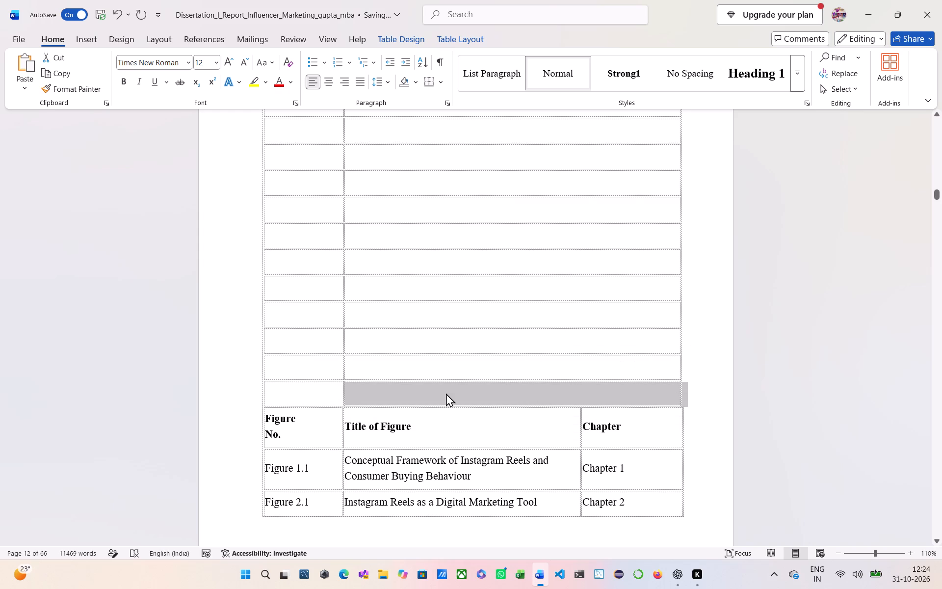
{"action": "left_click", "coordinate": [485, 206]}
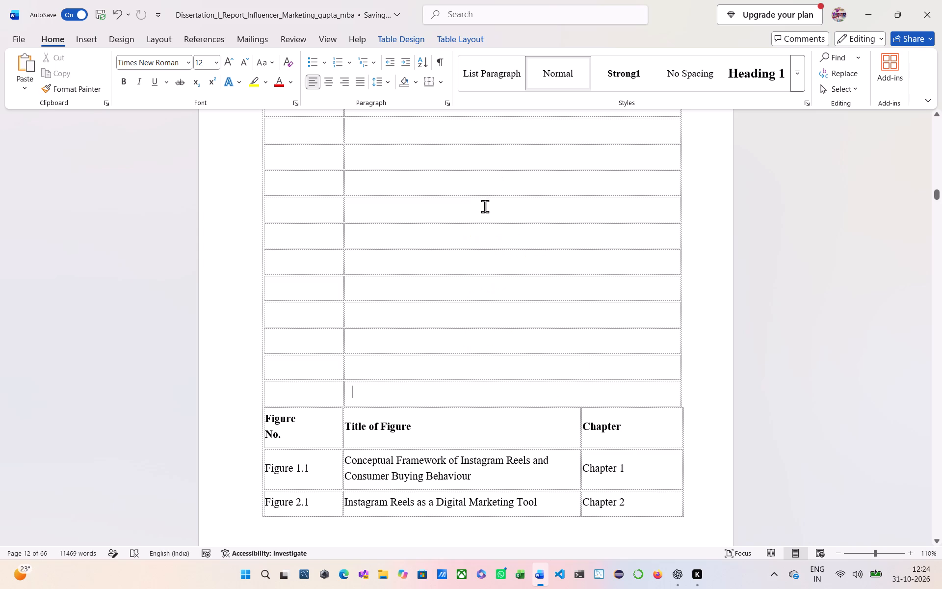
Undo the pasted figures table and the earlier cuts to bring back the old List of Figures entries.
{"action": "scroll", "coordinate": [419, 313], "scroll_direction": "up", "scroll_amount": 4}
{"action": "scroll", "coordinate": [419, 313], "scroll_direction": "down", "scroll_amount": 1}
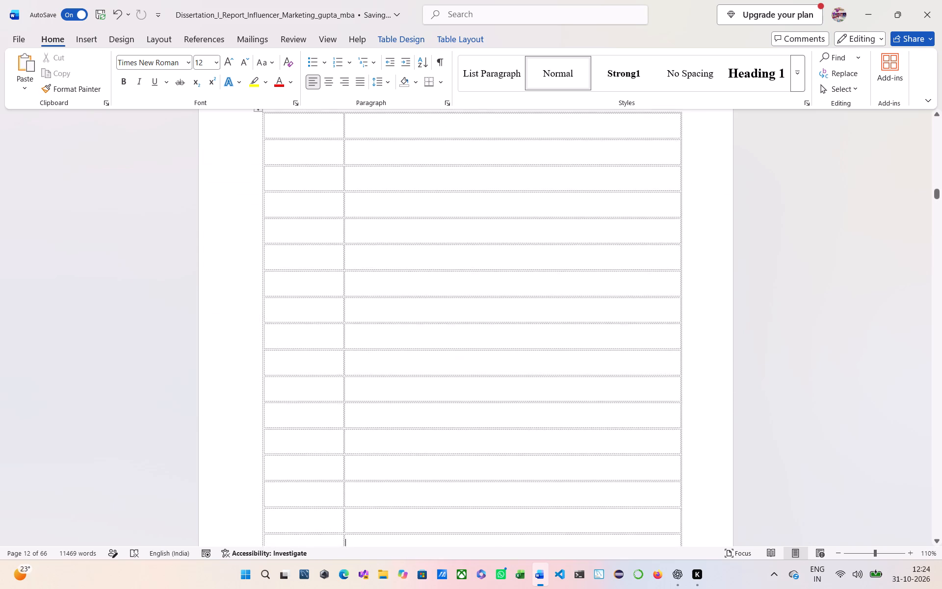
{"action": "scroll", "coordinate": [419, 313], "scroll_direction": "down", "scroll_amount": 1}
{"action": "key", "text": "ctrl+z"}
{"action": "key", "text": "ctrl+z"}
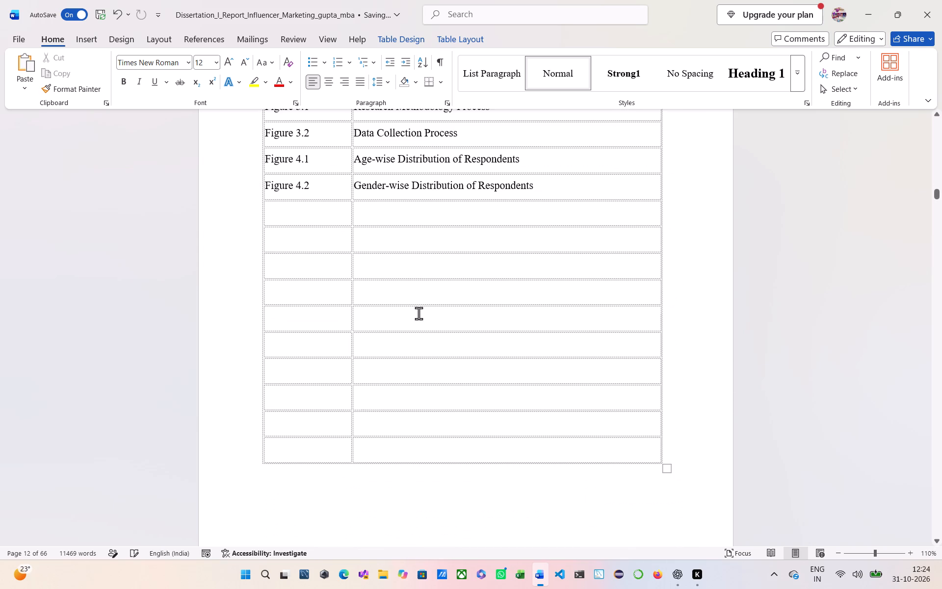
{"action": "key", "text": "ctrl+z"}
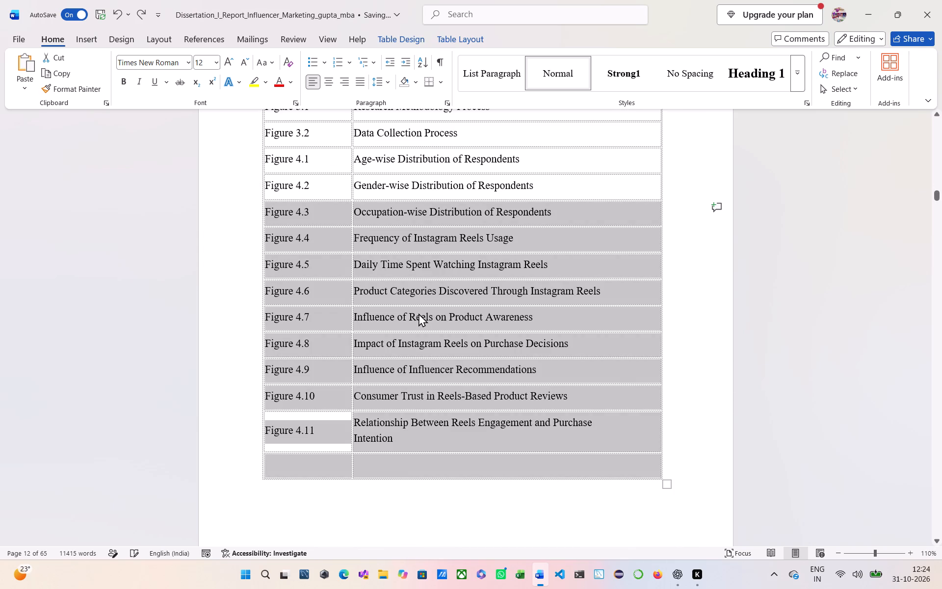
Cut the entire old List of Figures table, from the column headings through the empty row below Figure 4.11.
{"action": "left_click", "coordinate": [430, 463]}
{"action": "scroll", "coordinate": [431, 359], "scroll_direction": "up", "scroll_amount": 1}
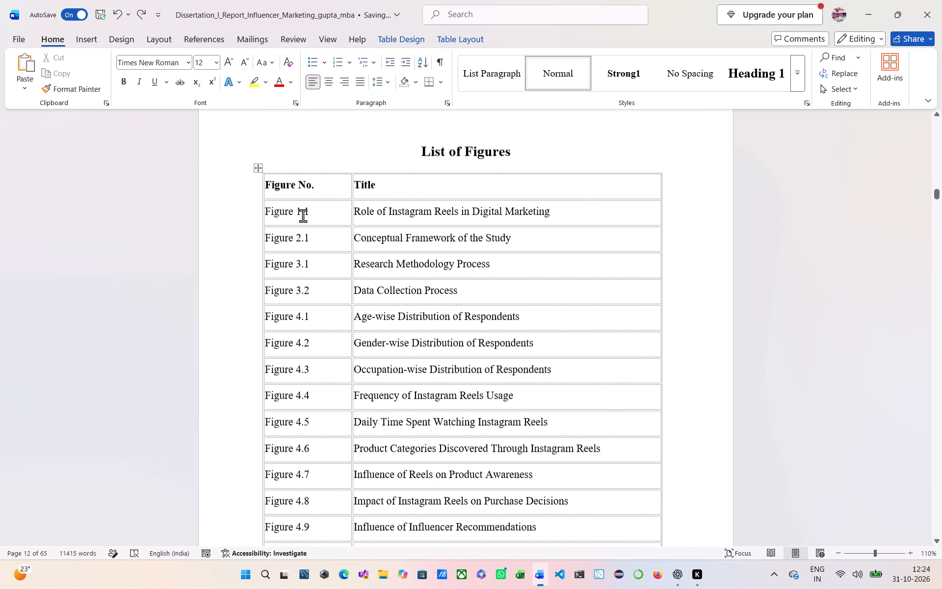
{"action": "left_click_drag", "start_coordinate": [267, 186], "coordinate": [293, 192]}
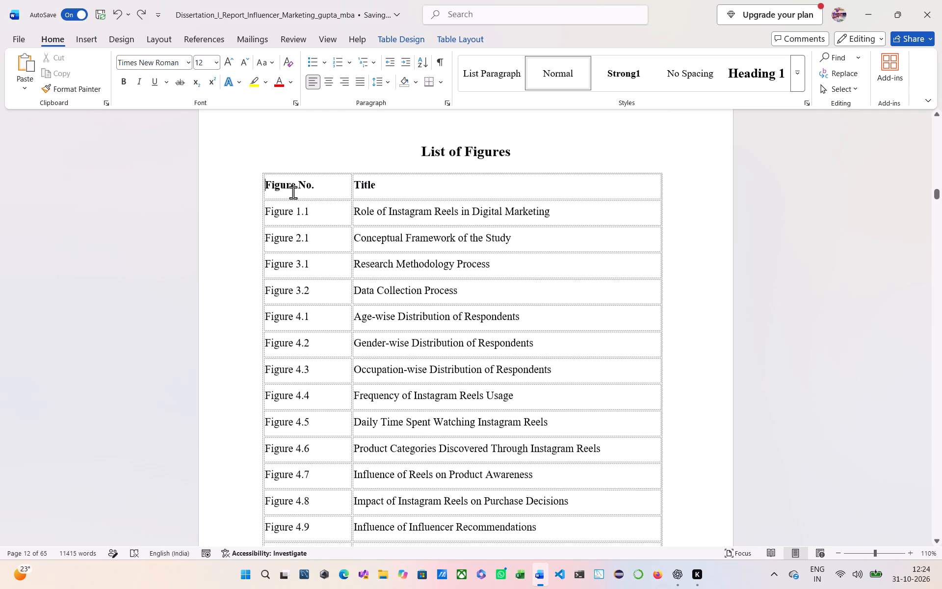
{"action": "left_click_drag", "start_coordinate": [293, 192], "coordinate": [525, 423]}
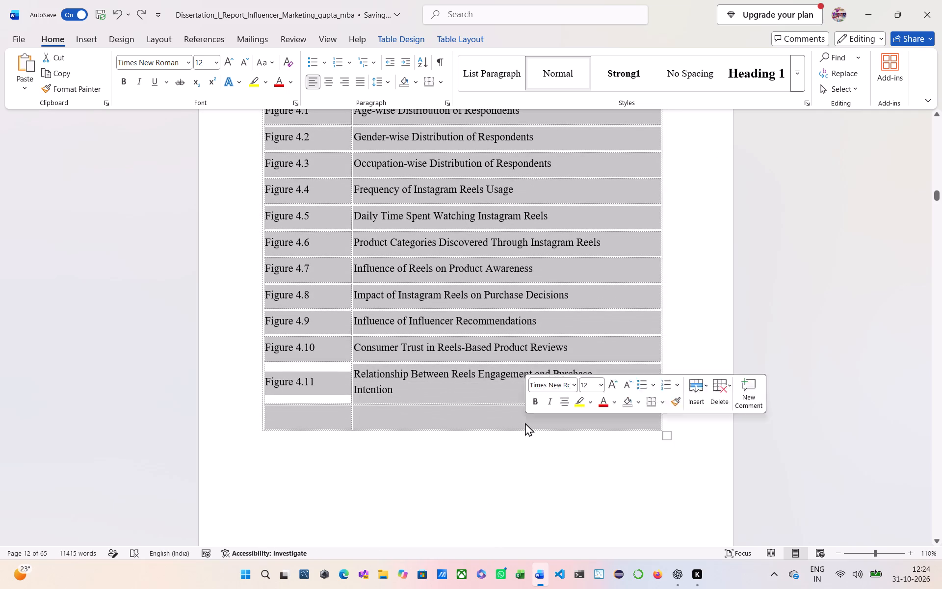
{"action": "right_click", "coordinate": [525, 423]}
{"action": "left_click", "coordinate": [561, 172]}
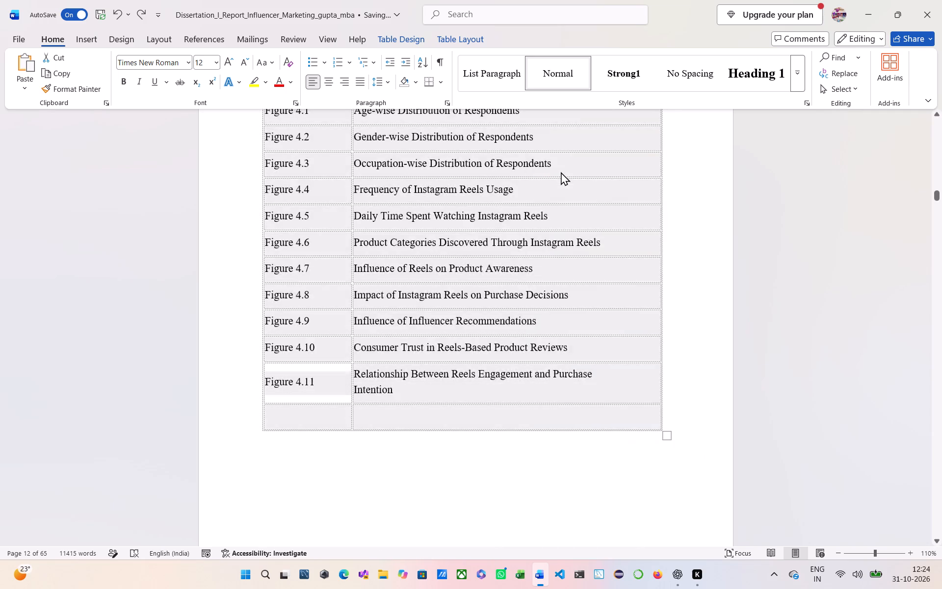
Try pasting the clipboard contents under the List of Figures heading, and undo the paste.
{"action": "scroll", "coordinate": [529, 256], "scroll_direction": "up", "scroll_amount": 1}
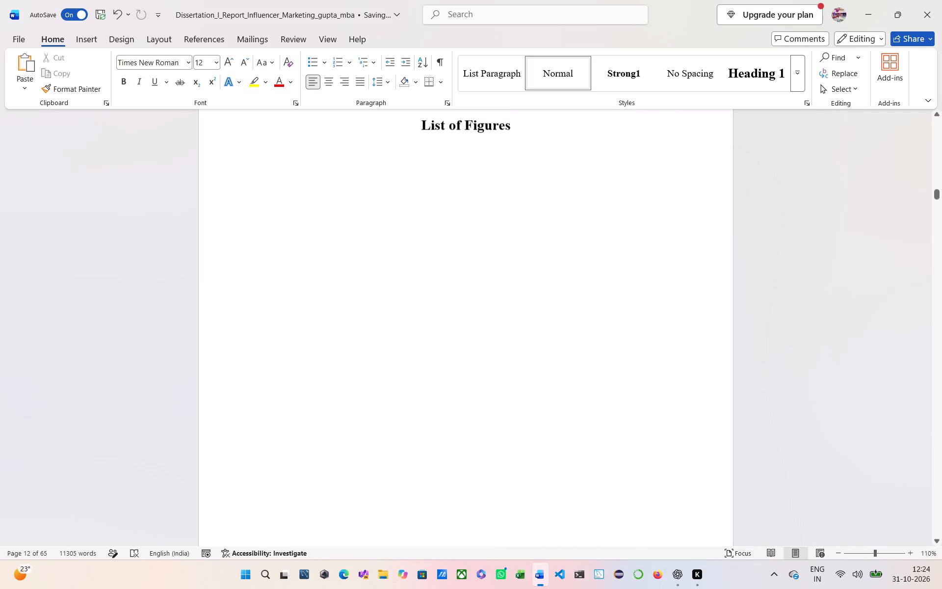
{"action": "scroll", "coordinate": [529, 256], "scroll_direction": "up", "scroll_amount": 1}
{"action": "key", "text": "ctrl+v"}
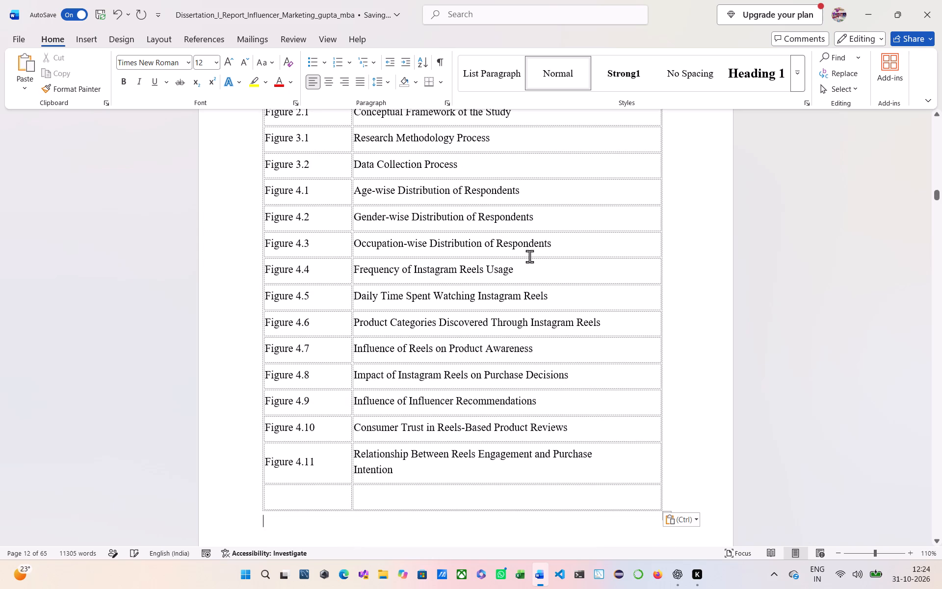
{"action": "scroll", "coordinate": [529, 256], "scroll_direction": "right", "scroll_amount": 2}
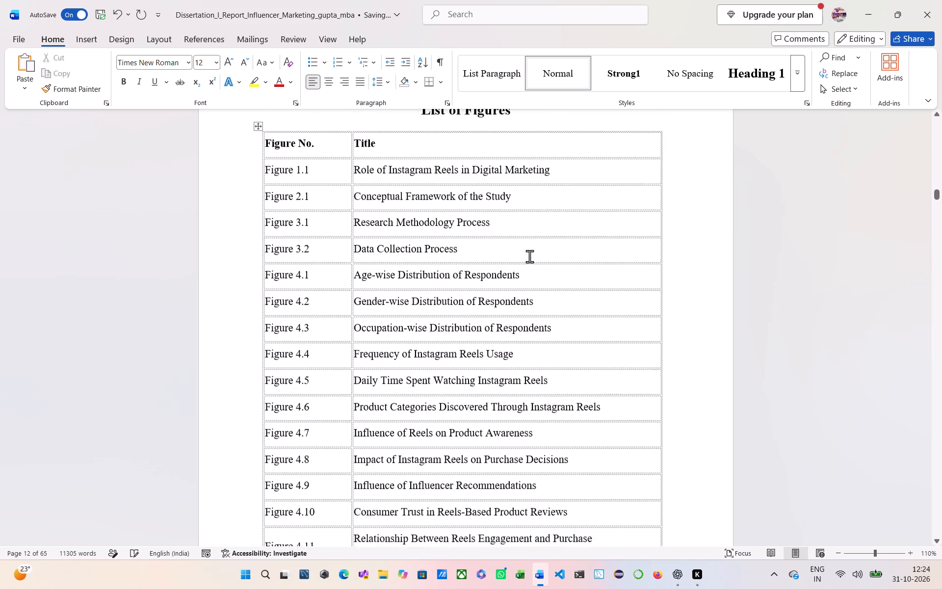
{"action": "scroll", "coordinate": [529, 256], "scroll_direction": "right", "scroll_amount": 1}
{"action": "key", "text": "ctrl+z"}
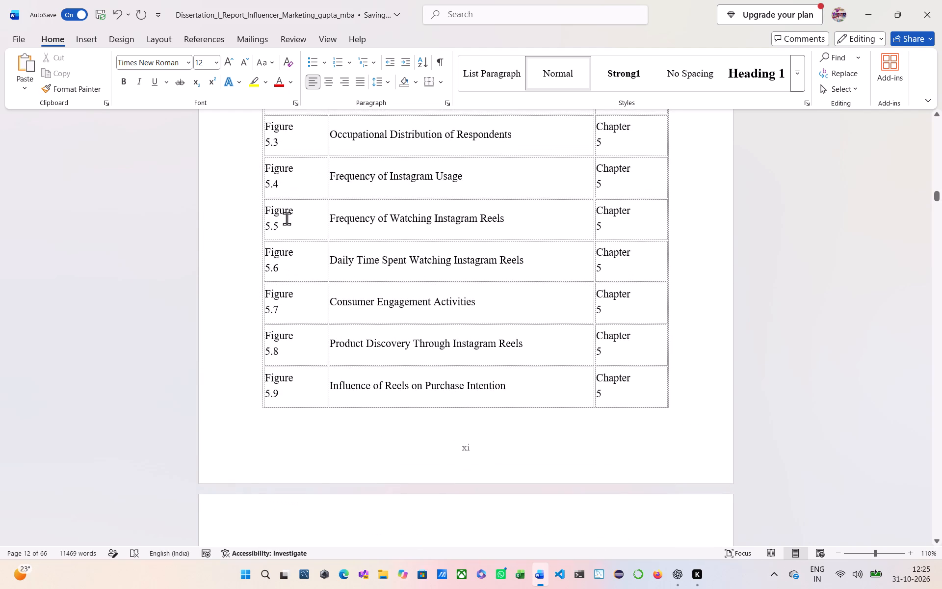
{"action": "left_click", "coordinate": [264, 185]}
{"action": "left_click", "coordinate": [270, 185]}
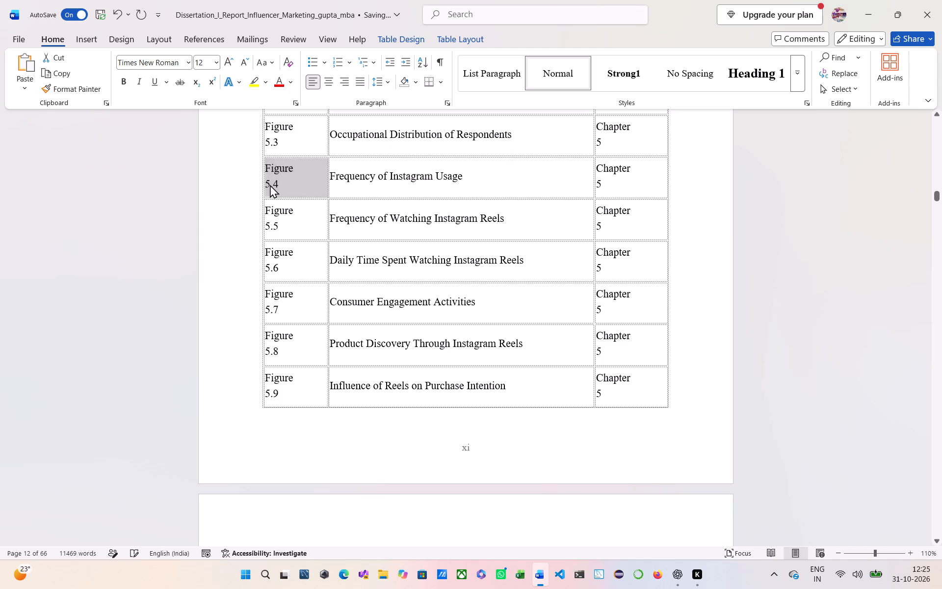
{"action": "left_click", "coordinate": [265, 181]}
{"action": "key", "text": "BackSpace"}
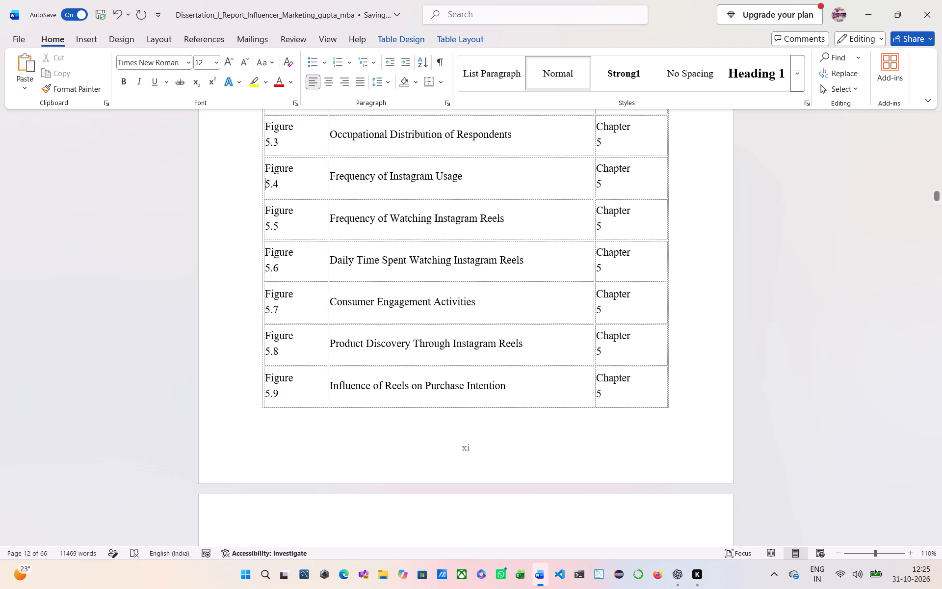
{"action": "scroll", "coordinate": [309, 204], "scroll_direction": "up", "scroll_amount": 1}
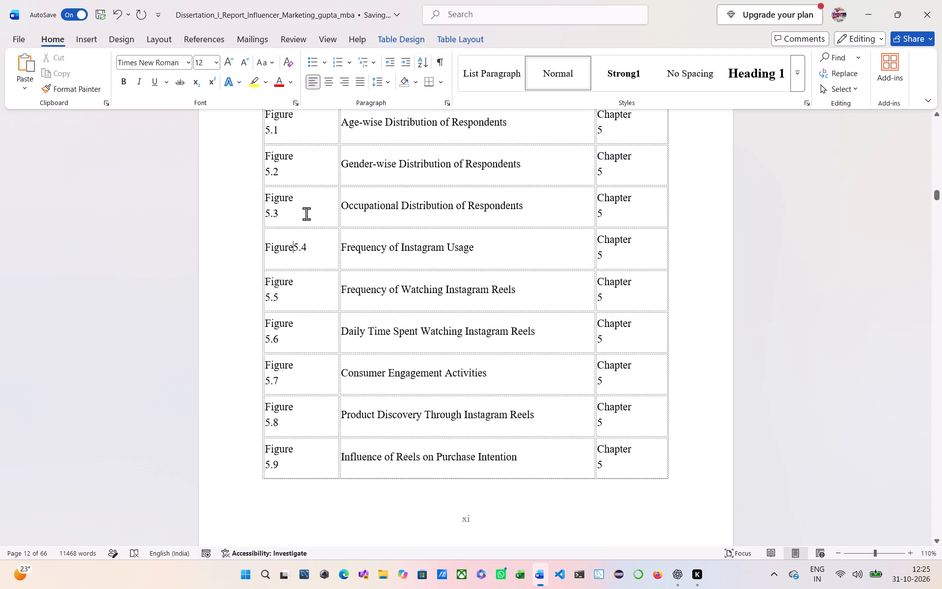
Remove the space before 5.3 and 5.2 in the Figure No. column so the labels read Figure5.3 and Figure5.2.
{"action": "left_click", "coordinate": [267, 216]}
{"action": "key", "text": "BackSpace"}
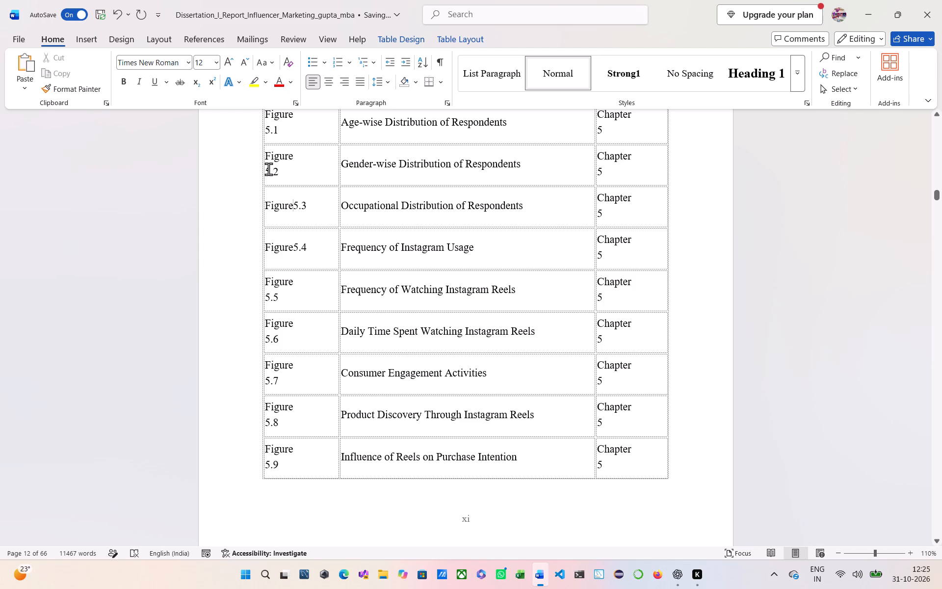
{"action": "left_click", "coordinate": [268, 169]}
{"action": "key", "text": "Left"}
{"action": "key", "text": "BackSpace"}
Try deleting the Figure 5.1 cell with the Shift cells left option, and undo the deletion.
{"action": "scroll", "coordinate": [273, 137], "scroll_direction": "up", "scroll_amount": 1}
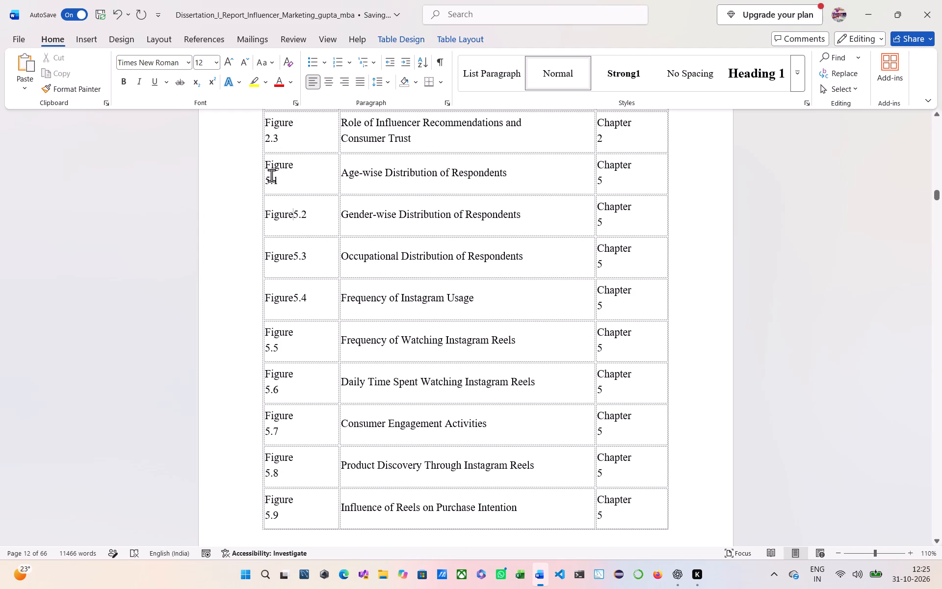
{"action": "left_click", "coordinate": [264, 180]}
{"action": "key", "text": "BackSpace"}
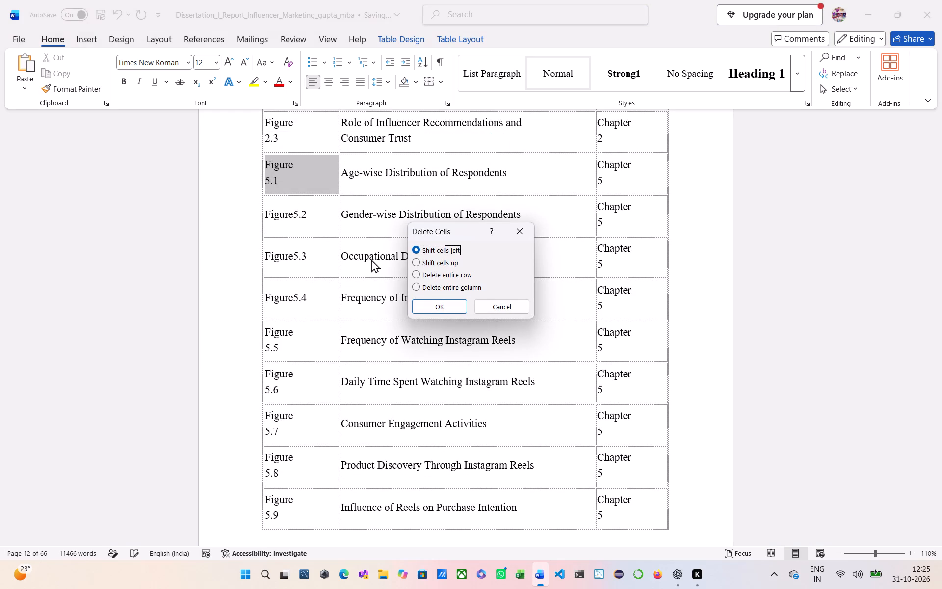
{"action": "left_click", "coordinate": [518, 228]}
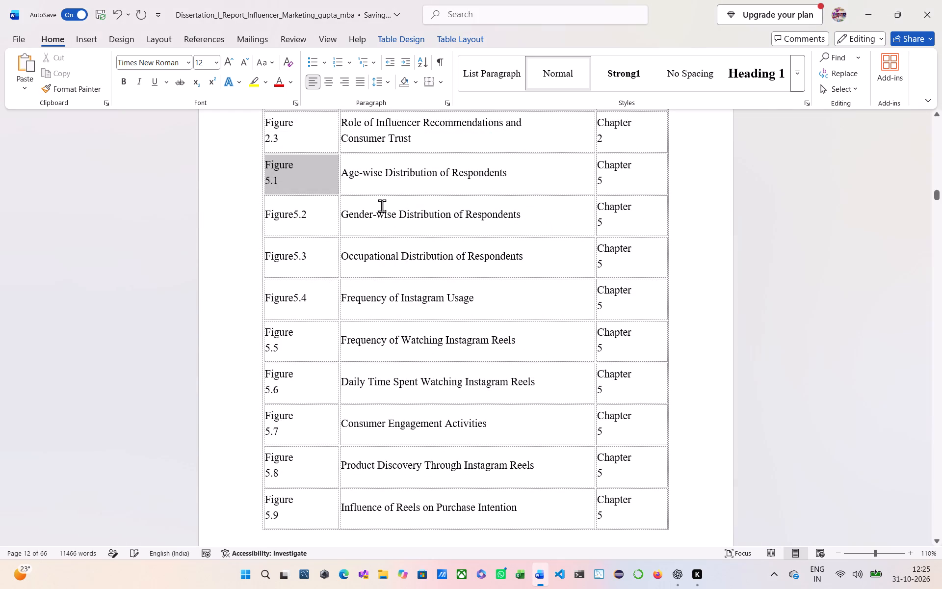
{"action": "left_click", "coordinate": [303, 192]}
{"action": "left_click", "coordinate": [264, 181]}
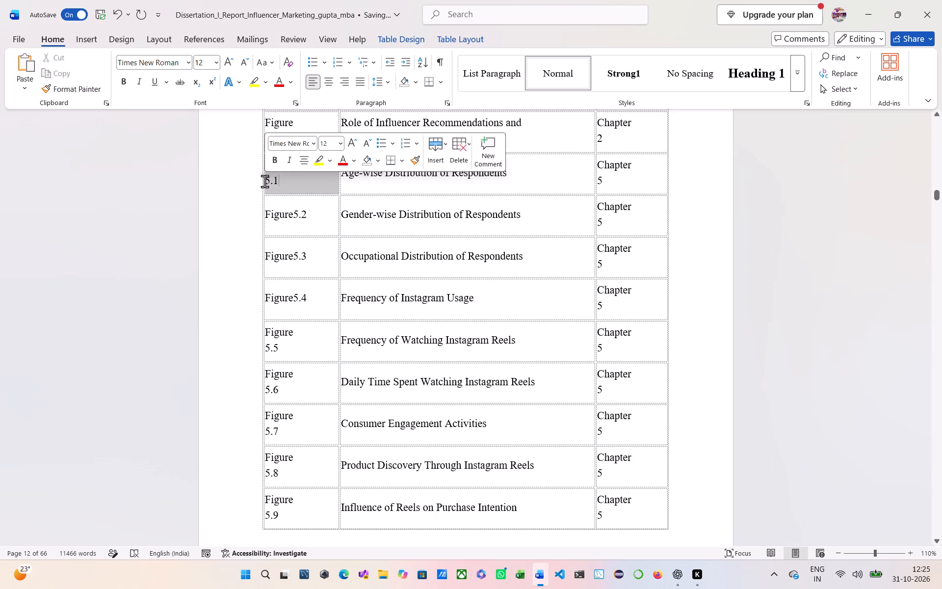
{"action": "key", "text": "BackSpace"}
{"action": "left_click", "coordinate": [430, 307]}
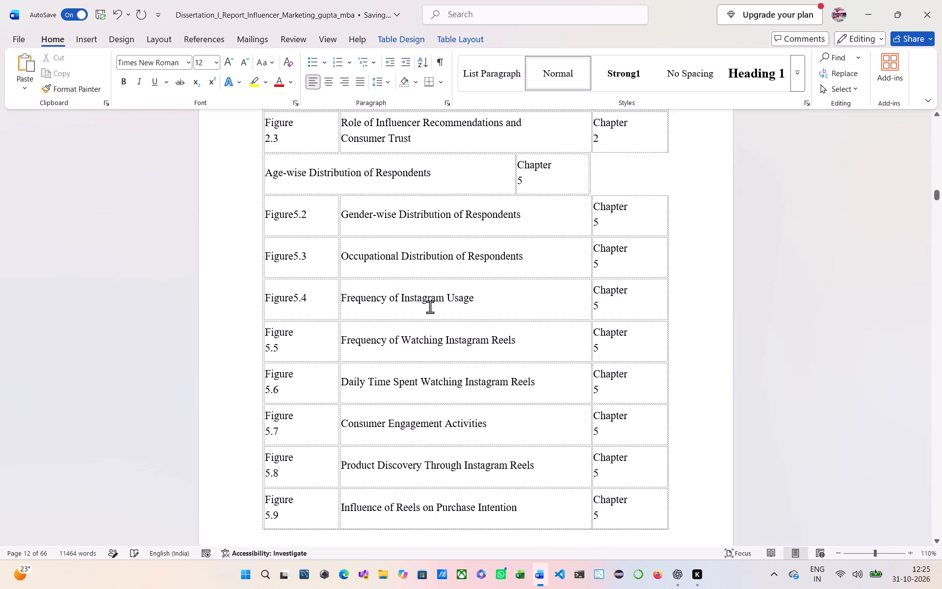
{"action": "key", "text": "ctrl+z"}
Remove the space in the Figure 5.1 label and in the Figure No. column header so they read Figure5.1 and FigureNo.
{"action": "left_click", "coordinate": [288, 179]}
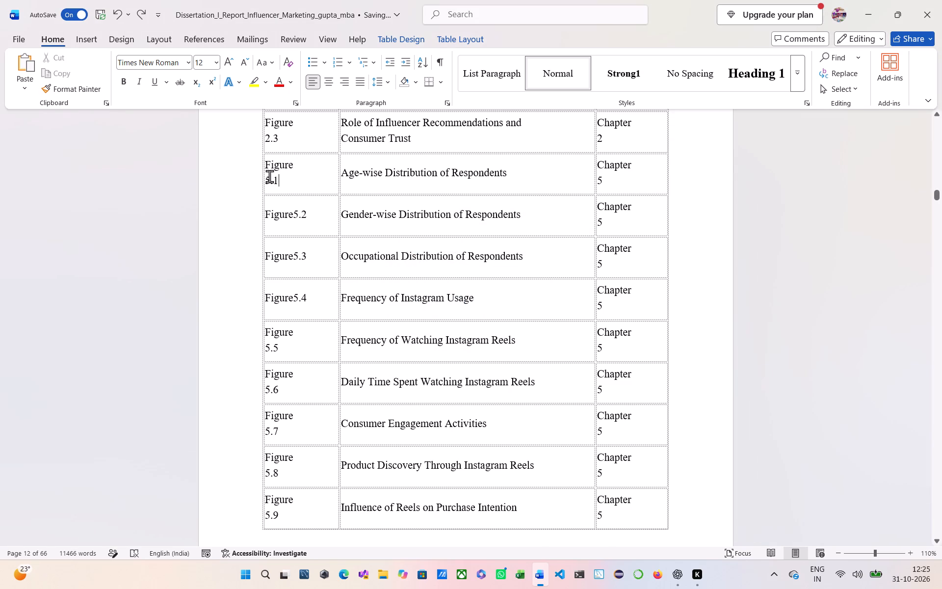
{"action": "left_click", "coordinate": [267, 180]}
{"action": "key", "text": "BackSpace"}
{"action": "scroll", "coordinate": [306, 149], "scroll_direction": "up", "scroll_amount": 2}
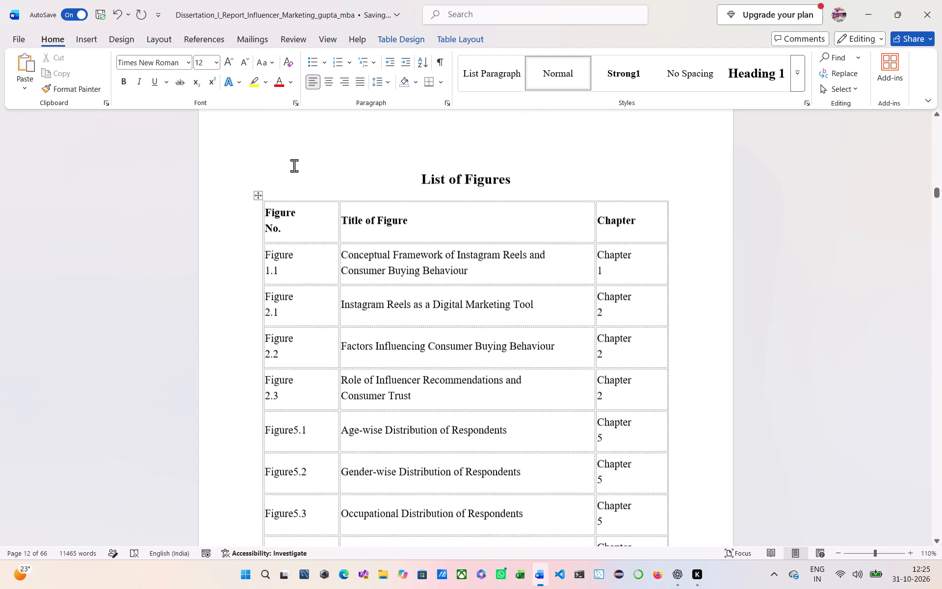
{"action": "scroll", "coordinate": [294, 165], "scroll_direction": "up", "scroll_amount": 1}
{"action": "left_click", "coordinate": [266, 251]}
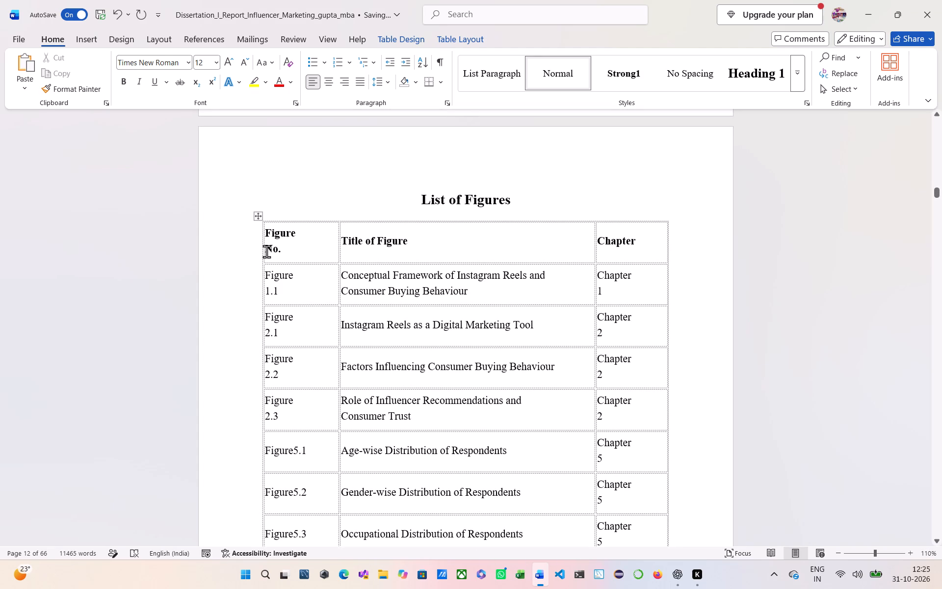
{"action": "key", "text": "BackSpace"}
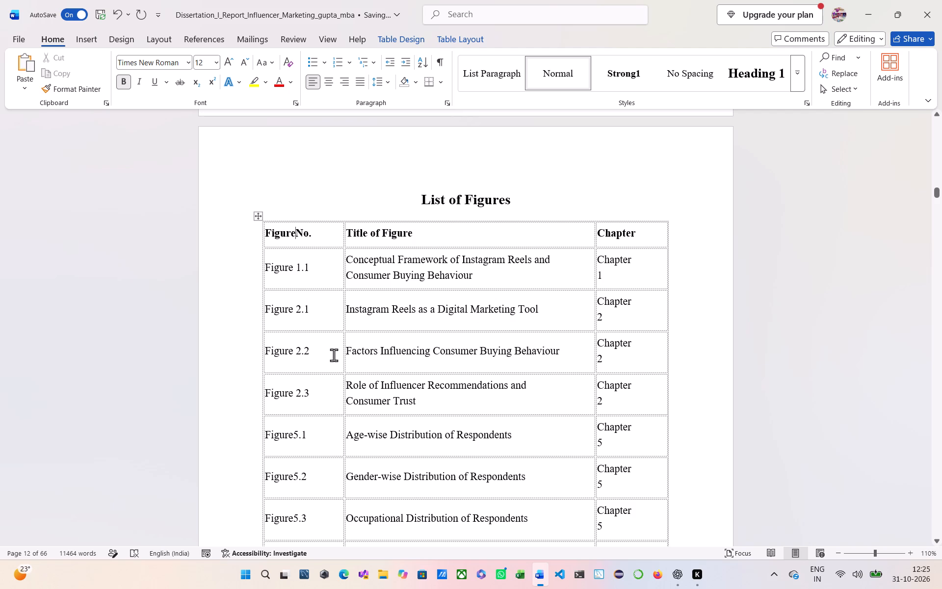
Replace the space before 5.10 in the Figure No. column with a colon so the label reads Figure:5.10.
{"action": "scroll", "coordinate": [324, 420], "scroll_direction": "down", "scroll_amount": 5}
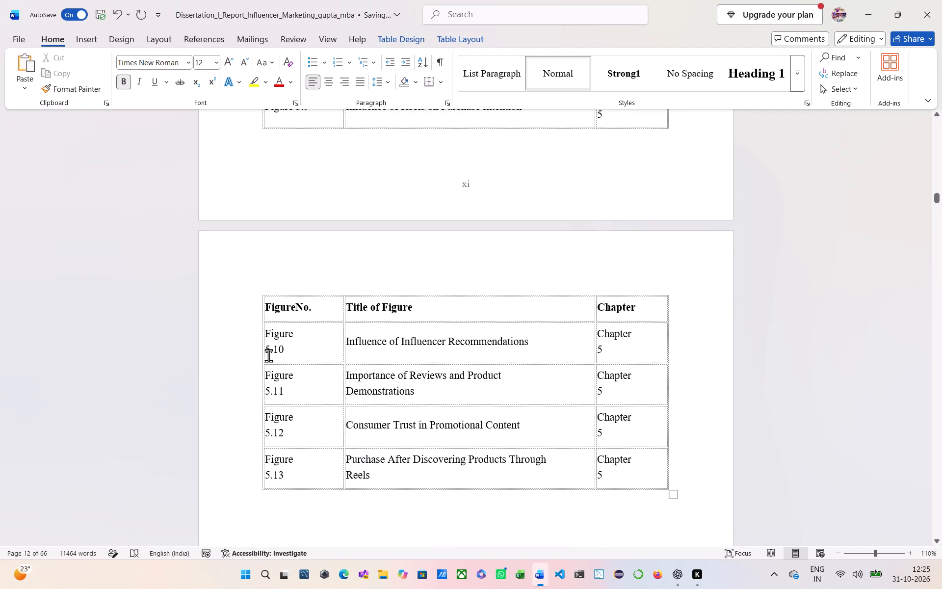
{"action": "left_click", "coordinate": [265, 351]}
{"action": "key", "text": "BackSpace"}
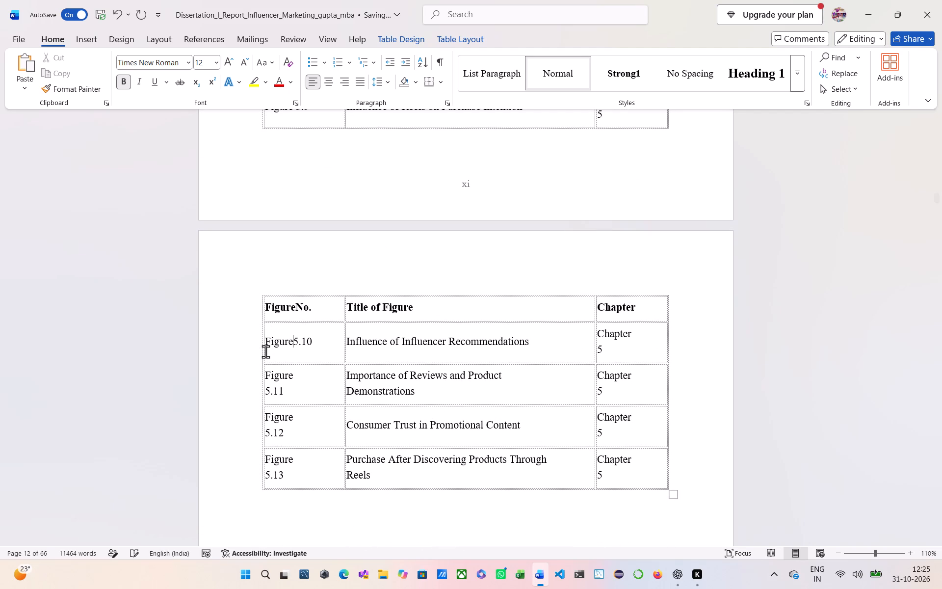
{"action": "left_click", "coordinate": [295, 307]}
{"action": "key", "text": "space"}
{"action": "key", "text": "space"}
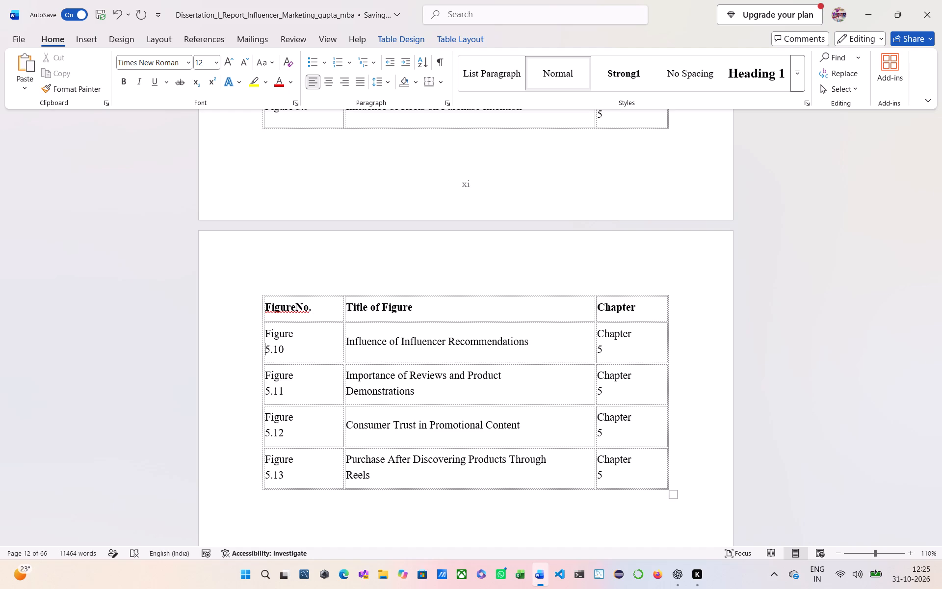
{"action": "key", "text": "BackSpace"}
{"action": "key", "text": "BackSpace"}
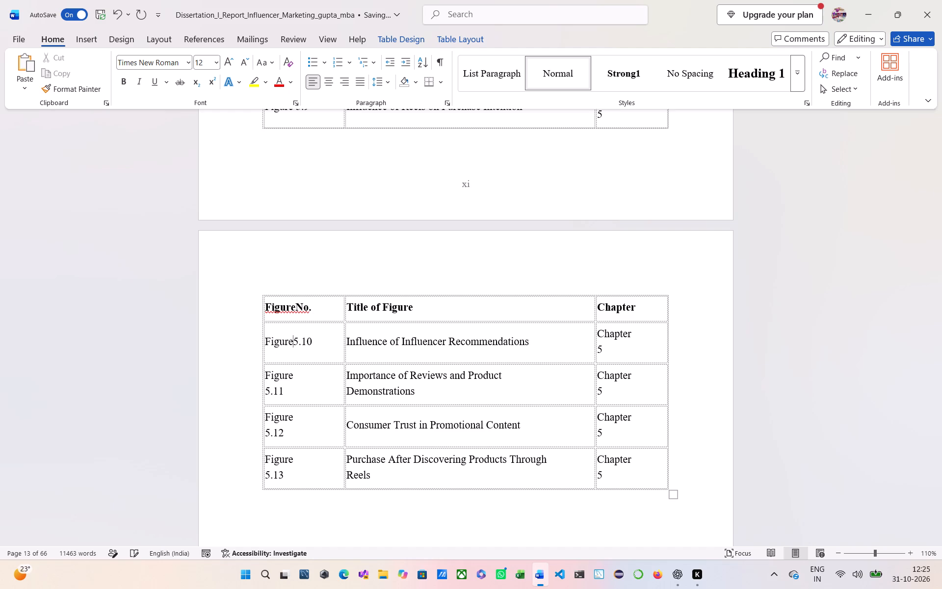
{"action": "key", "text": "shift+colon"}
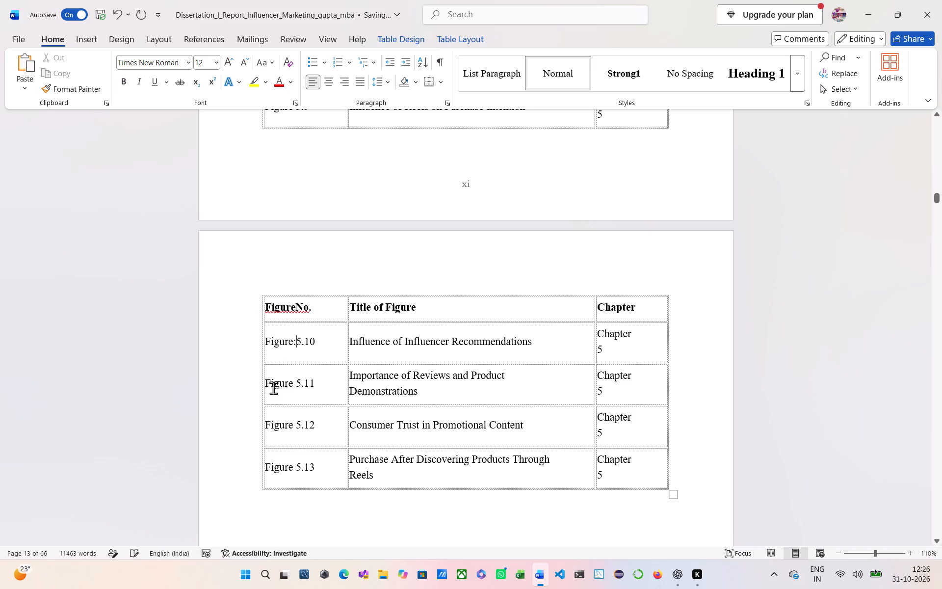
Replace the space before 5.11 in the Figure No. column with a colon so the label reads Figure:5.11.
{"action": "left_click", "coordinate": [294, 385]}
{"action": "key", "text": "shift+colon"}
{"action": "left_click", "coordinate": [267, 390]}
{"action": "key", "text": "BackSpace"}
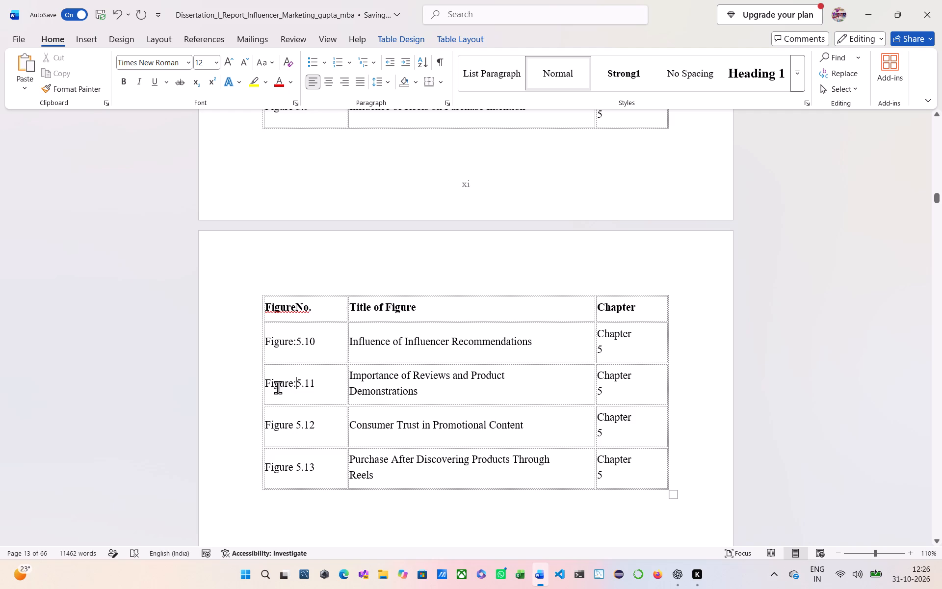
Cut the last three rows of the figures table, 5.11 to 5.13, together with the empty line below them.
{"action": "left_click_drag", "start_coordinate": [270, 381], "coordinate": [648, 516]}
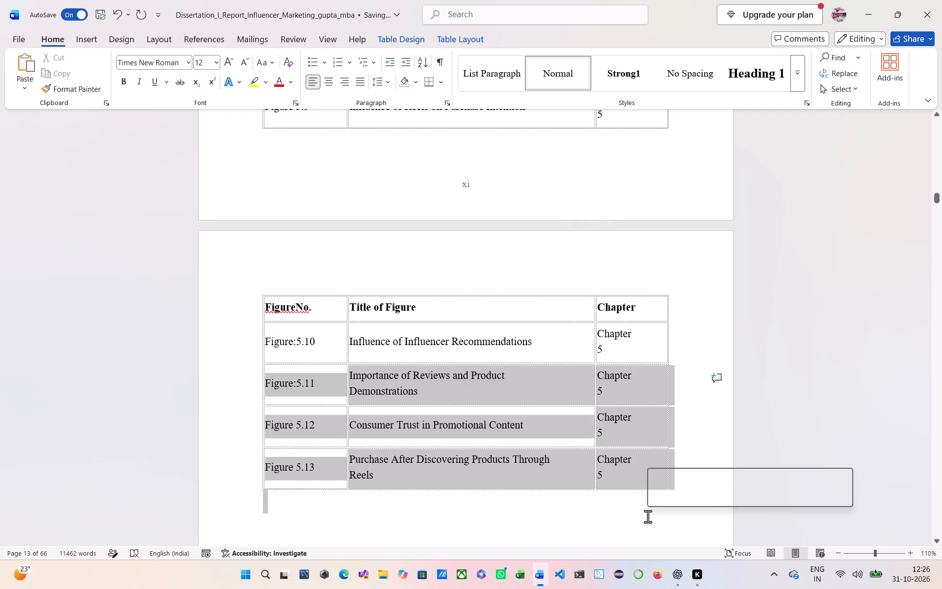
{"action": "right_click", "coordinate": [648, 516]}
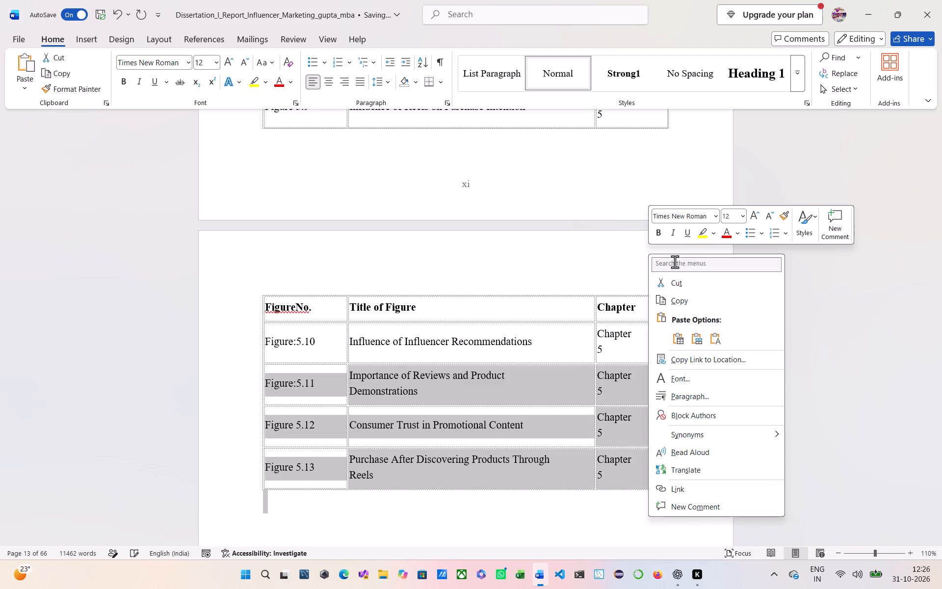
{"action": "left_click", "coordinate": [670, 287]}
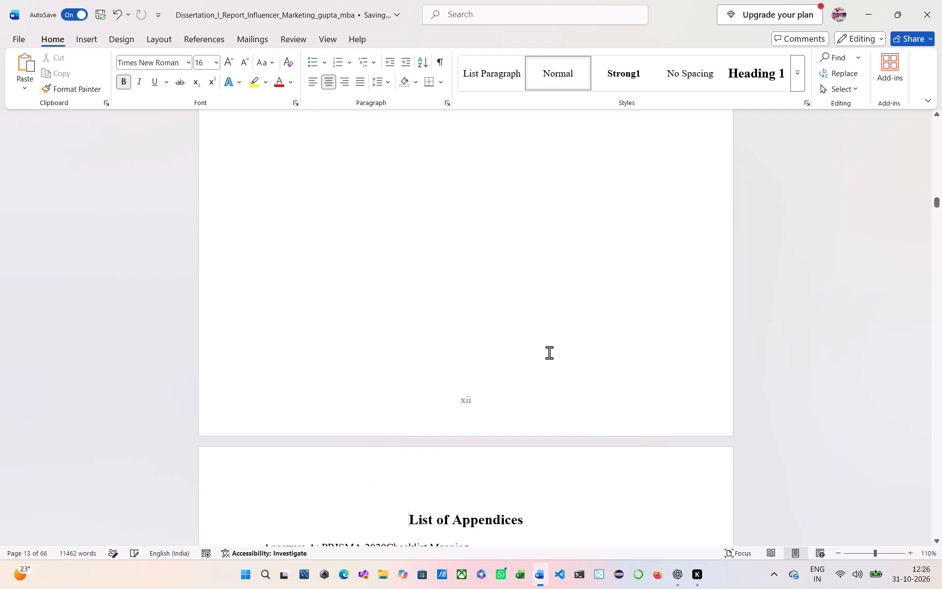
Remove the space before 1 in the Chapter column of the Figure 1.1 row so the entry reads Chapter1.
{"action": "scroll", "coordinate": [549, 352], "scroll_direction": "up", "scroll_amount": 6}
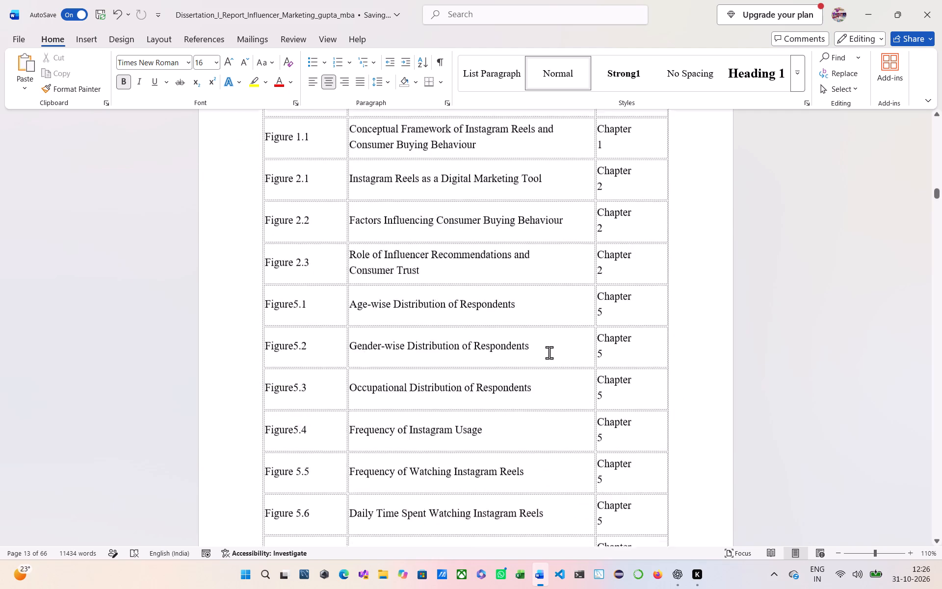
{"action": "scroll", "coordinate": [549, 352], "scroll_direction": "up", "scroll_amount": 3}
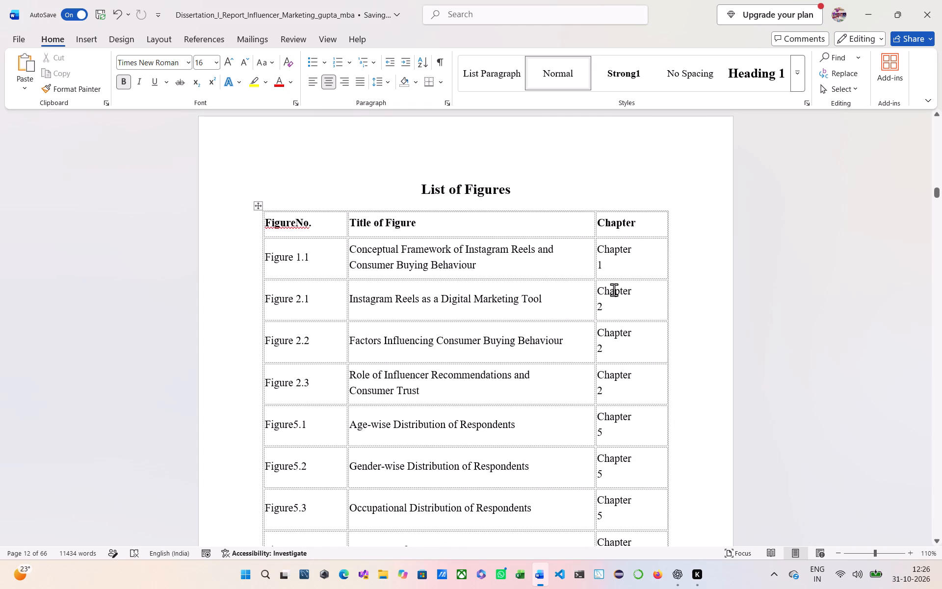
{"action": "left_click", "coordinate": [597, 268]}
{"action": "key", "text": "BackSpace"}
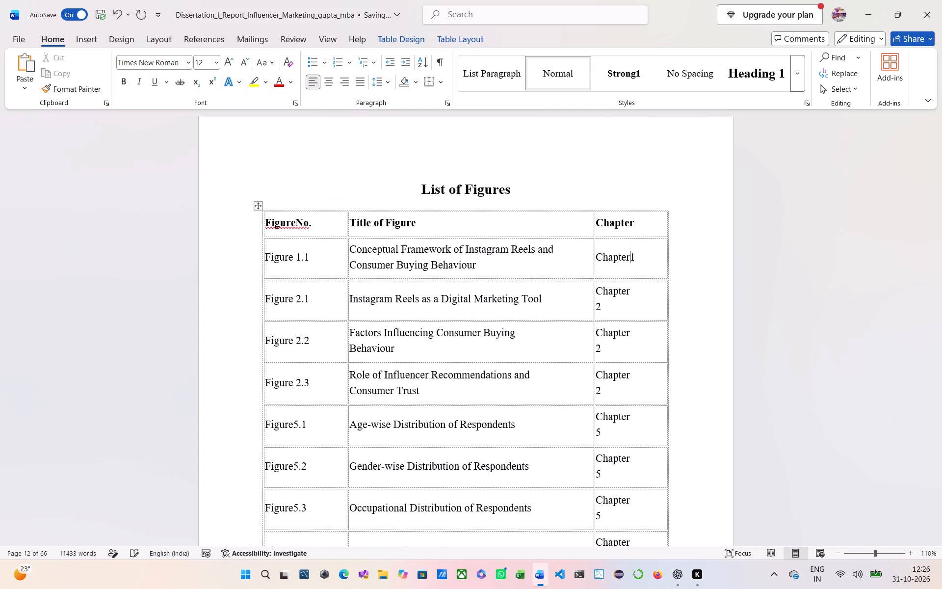
Widen the Chapter column of the List of Figures table by moving the table's outer edge outward, fitting entries like Chapter 2 on one line.
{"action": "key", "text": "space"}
{"action": "key", "text": "BackSpace"}
{"action": "left_click_drag", "start_coordinate": [668, 258], "coordinate": [687, 258]}
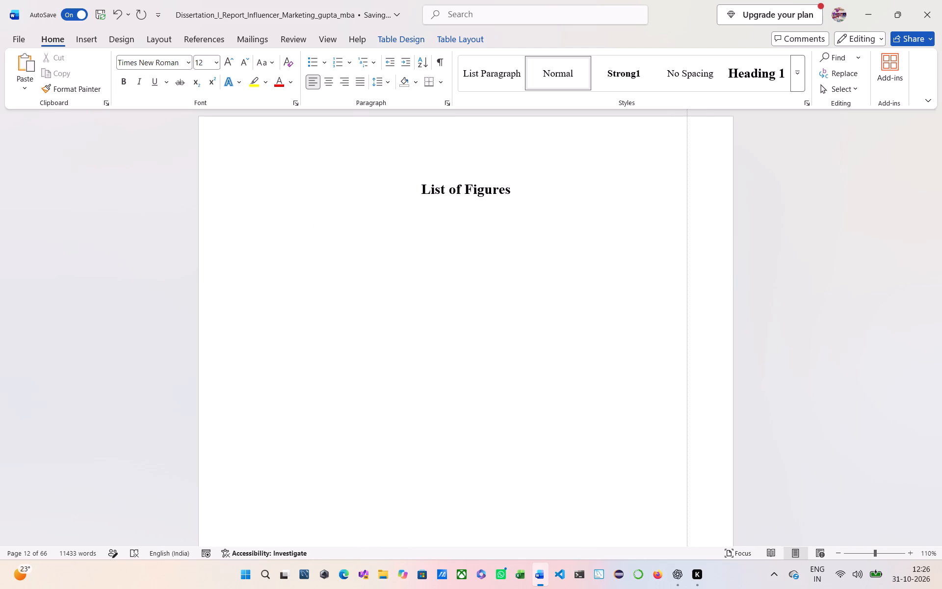
{"action": "left_click_drag", "start_coordinate": [687, 258], "coordinate": [690, 257]}
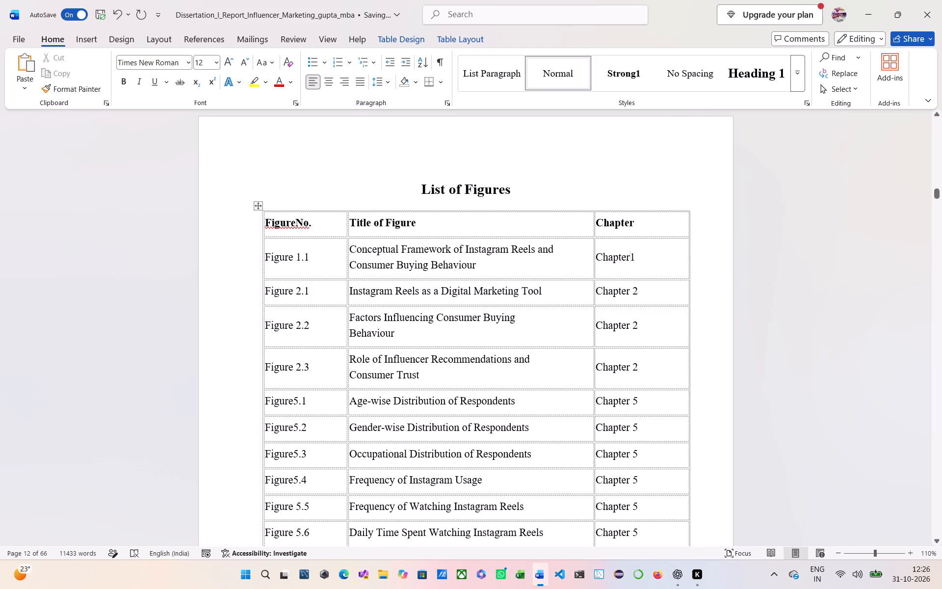
Widen the Title of Figure column slightly by shifting its boundary with the Chapter column, keeping the chapter entries on one line.
{"action": "left_click_drag", "start_coordinate": [593, 250], "coordinate": [596, 250]}
{"action": "left_click_drag", "start_coordinate": [596, 250], "coordinate": [610, 250]}
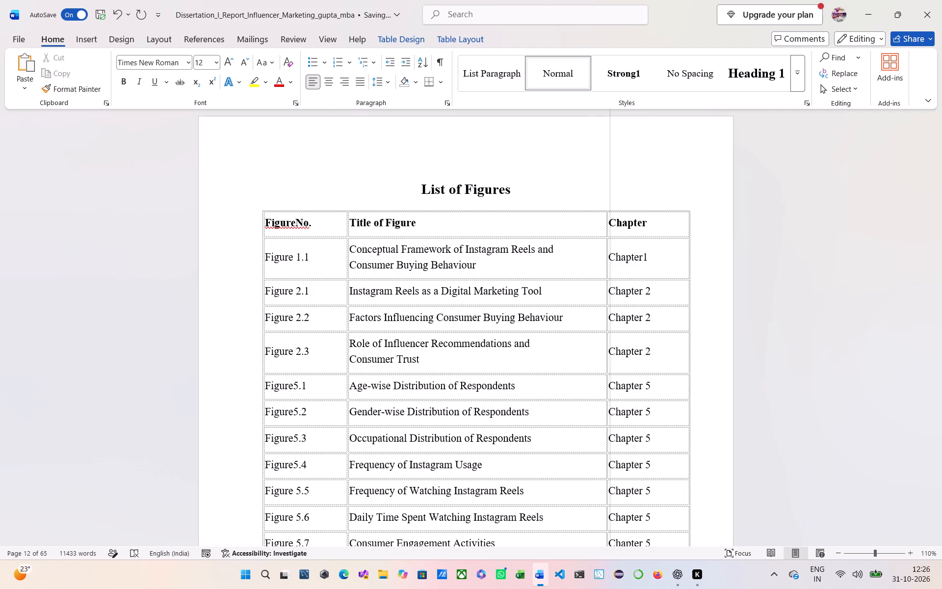
{"action": "left_click_drag", "start_coordinate": [610, 250], "coordinate": [612, 249]}
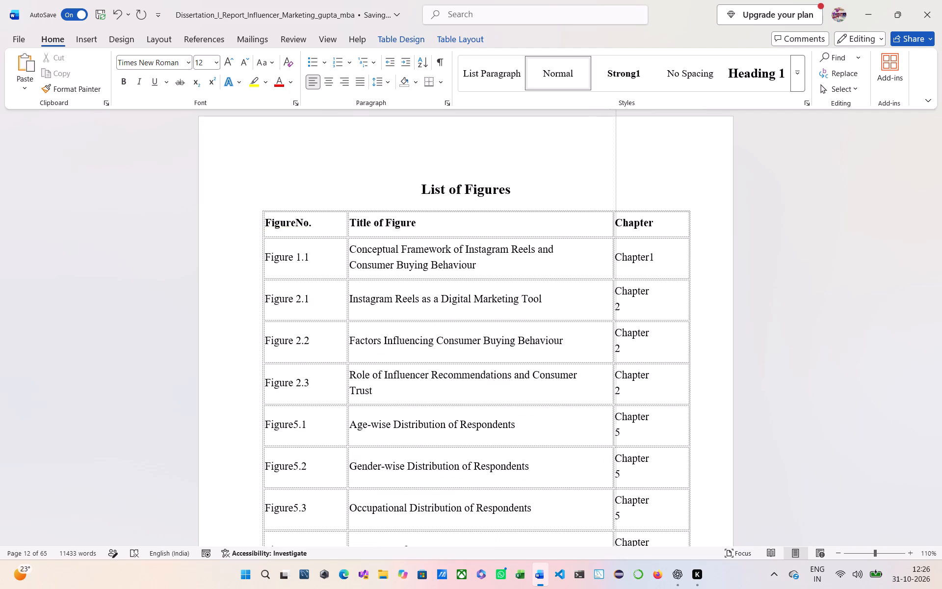
{"action": "left_click_drag", "start_coordinate": [612, 249], "coordinate": [602, 249]}
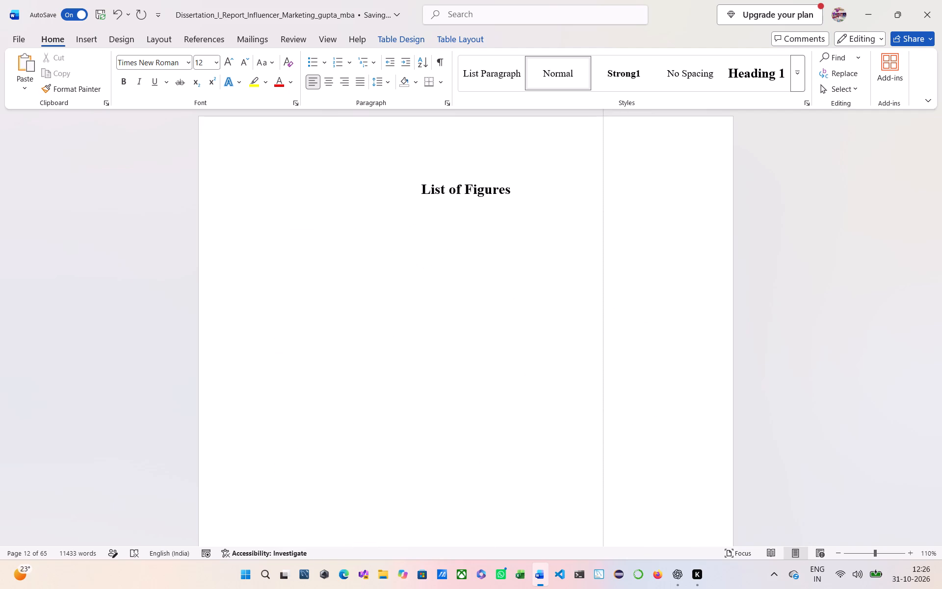
{"action": "left_click_drag", "start_coordinate": [602, 249], "coordinate": [602, 248]}
Review the pages around the List of Appendices and the start of Chapter 1, and the front matter back to the cover page.
{"action": "scroll", "coordinate": [551, 274], "scroll_direction": "down", "scroll_amount": 4}
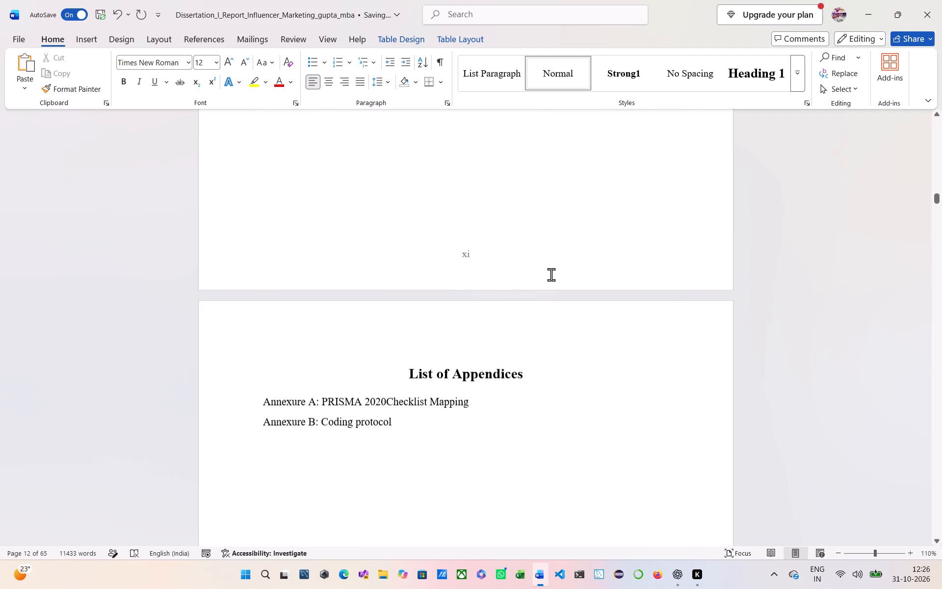
{"action": "scroll", "coordinate": [551, 274], "scroll_direction": "down", "scroll_amount": 8}
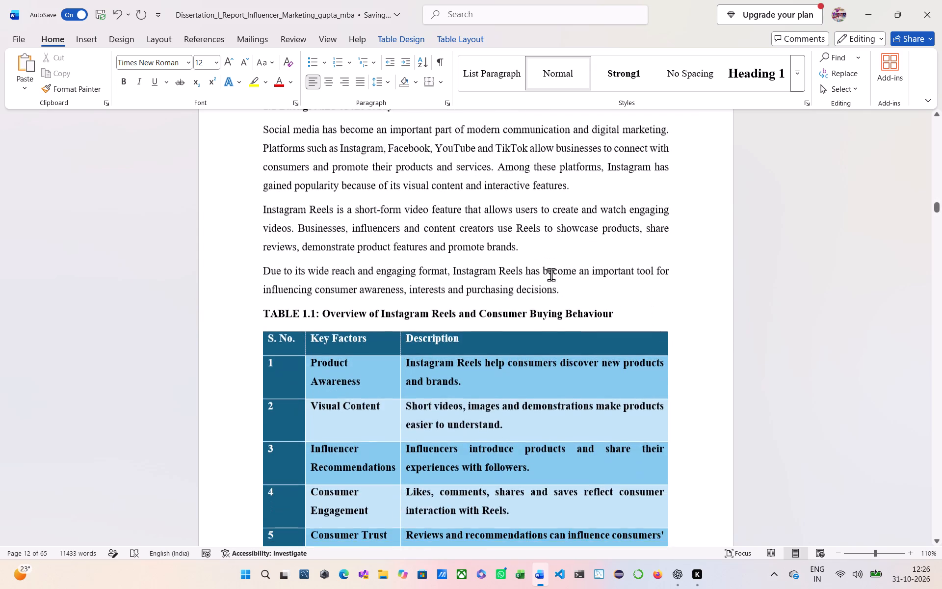
{"action": "scroll", "coordinate": [551, 274], "scroll_direction": "up", "scroll_amount": 1}
{"action": "scroll", "coordinate": [551, 274], "scroll_direction": "down", "scroll_amount": 4}
{"action": "scroll", "coordinate": [551, 274], "scroll_direction": "up", "scroll_amount": 5}
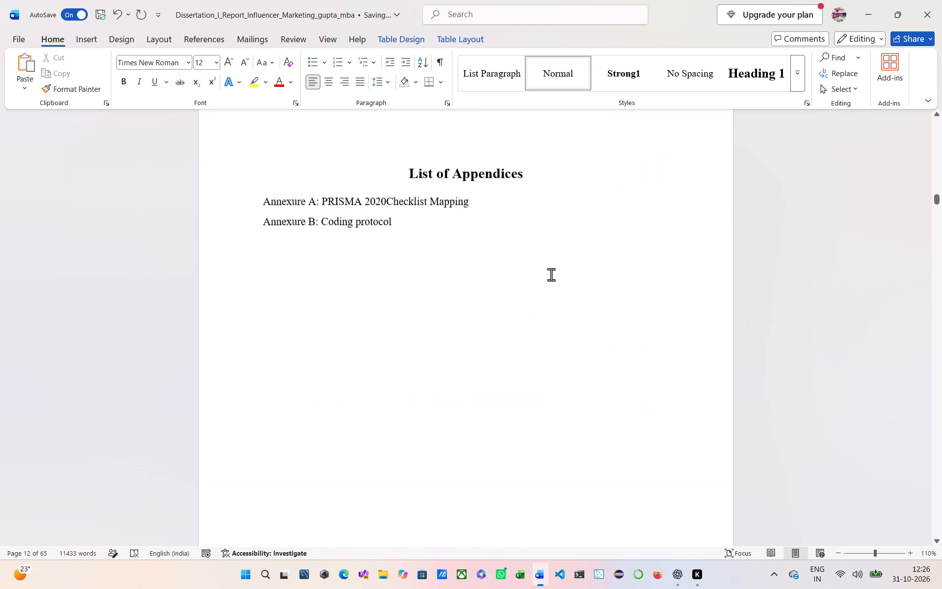
{"action": "scroll", "coordinate": [551, 274], "scroll_direction": "up", "scroll_amount": 14}
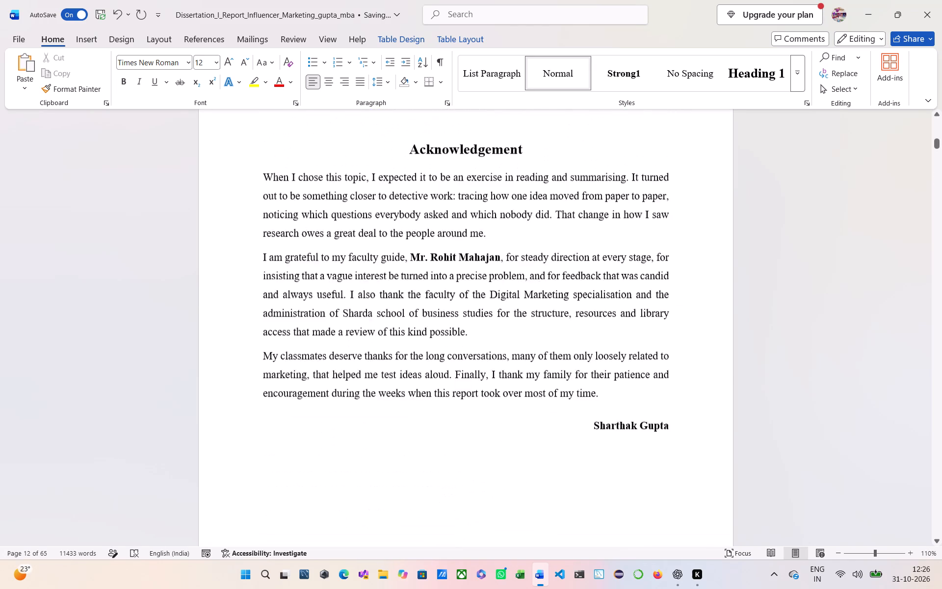
{"action": "scroll", "coordinate": [551, 274], "scroll_direction": "up", "scroll_amount": 8}
{"action": "scroll", "coordinate": [551, 274], "scroll_direction": "down", "scroll_amount": 5}
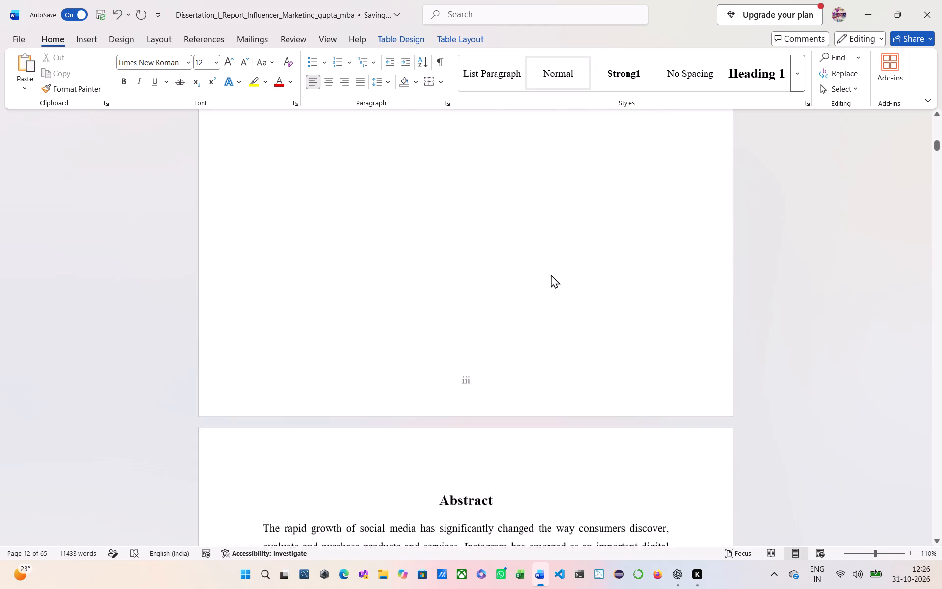
{"action": "scroll", "coordinate": [551, 274], "scroll_direction": "down", "scroll_amount": 1}
{"action": "scroll", "coordinate": [551, 274], "scroll_direction": "up", "scroll_amount": 4}
{"action": "scroll", "coordinate": [551, 274], "scroll_direction": "down", "scroll_amount": 2}
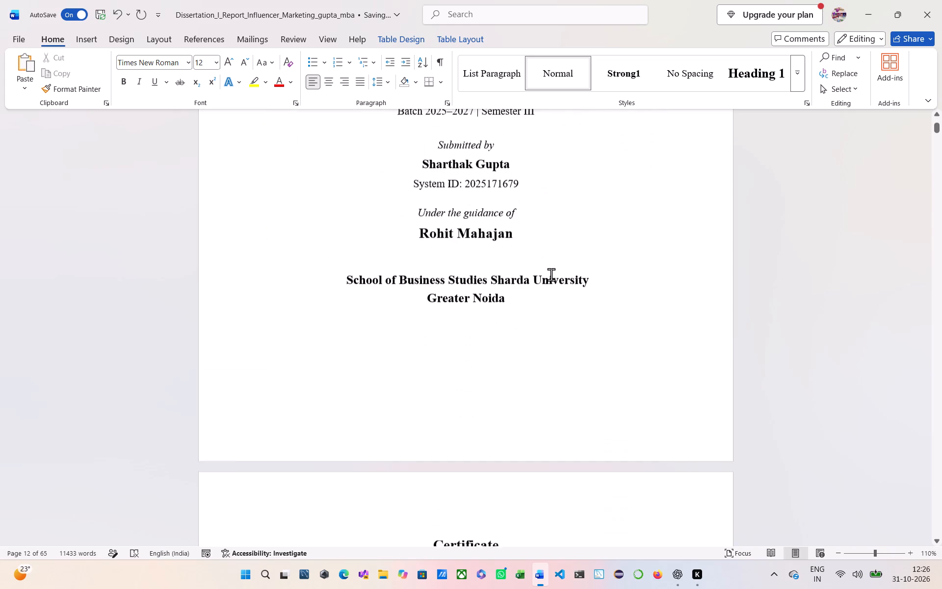
{"action": "scroll", "coordinate": [551, 274], "scroll_direction": "down", "scroll_amount": 1}
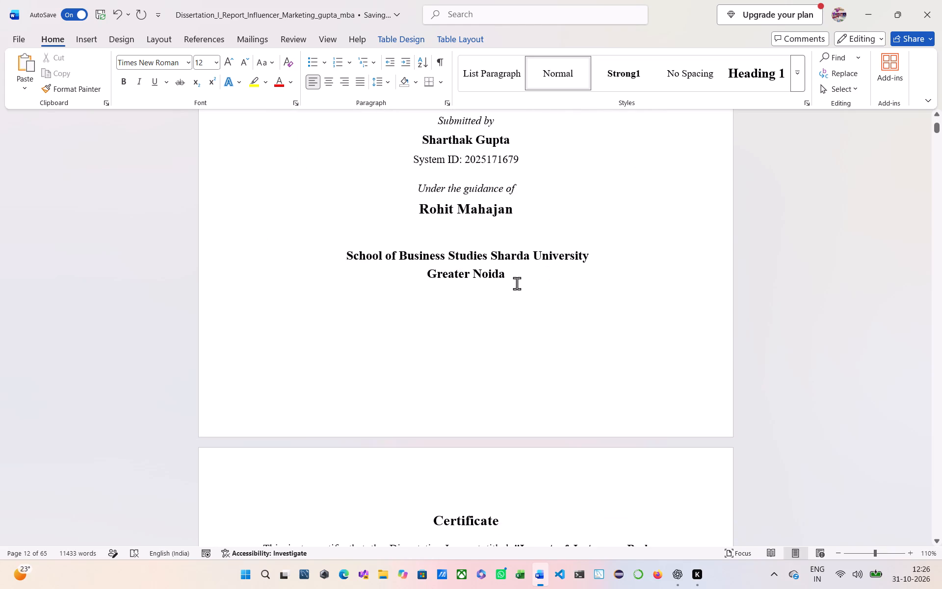
Insert three empty lines on the cover page between the guide's name and the School of Business Studies Sharda University line.
{"action": "left_click", "coordinate": [513, 279]}
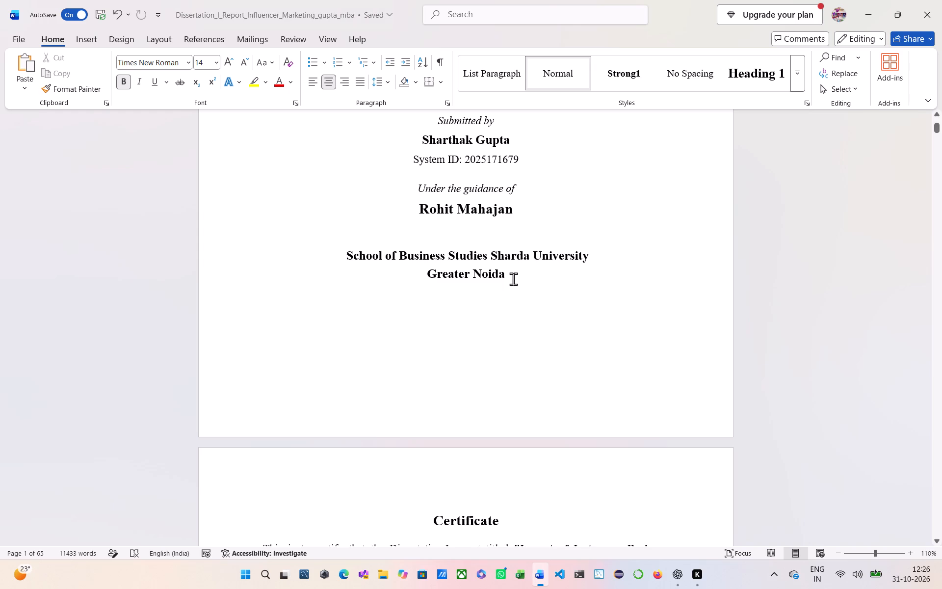
{"action": "scroll", "coordinate": [513, 279], "scroll_direction": "up", "scroll_amount": 1}
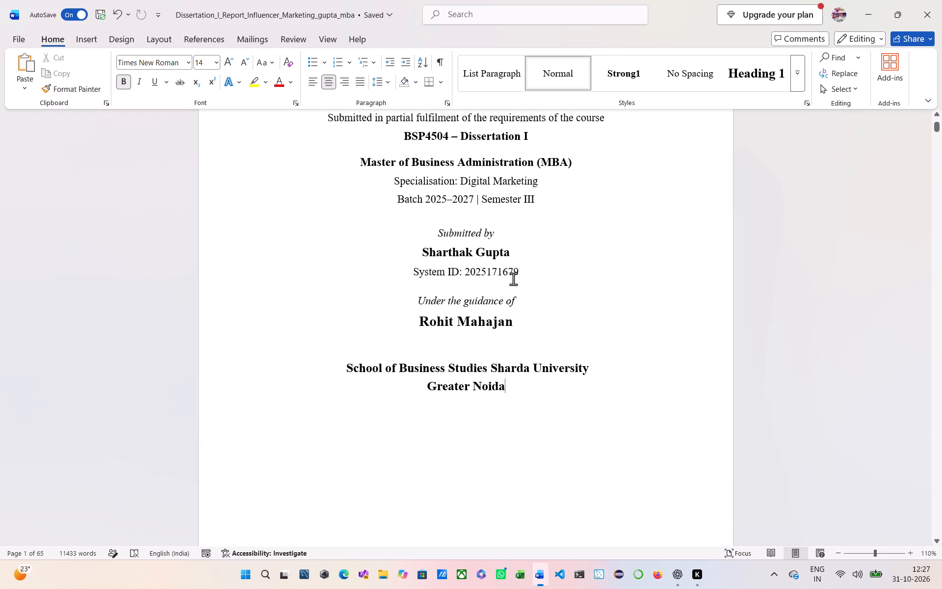
{"action": "left_click", "coordinate": [458, 351]}
{"action": "key", "text": "Return"}
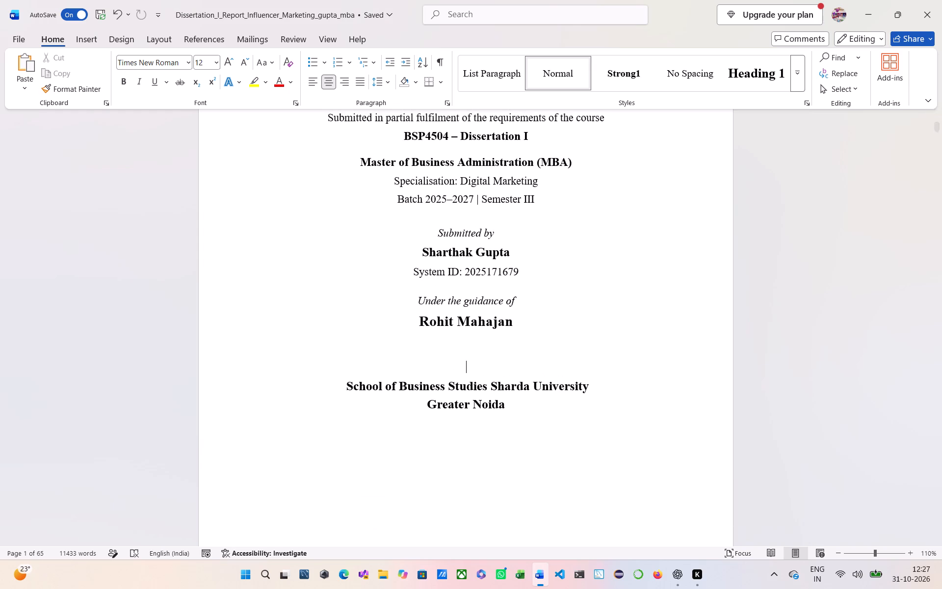
{"action": "key", "text": "Return"}
{"action": "key", "text": "Return"}
{"action": "scroll", "coordinate": [458, 351], "scroll_direction": "down", "scroll_amount": 2}
{"action": "scroll", "coordinate": [458, 351], "scroll_direction": "up", "scroll_amount": 1}
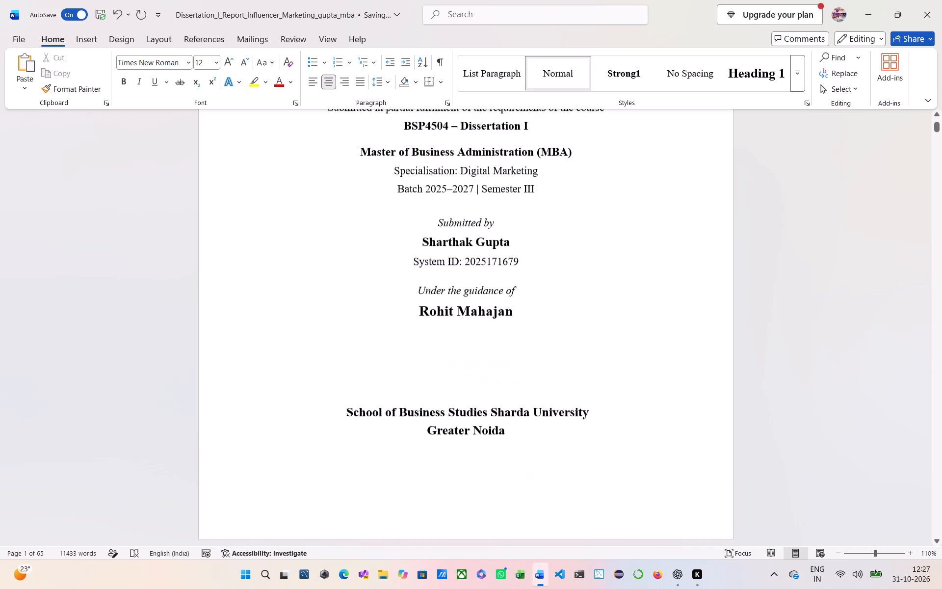
{"action": "scroll", "coordinate": [458, 351], "scroll_direction": "up", "scroll_amount": 2}
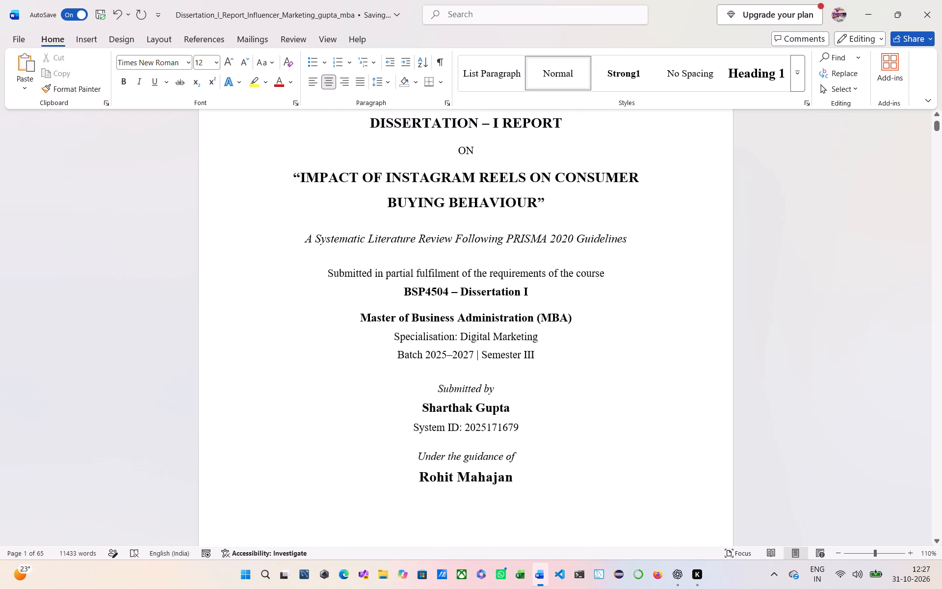
{"action": "scroll", "coordinate": [458, 351], "scroll_direction": "down", "scroll_amount": 1}
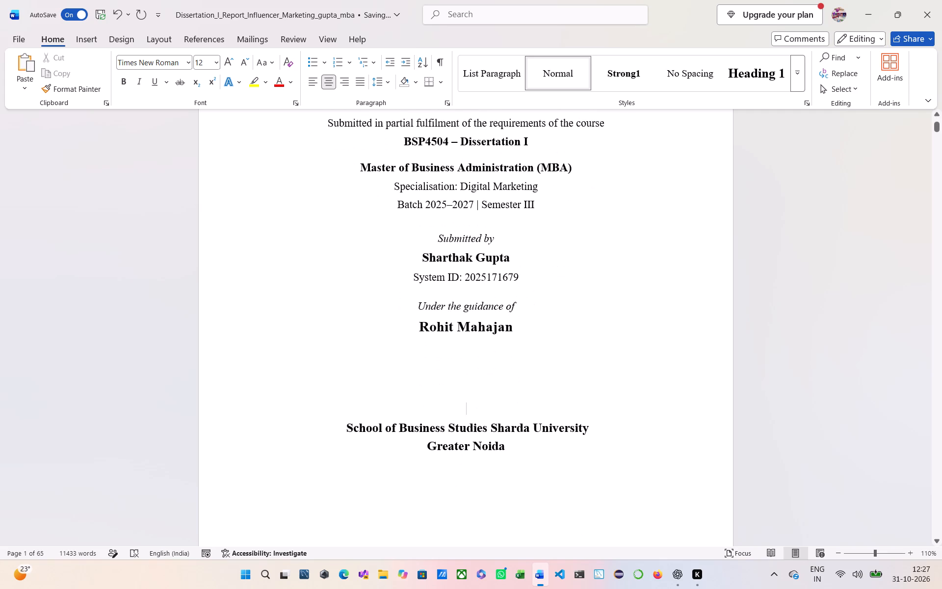
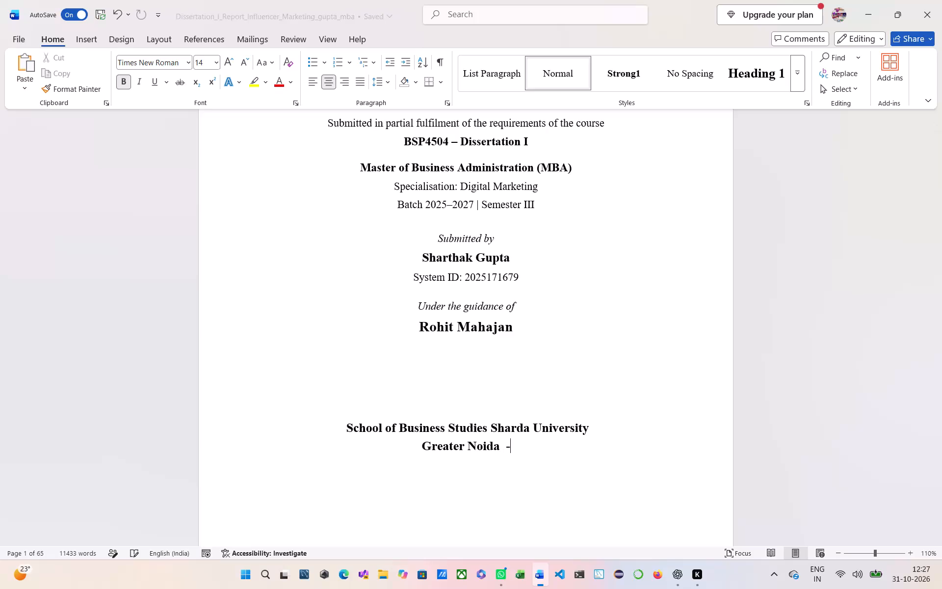
Add 2013206 after the hyphen in the cover page's Greater Noida line, separated from it by four spaces.
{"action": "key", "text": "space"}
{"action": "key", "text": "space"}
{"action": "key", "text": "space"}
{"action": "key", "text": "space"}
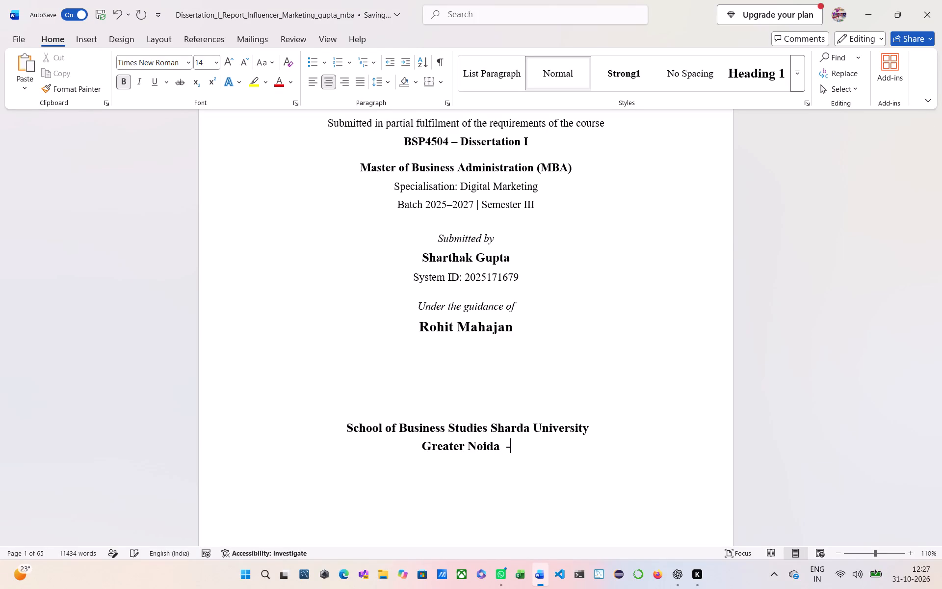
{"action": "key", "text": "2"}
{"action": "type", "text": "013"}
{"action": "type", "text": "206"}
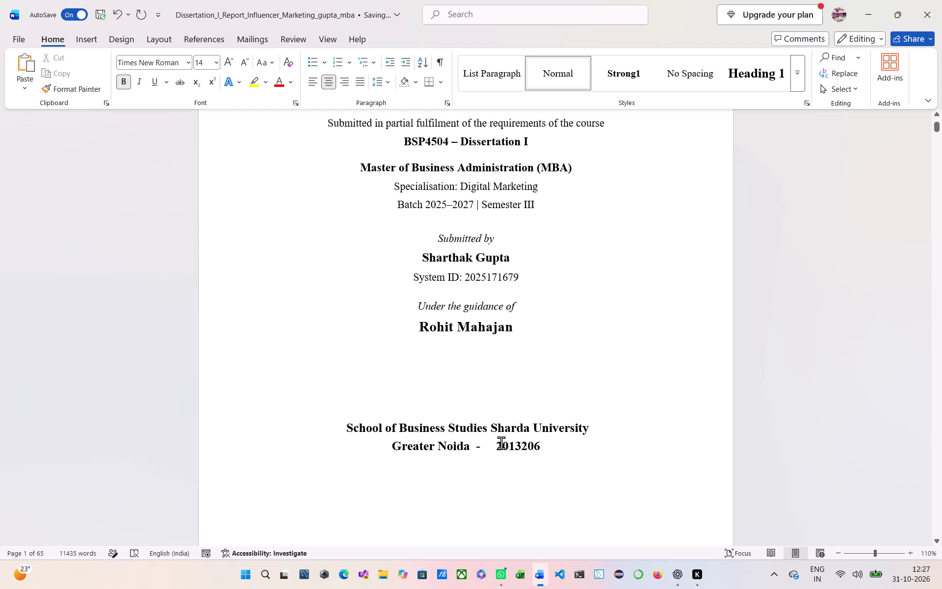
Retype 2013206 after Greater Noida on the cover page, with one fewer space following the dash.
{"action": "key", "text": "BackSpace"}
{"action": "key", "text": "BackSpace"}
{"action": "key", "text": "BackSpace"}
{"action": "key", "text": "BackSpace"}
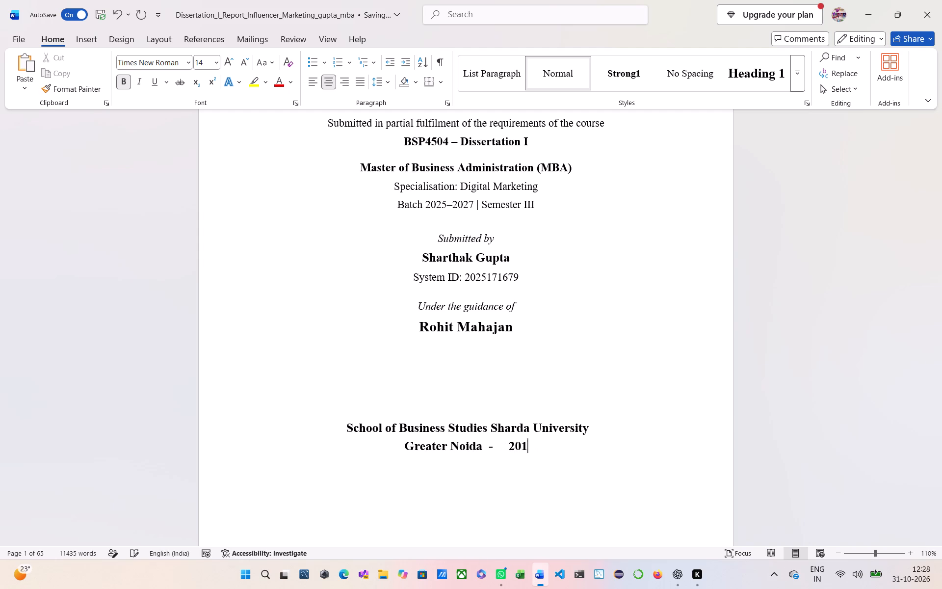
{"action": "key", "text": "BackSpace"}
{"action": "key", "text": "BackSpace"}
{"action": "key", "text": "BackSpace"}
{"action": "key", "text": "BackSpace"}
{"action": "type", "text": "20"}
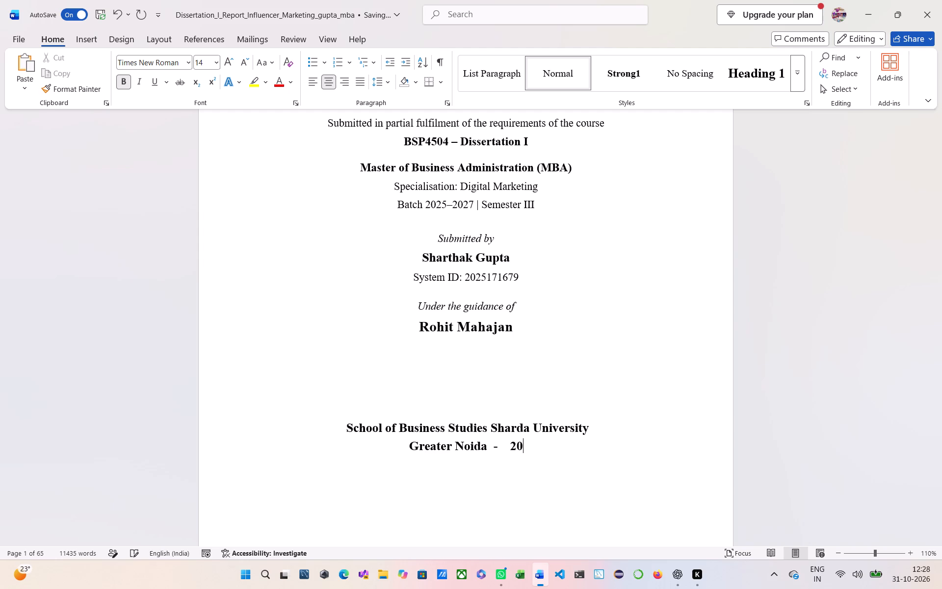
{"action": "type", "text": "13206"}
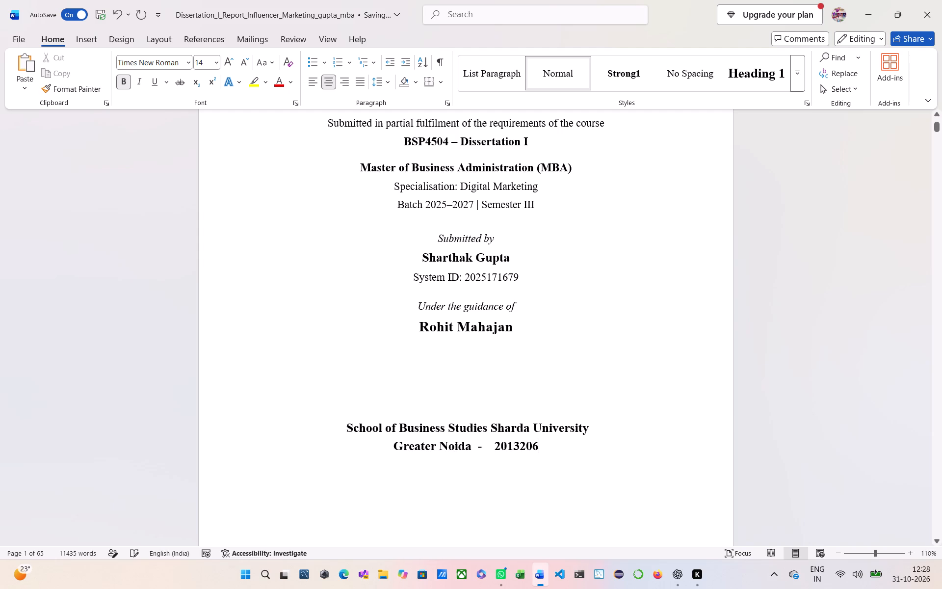
Print the whole dissertation report to a PDF using the Microsoft Print to PDF printer.
{"action": "scroll", "coordinate": [494, 429], "scroll_direction": "down", "scroll_amount": 2}
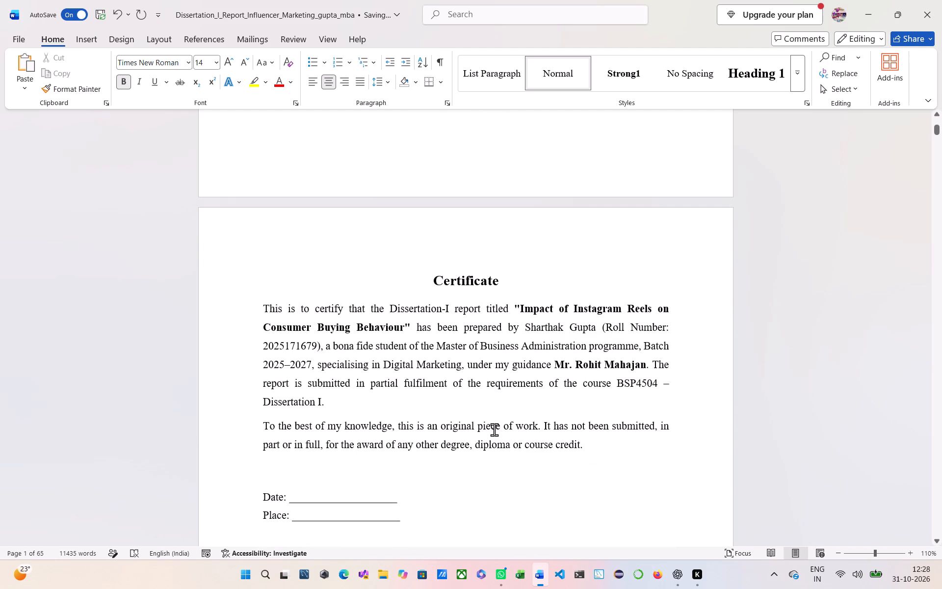
{"action": "scroll", "coordinate": [494, 429], "scroll_direction": "down", "scroll_amount": 18}
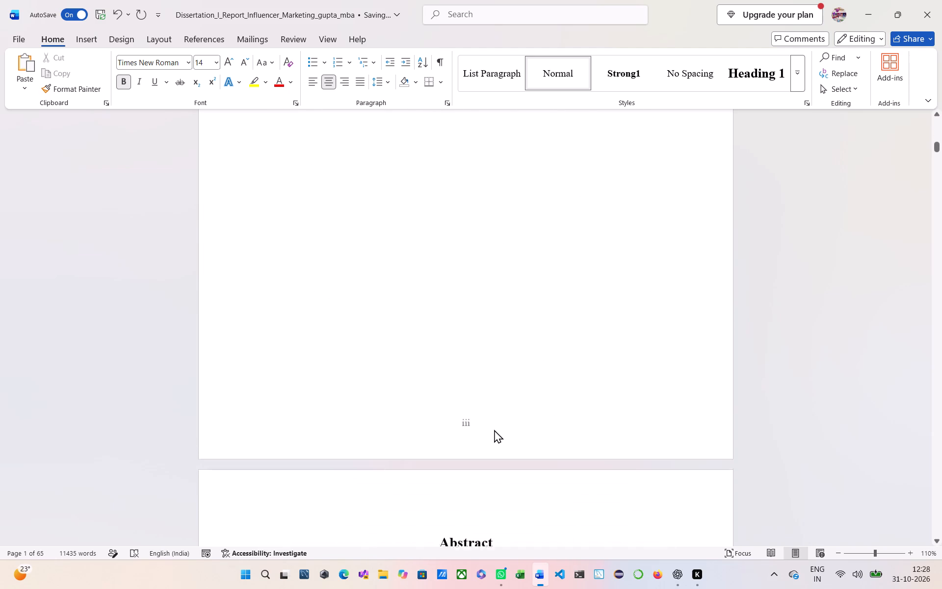
{"action": "scroll", "coordinate": [494, 429], "scroll_direction": "down", "scroll_amount": 18}
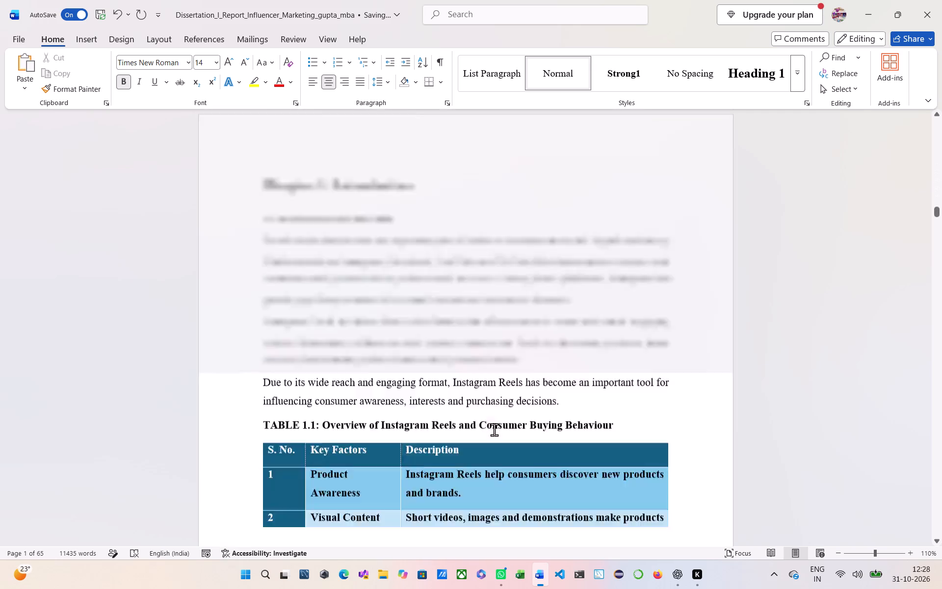
{"action": "scroll", "coordinate": [494, 429], "scroll_direction": "down", "scroll_amount": 11}
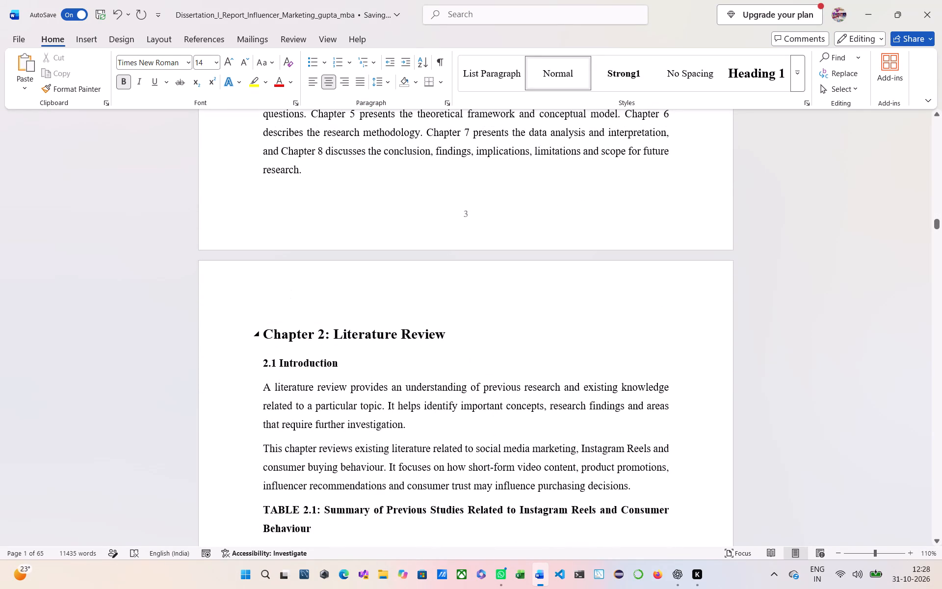
{"action": "left_click", "coordinate": [18, 43]}
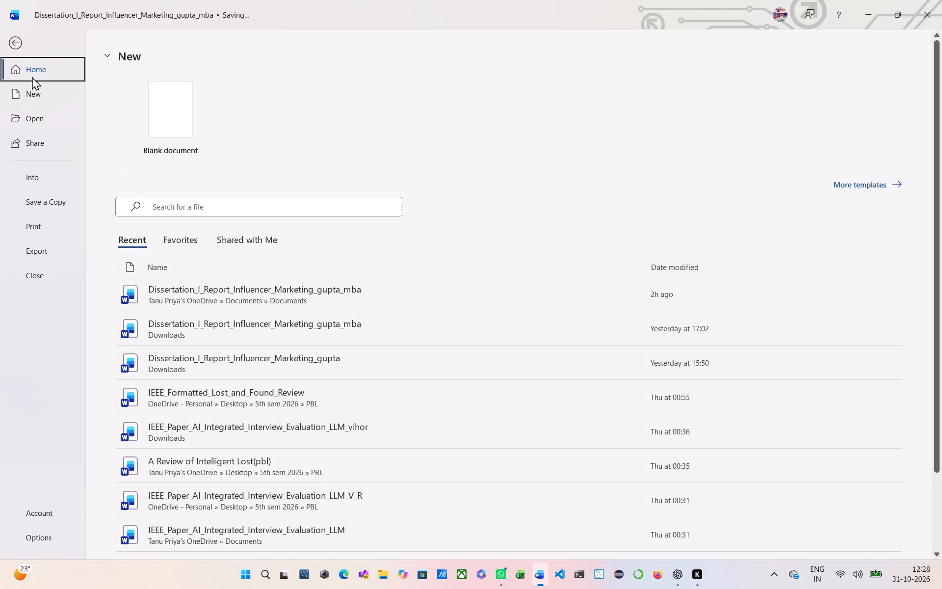
{"action": "left_click", "coordinate": [42, 229]}
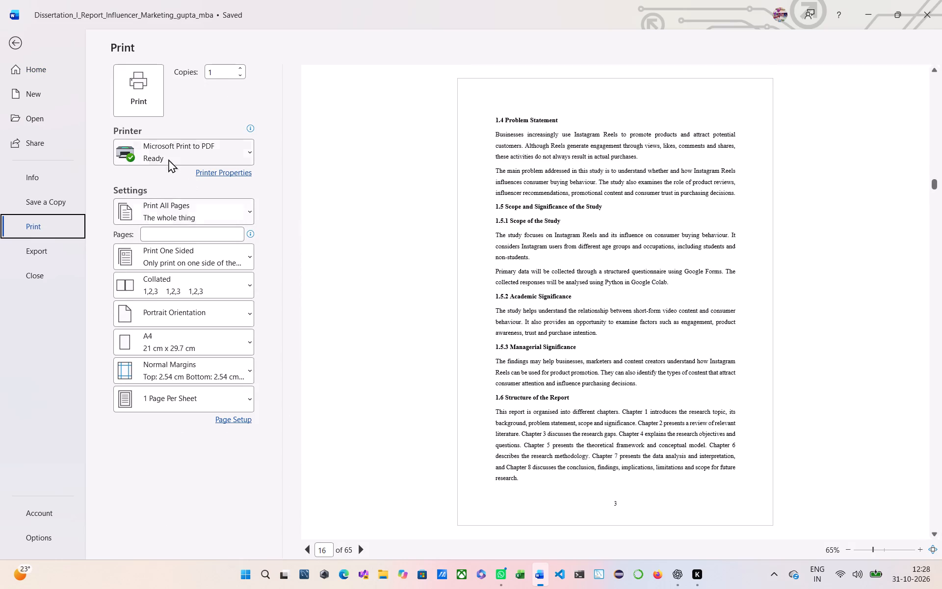
{"action": "left_click", "coordinate": [155, 93]}
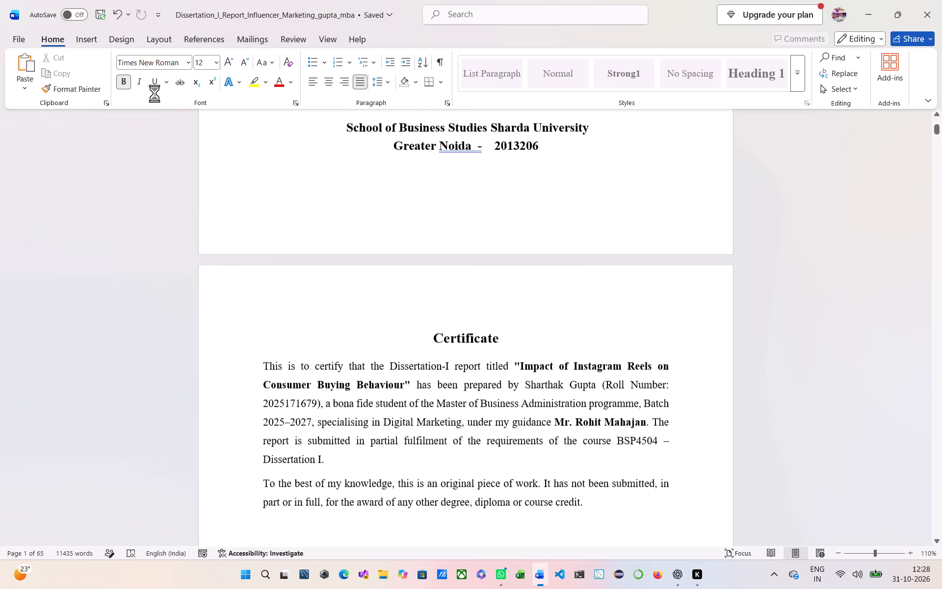
{"action": "left_click", "coordinate": [108, 204]}
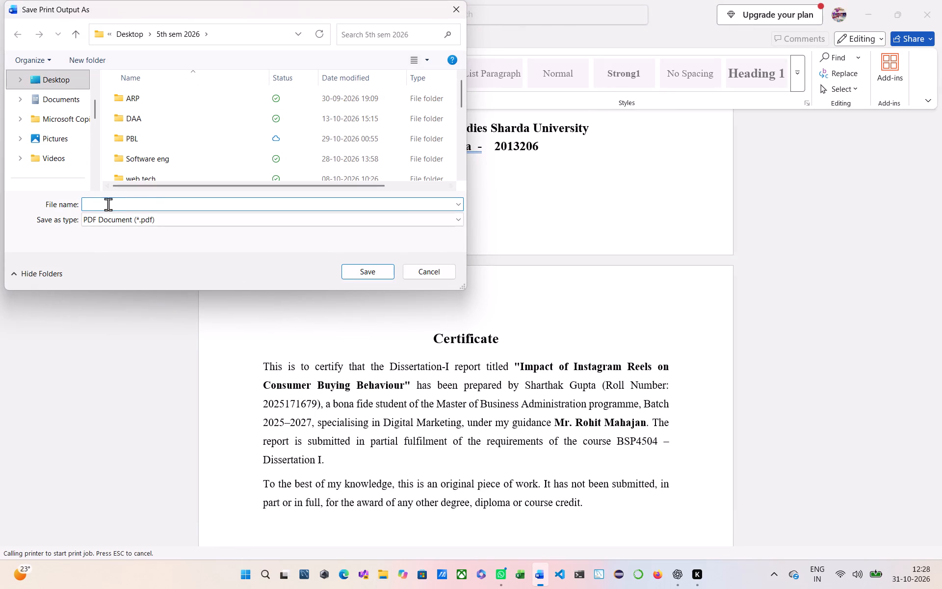
Save the print output as a PDF document named MBAfile in the Downloads folder.
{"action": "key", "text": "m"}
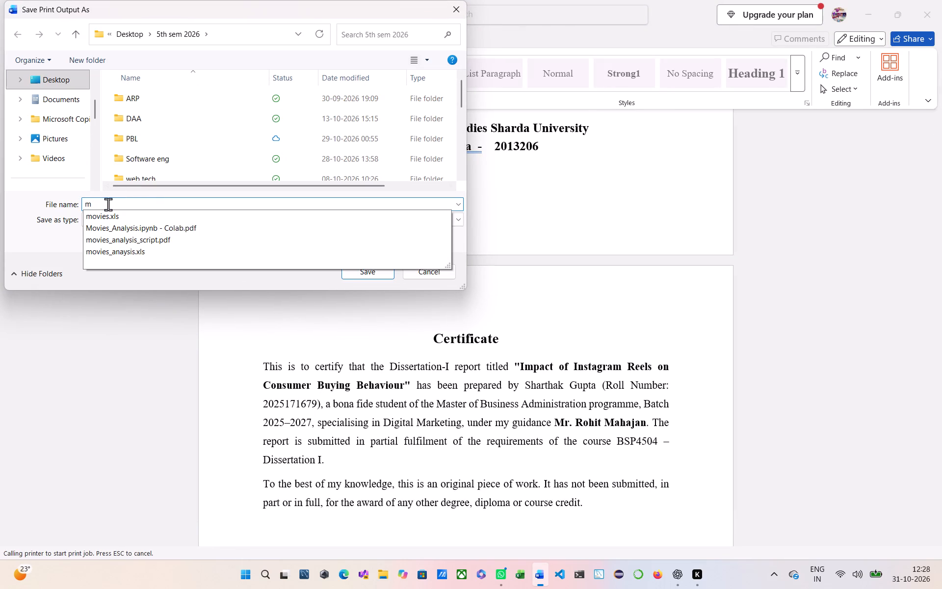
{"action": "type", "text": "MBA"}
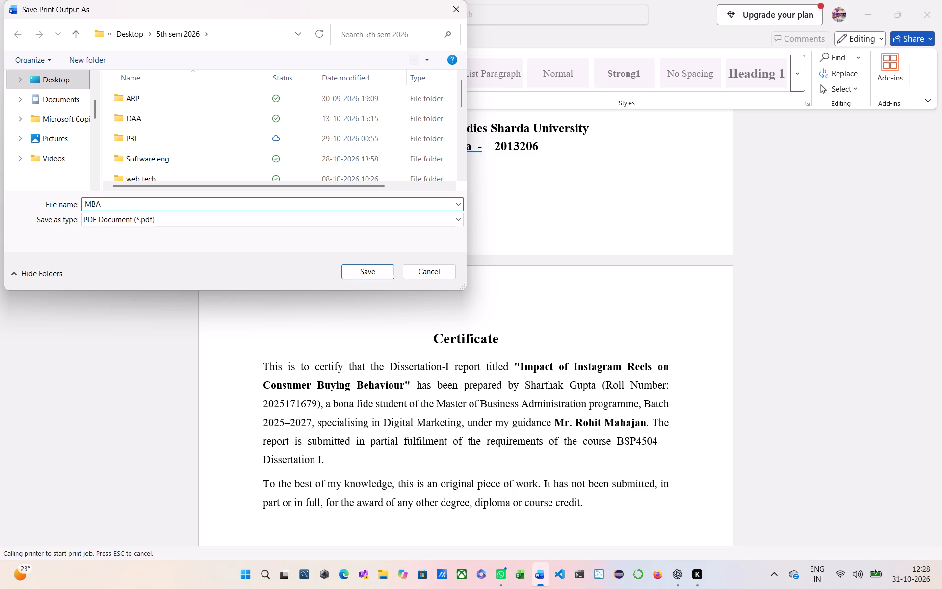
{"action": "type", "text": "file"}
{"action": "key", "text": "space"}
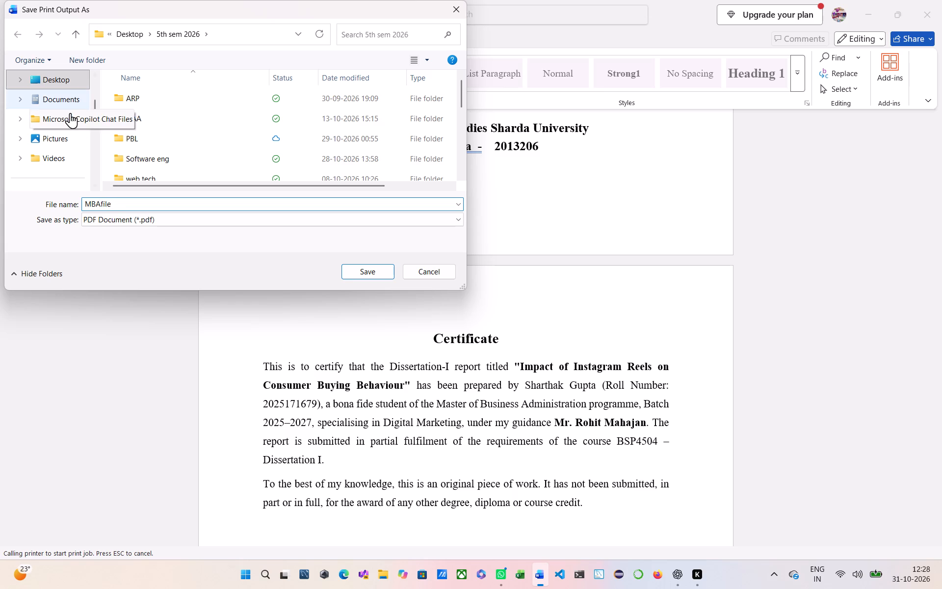
{"action": "scroll", "coordinate": [72, 119], "scroll_direction": "down", "scroll_amount": 1}
{"action": "left_click", "coordinate": [59, 81]}
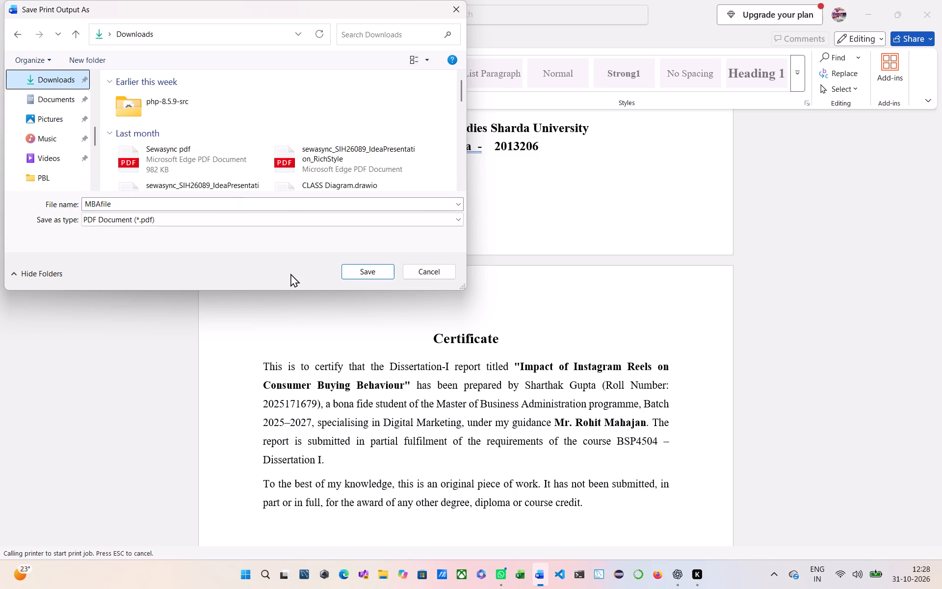
{"action": "left_click", "coordinate": [359, 271]}
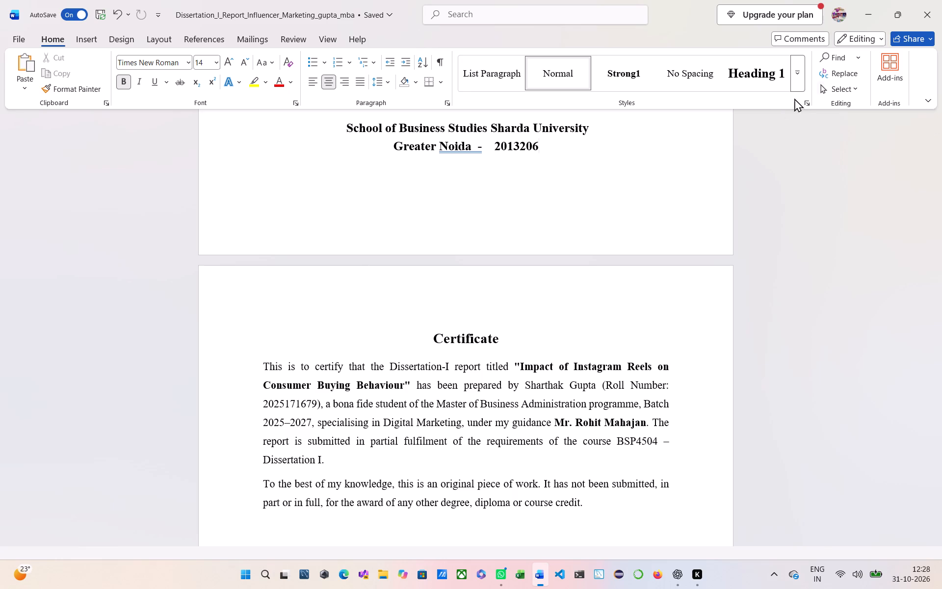
Close the dissertation report window and dismiss the pending-print dialog without cancelling the printing.
{"action": "left_click", "coordinate": [923, 11]}
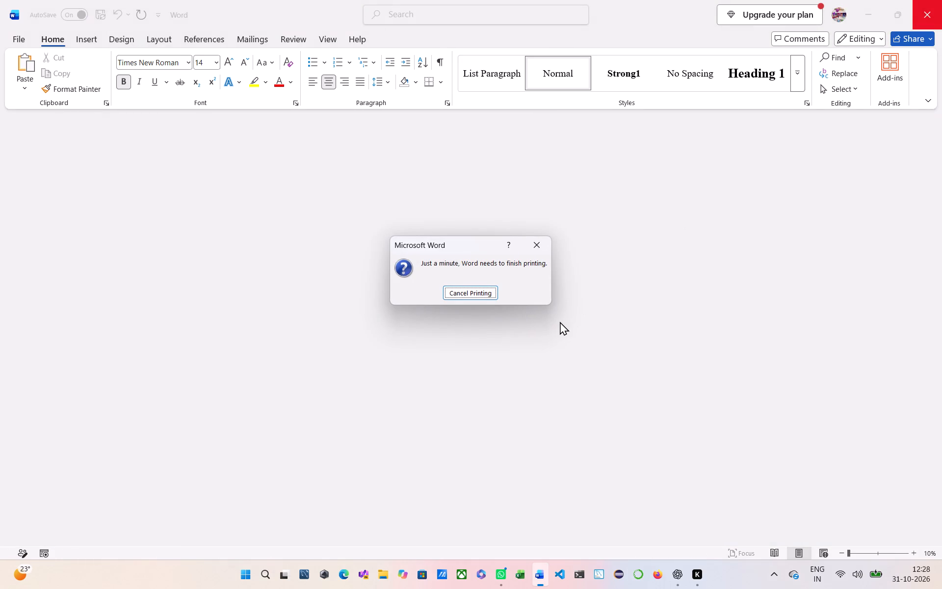
{"action": "left_click", "coordinate": [635, 286]}
{"action": "left_click", "coordinate": [536, 371]}
{"action": "left_click", "coordinate": [540, 244]}
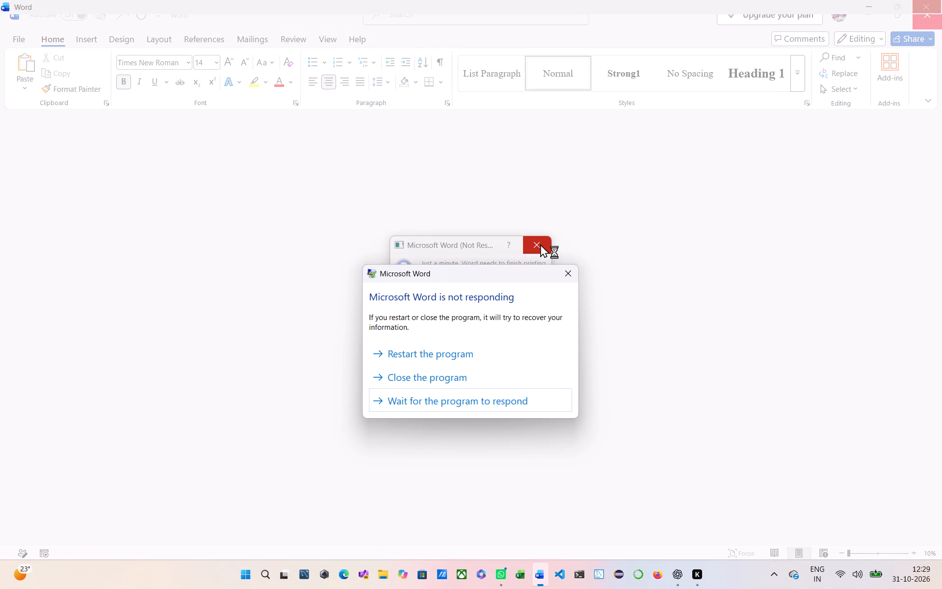
Dismiss the not-responding dialog without choosing to restart, close or wait for the program.
{"action": "left_click", "coordinate": [573, 276]}
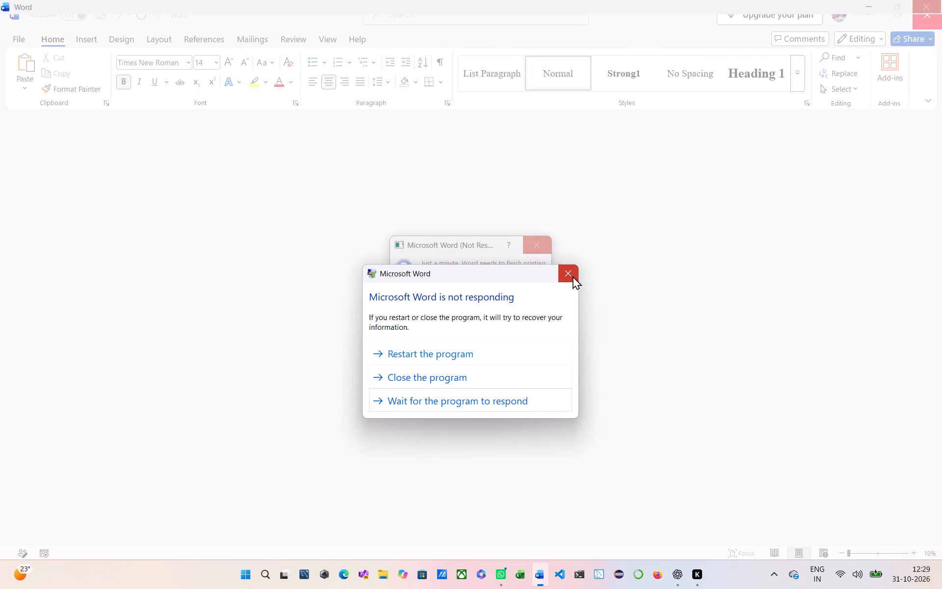
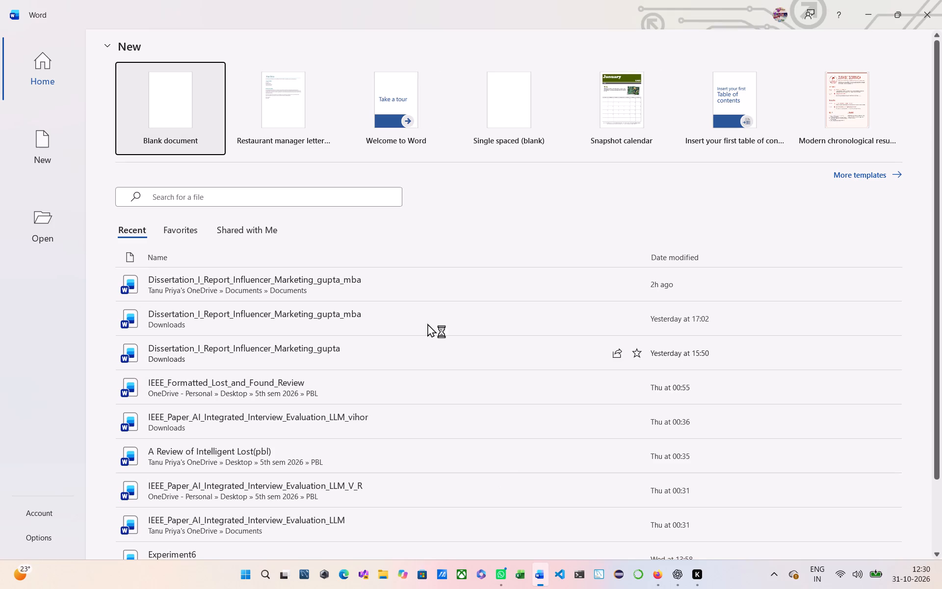
{"action": "double_click", "coordinate": [403, 288]}
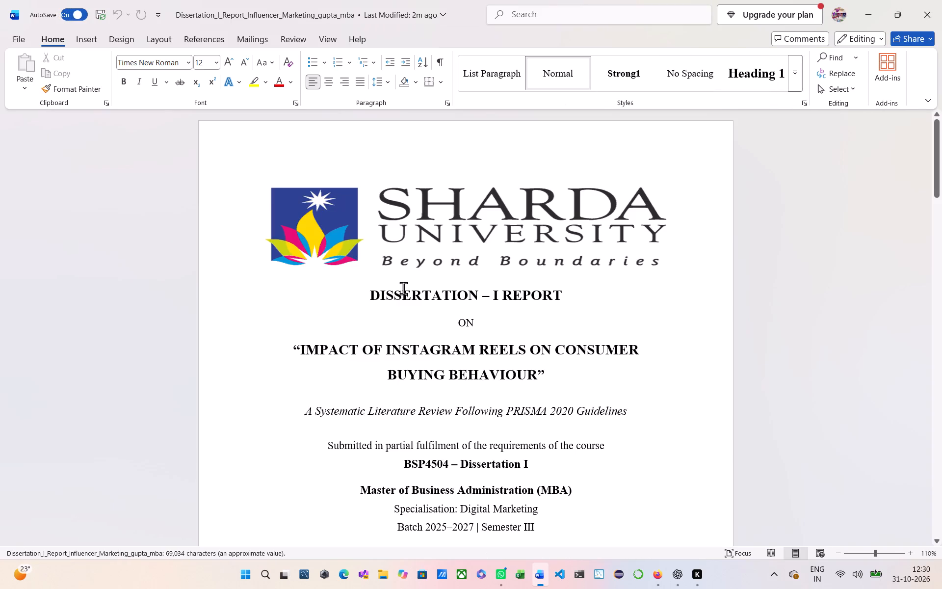
Review the reopened report's front matter, from the cover page and certificate through to the Table of Contents.
{"action": "scroll", "coordinate": [403, 288], "scroll_direction": "down", "scroll_amount": 11}
{"action": "scroll", "coordinate": [403, 288], "scroll_direction": "up", "scroll_amount": 2}
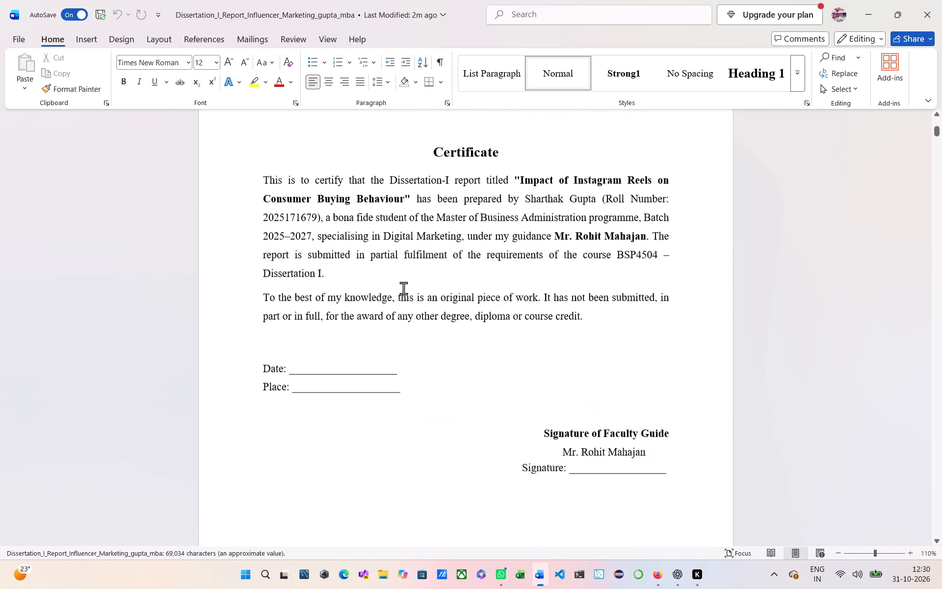
{"action": "scroll", "coordinate": [403, 288], "scroll_direction": "up", "scroll_amount": 2}
{"action": "scroll", "coordinate": [403, 288], "scroll_direction": "down", "scroll_amount": 9}
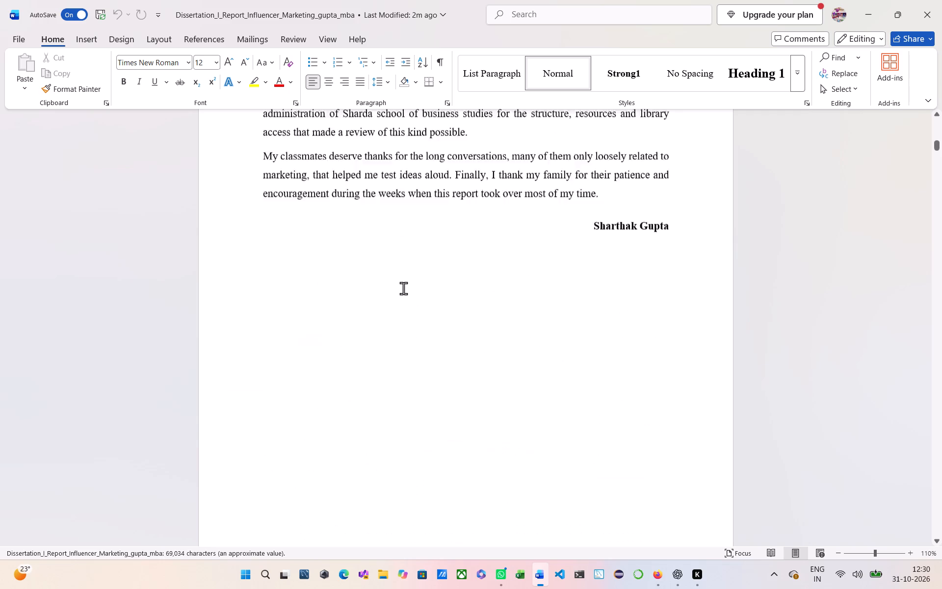
{"action": "scroll", "coordinate": [403, 288], "scroll_direction": "down", "scroll_amount": 5}
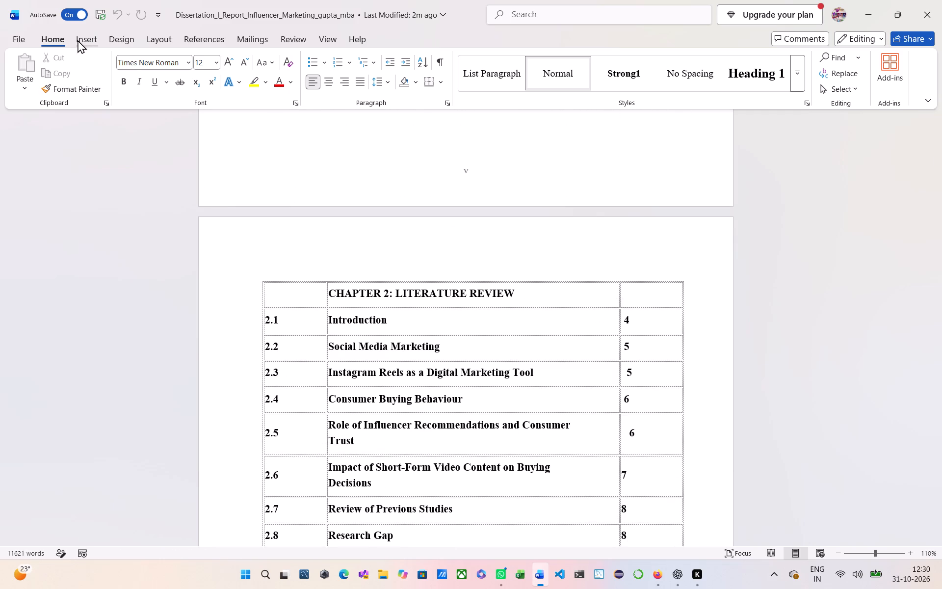
{"action": "scroll", "coordinate": [384, 295], "scroll_direction": "up", "scroll_amount": 3}
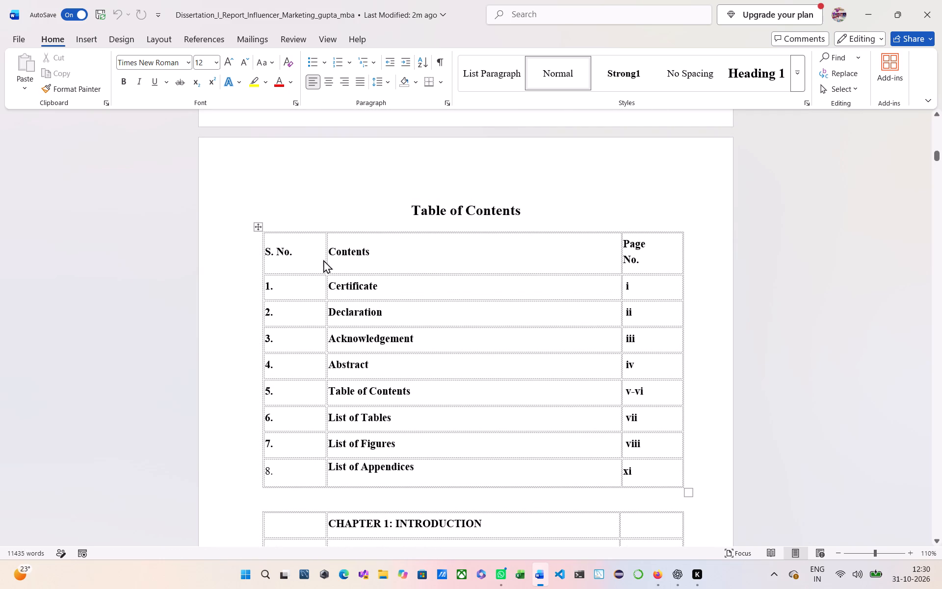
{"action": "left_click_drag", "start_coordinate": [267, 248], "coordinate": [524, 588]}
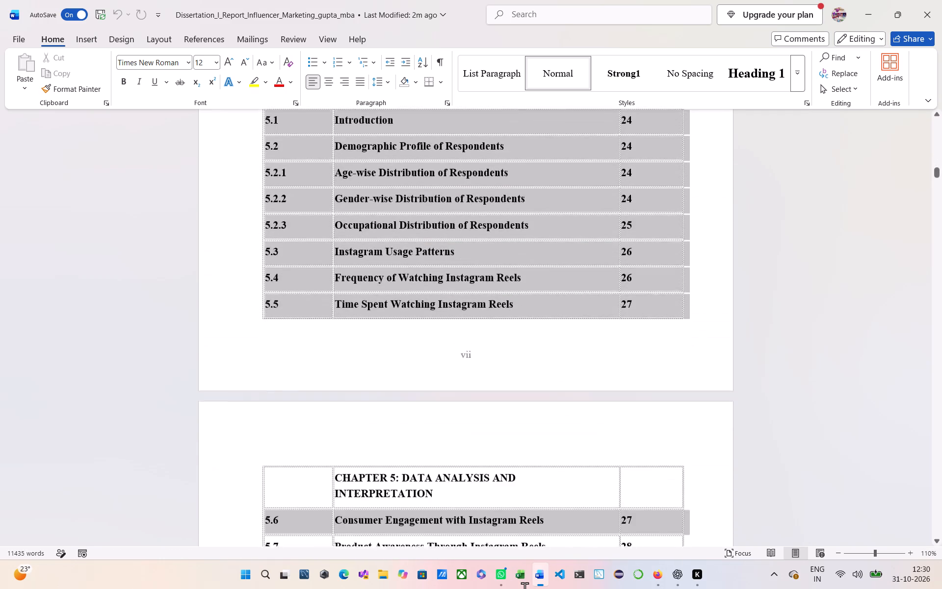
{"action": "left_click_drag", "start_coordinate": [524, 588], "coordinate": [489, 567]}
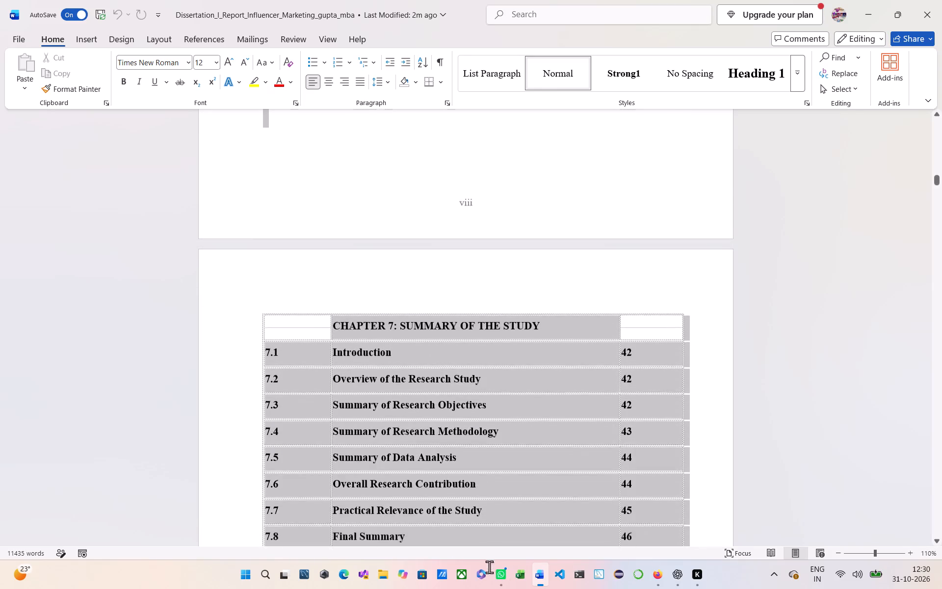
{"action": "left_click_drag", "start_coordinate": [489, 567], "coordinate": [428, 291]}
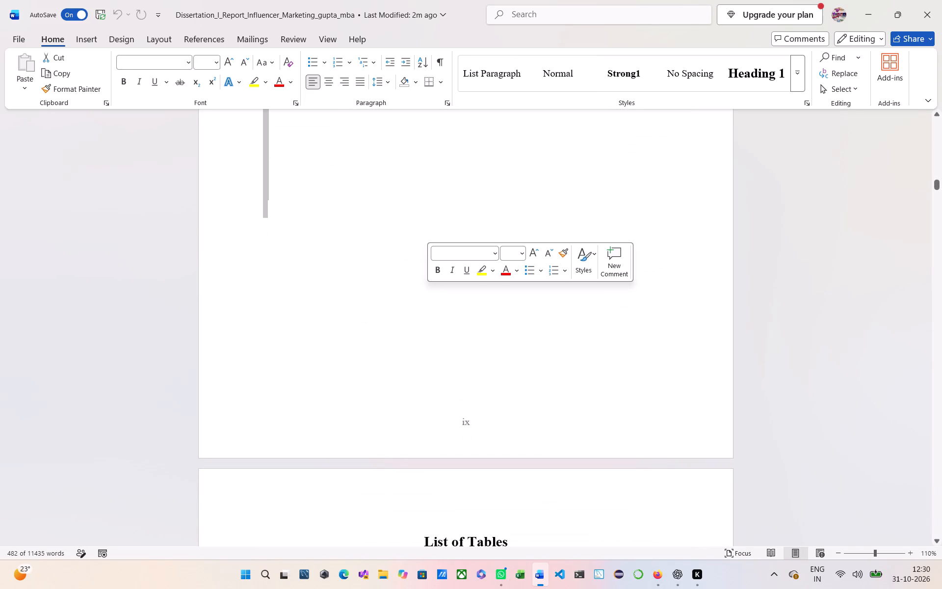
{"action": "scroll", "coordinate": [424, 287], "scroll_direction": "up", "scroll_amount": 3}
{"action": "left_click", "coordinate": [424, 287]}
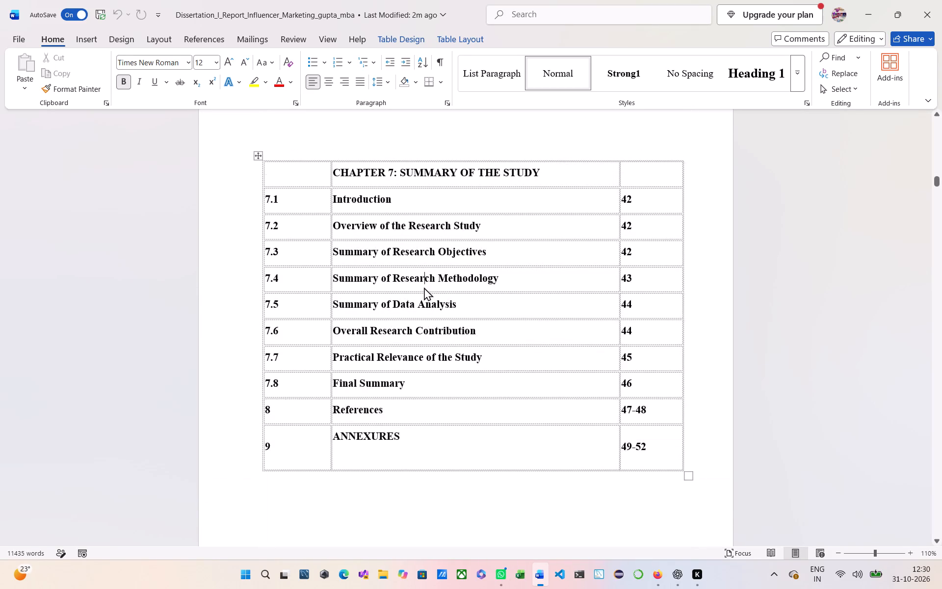
Apply the banded blue grid table style with a dark blue header row to the first Table of Contents table, items 1 to 8.
{"action": "scroll", "coordinate": [424, 287], "scroll_direction": "up", "scroll_amount": 4}
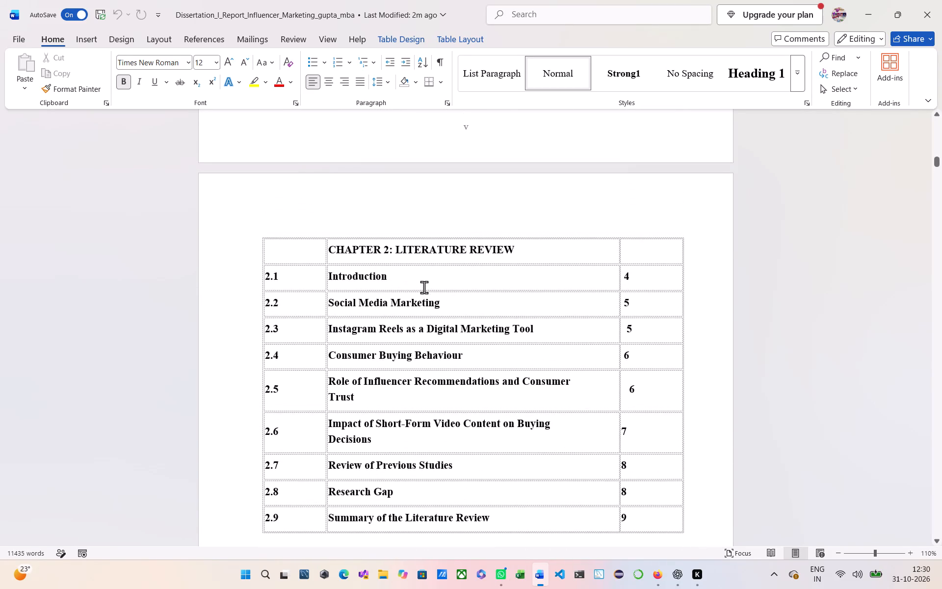
{"action": "scroll", "coordinate": [424, 287], "scroll_direction": "up", "scroll_amount": 3}
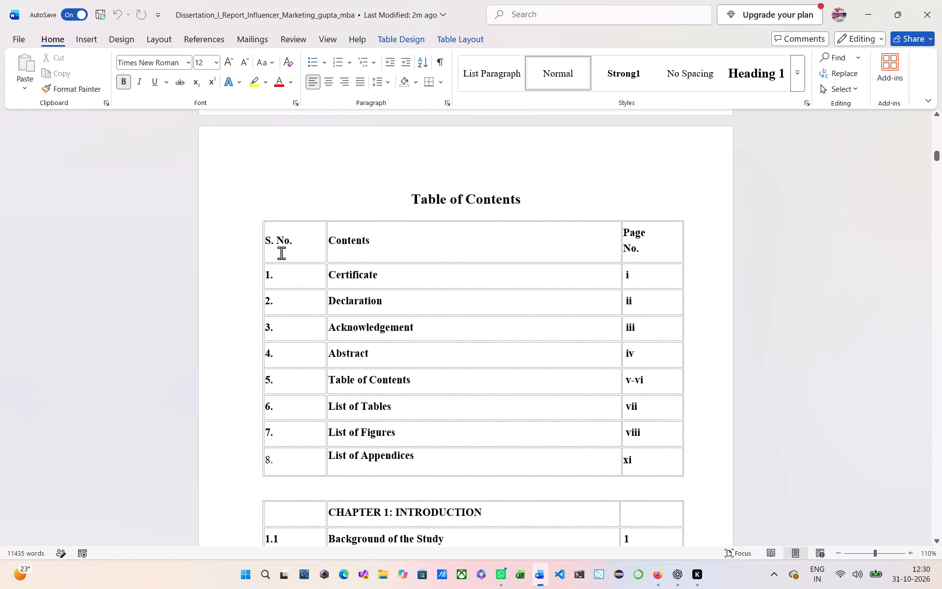
{"action": "left_click_drag", "start_coordinate": [267, 240], "coordinate": [662, 478]}
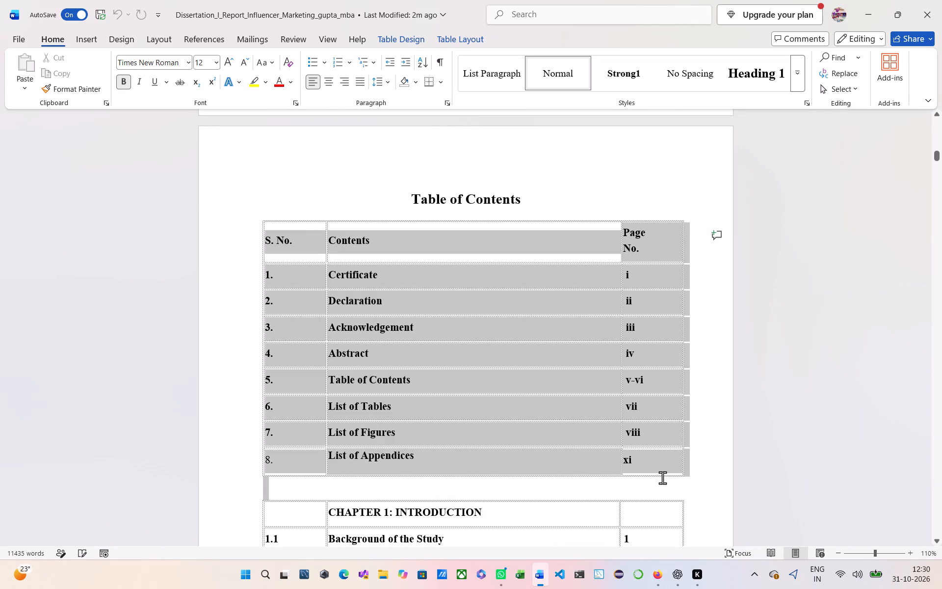
{"action": "left_click_drag", "start_coordinate": [662, 478], "coordinate": [643, 466]}
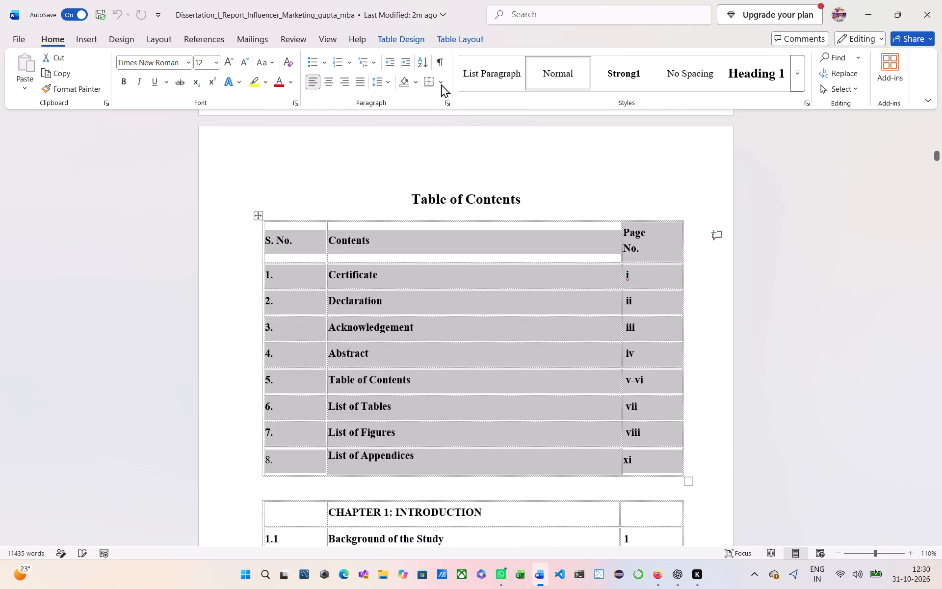
{"action": "left_click", "coordinate": [420, 46]}
{"action": "left_click", "coordinate": [471, 77]}
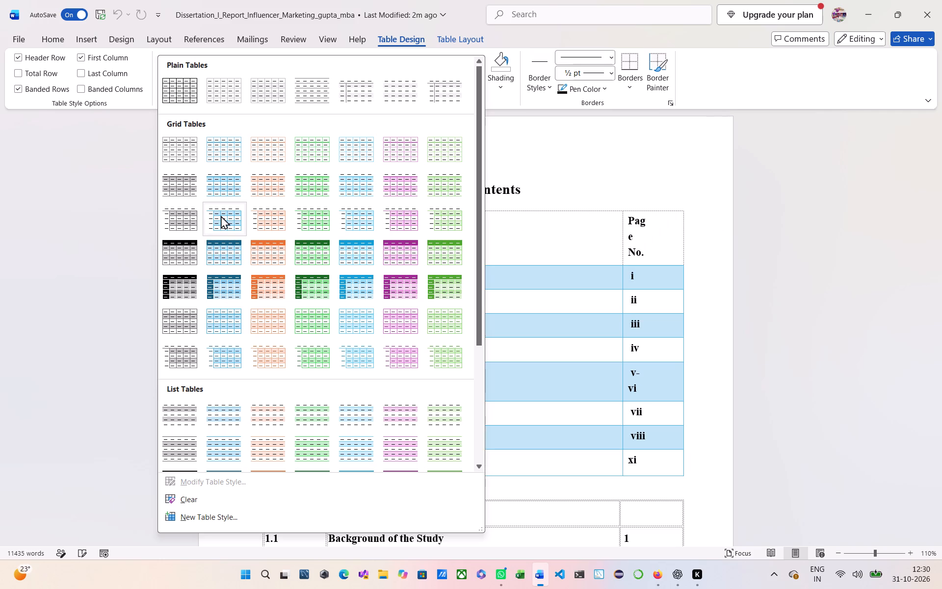
{"action": "left_click", "coordinate": [214, 267]}
{"action": "left_click", "coordinate": [341, 331]}
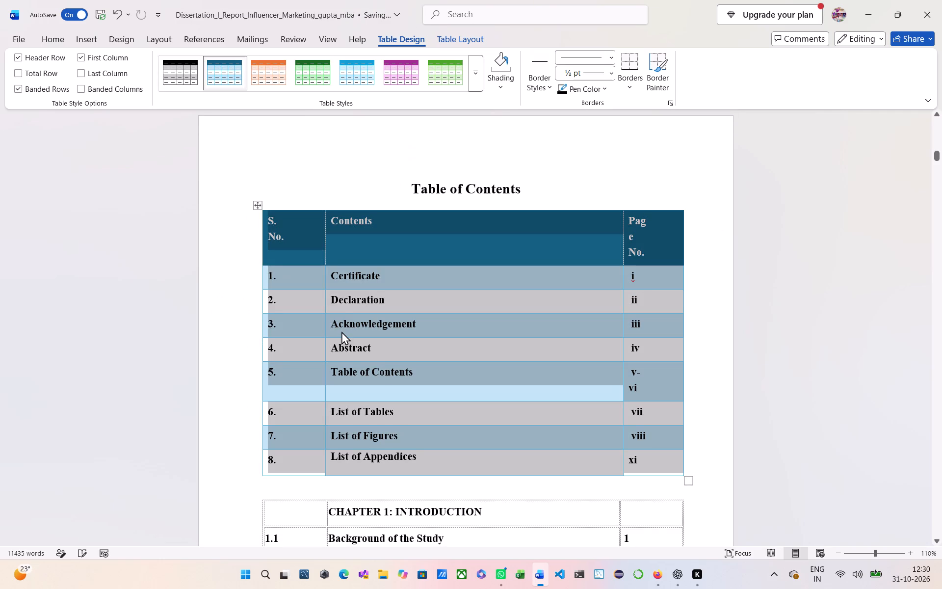
Apply the same dark-blue-header banded grid style to the Chapter 1: Introduction contents table.
{"action": "scroll", "coordinate": [341, 331], "scroll_direction": "down", "scroll_amount": 2}
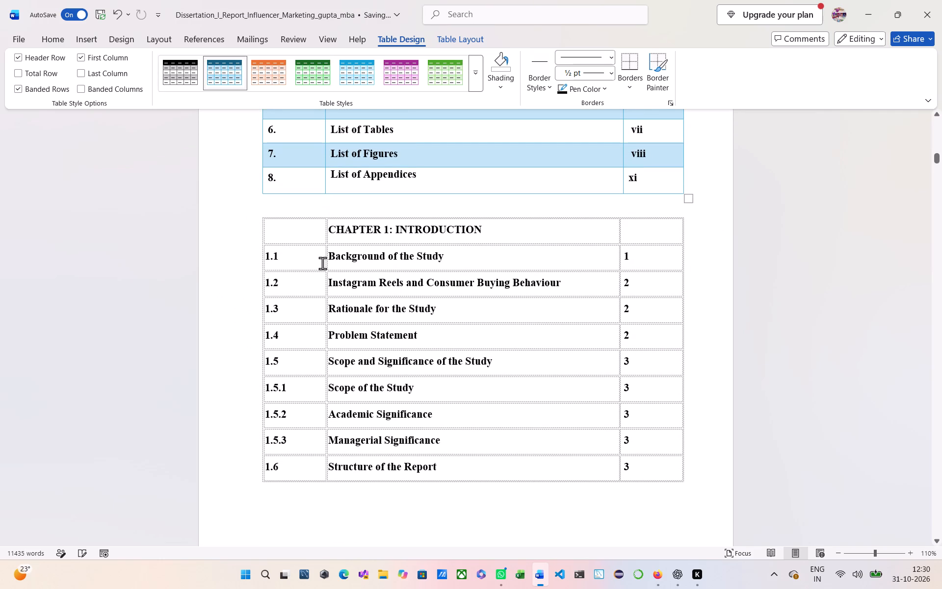
{"action": "left_click_drag", "start_coordinate": [319, 232], "coordinate": [580, 448]}
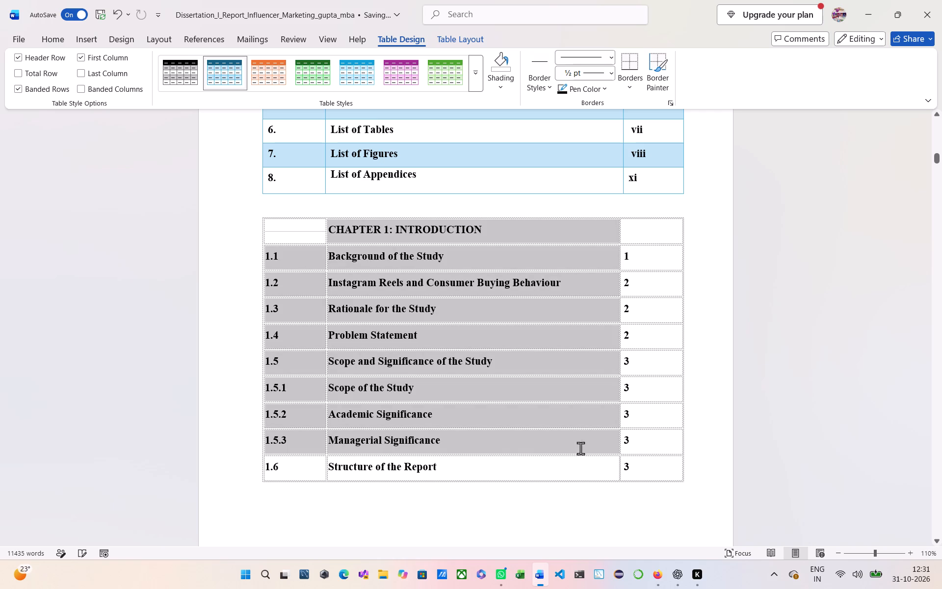
{"action": "left_click_drag", "start_coordinate": [580, 448], "coordinate": [646, 475]}
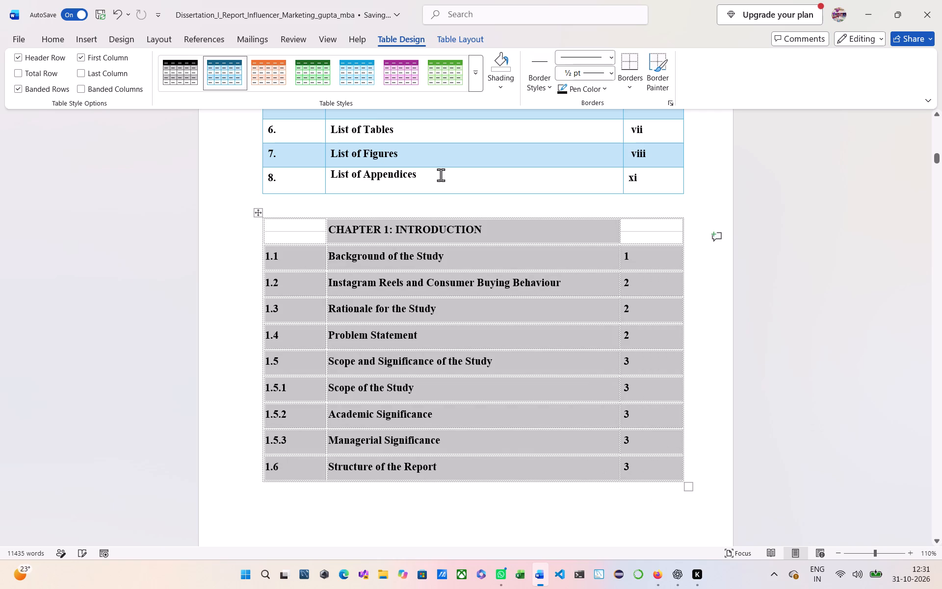
{"action": "left_click", "coordinate": [354, 80]}
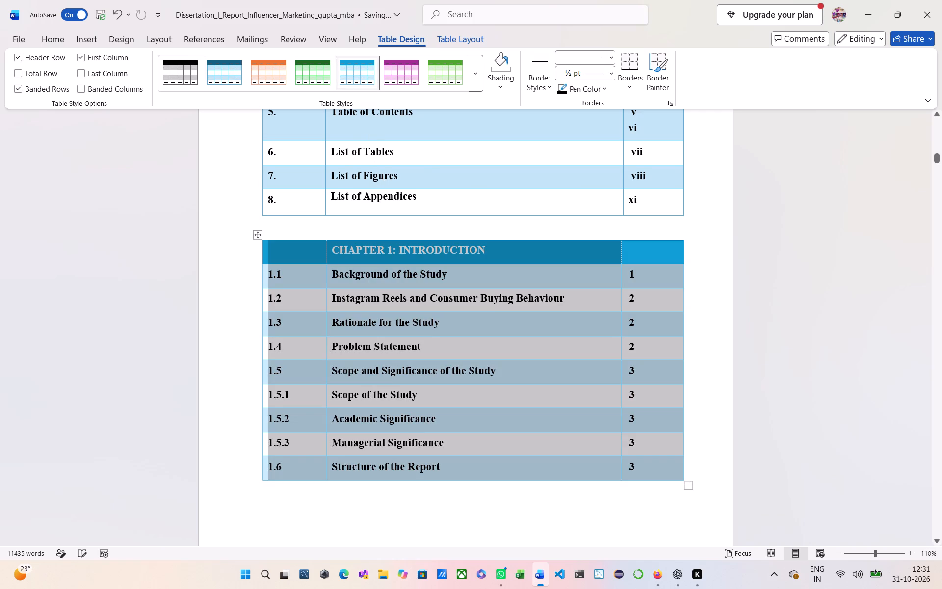
{"action": "left_click", "coordinate": [220, 75]}
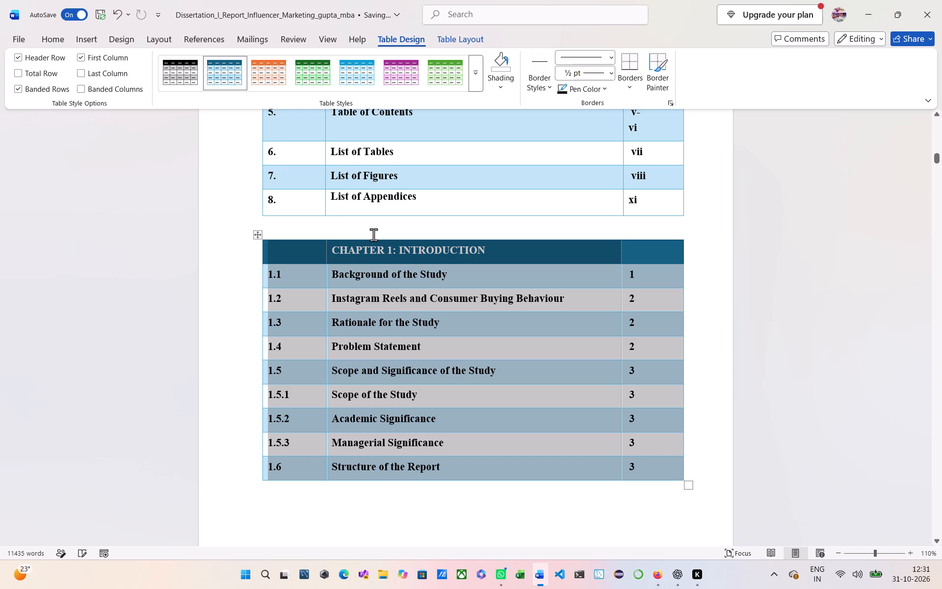
{"action": "left_click", "coordinate": [371, 233]}
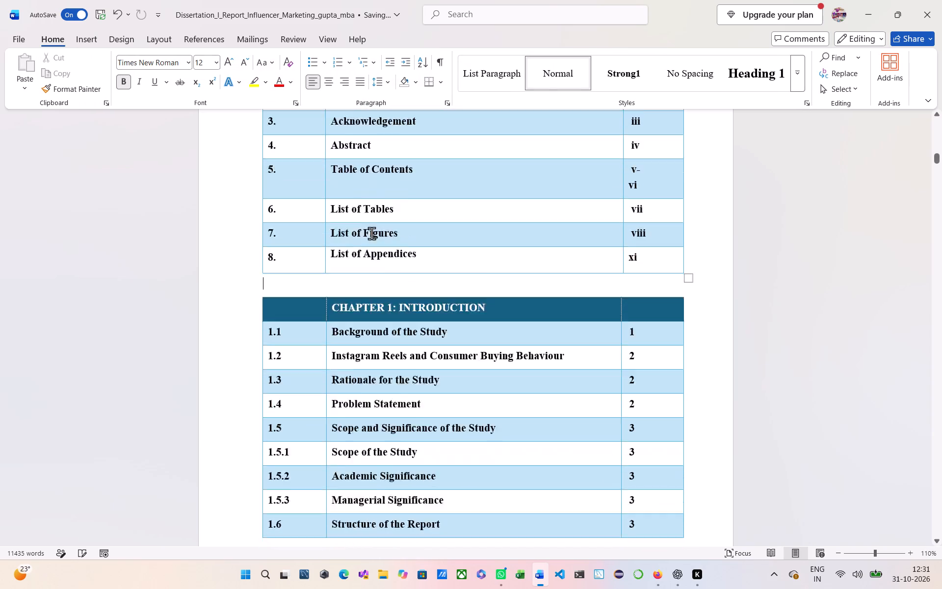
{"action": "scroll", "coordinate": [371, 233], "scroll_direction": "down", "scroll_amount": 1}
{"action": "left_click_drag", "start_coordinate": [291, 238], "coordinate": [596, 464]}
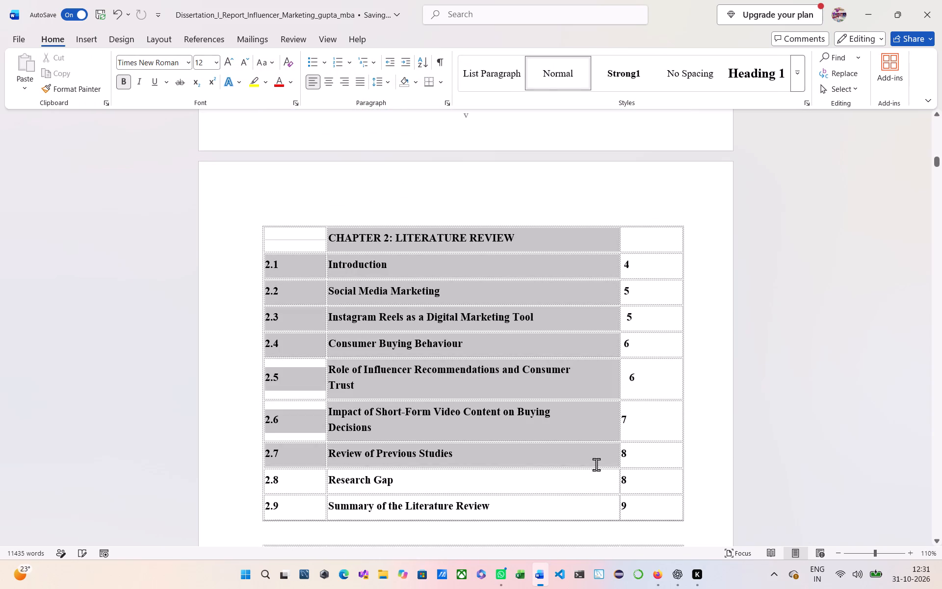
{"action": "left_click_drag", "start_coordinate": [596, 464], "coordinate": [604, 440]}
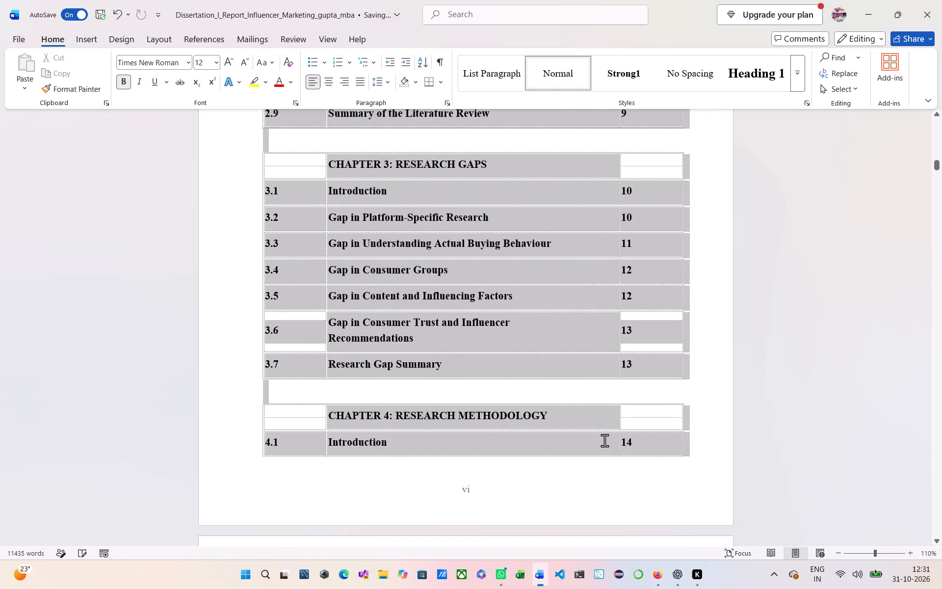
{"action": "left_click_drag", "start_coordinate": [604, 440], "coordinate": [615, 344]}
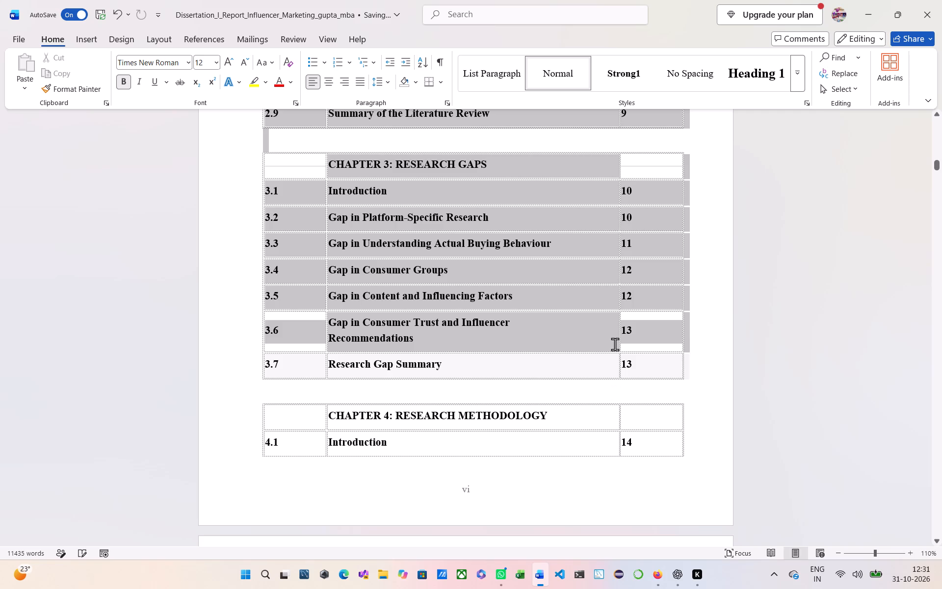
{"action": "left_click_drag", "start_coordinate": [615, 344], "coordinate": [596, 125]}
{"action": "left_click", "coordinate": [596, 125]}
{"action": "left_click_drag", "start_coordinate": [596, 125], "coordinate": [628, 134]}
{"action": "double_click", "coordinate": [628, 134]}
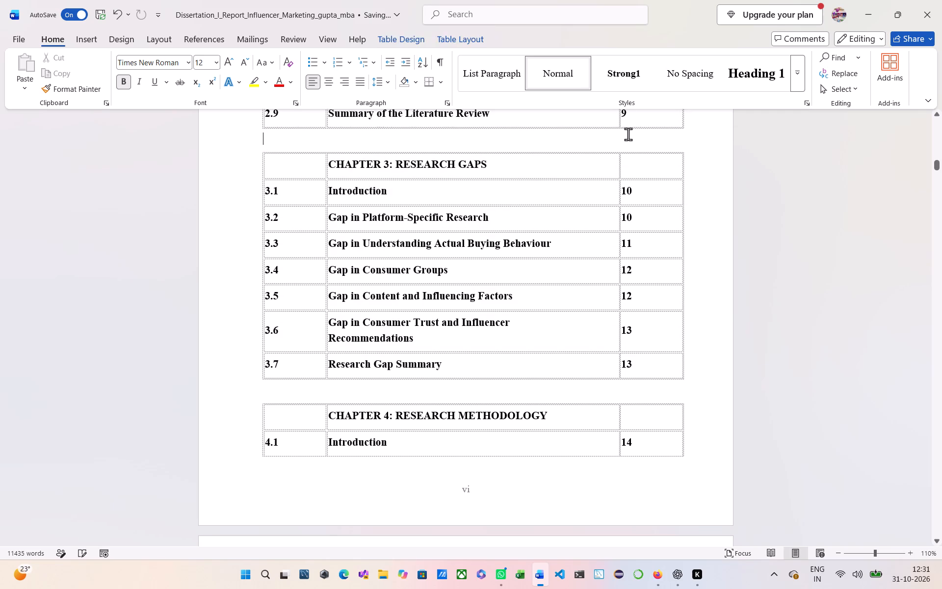
Apply the same dark-blue-header banded grid style to the whole Chapter 2: Literature Review contents table.
{"action": "scroll", "coordinate": [628, 134], "scroll_direction": "up", "scroll_amount": 2}
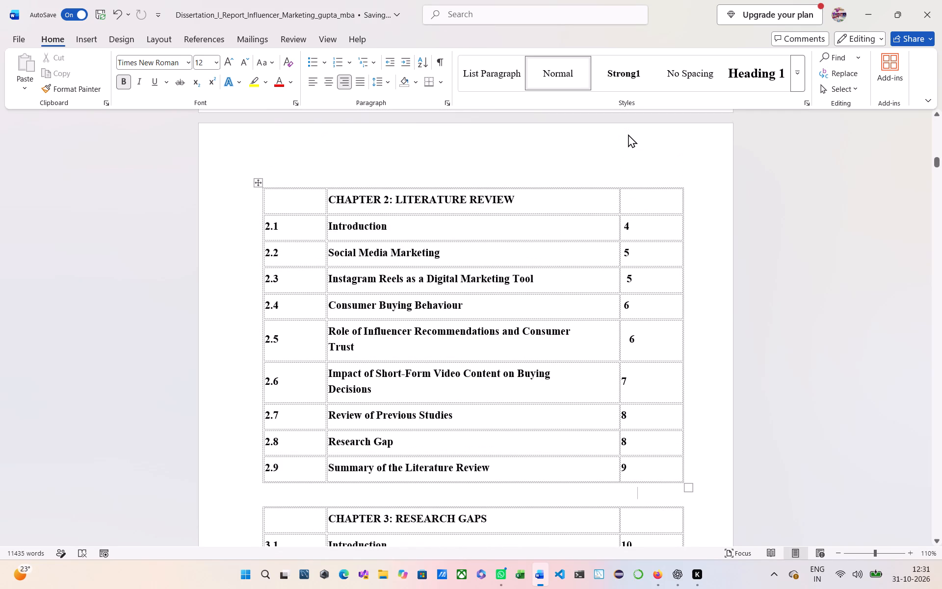
{"action": "left_click", "coordinate": [282, 201]}
{"action": "left_click_drag", "start_coordinate": [282, 201], "coordinate": [547, 272]}
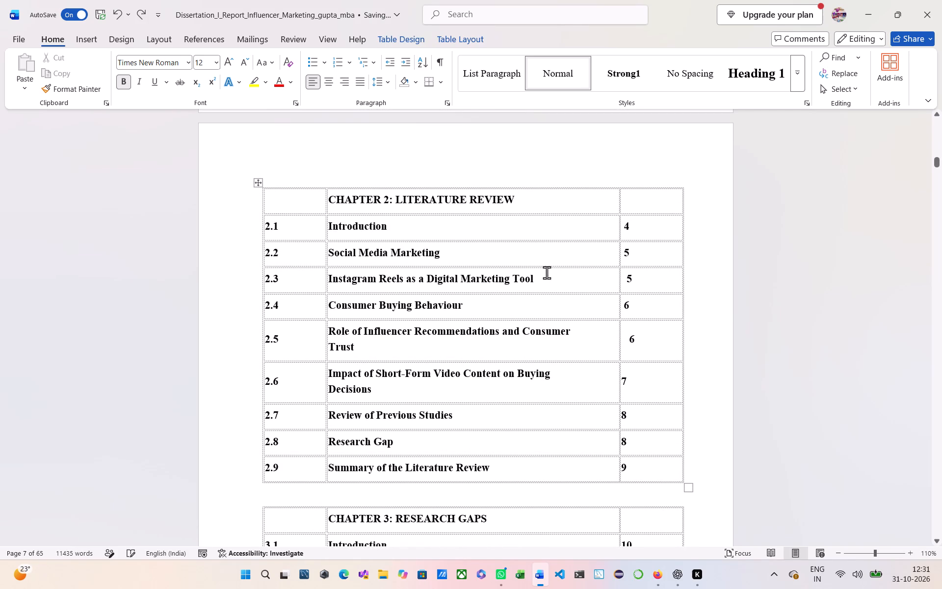
{"action": "left_click_drag", "start_coordinate": [547, 272], "coordinate": [555, 287]}
{"action": "left_click_drag", "start_coordinate": [284, 199], "coordinate": [516, 220]}
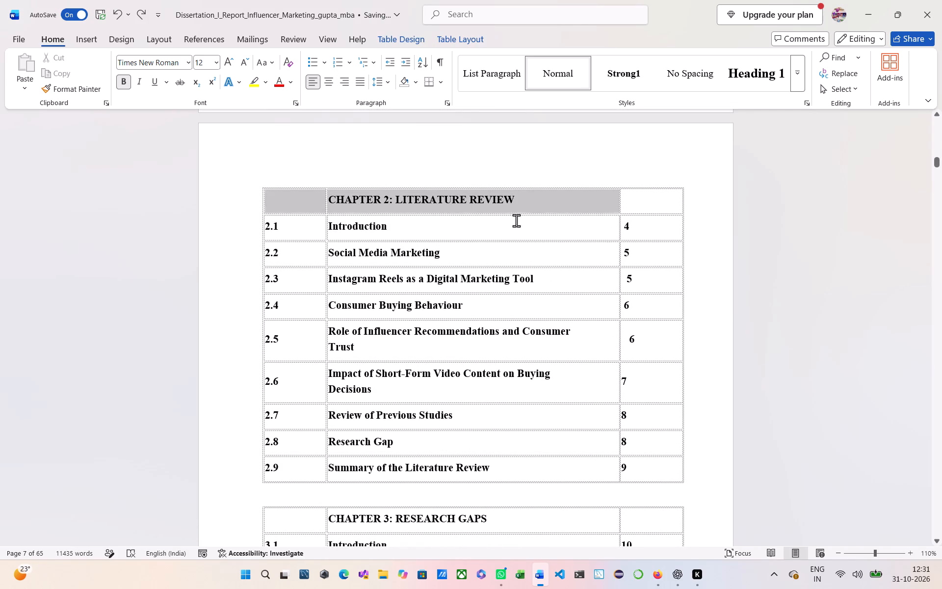
{"action": "left_click_drag", "start_coordinate": [516, 220], "coordinate": [644, 468]}
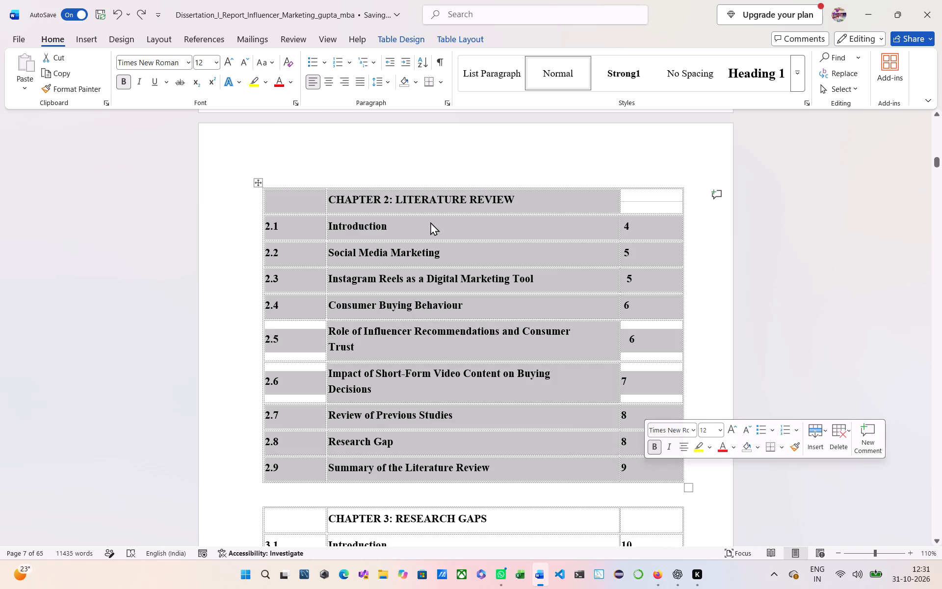
{"action": "left_click", "coordinate": [403, 36]}
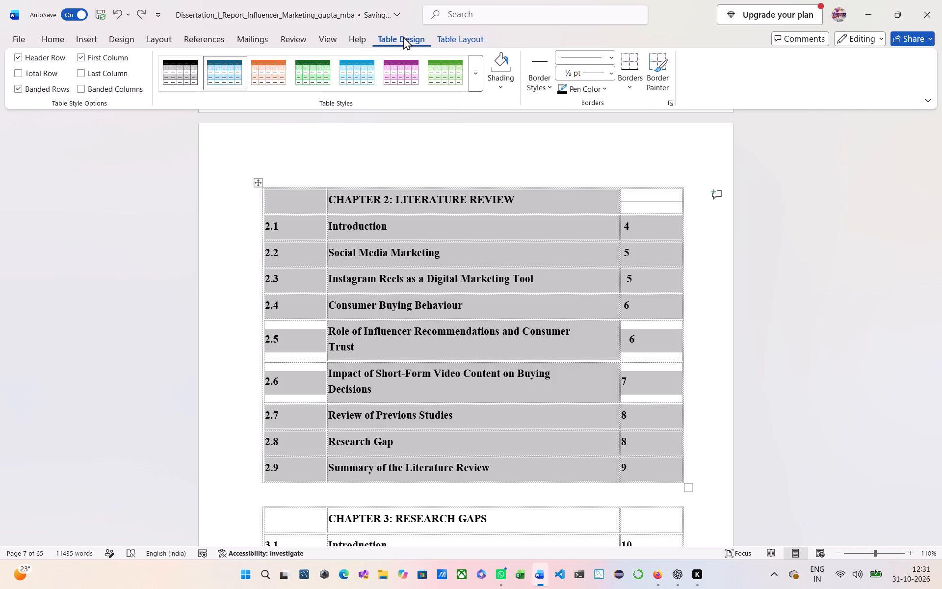
{"action": "left_click", "coordinate": [222, 77]}
{"action": "left_click", "coordinate": [360, 331]}
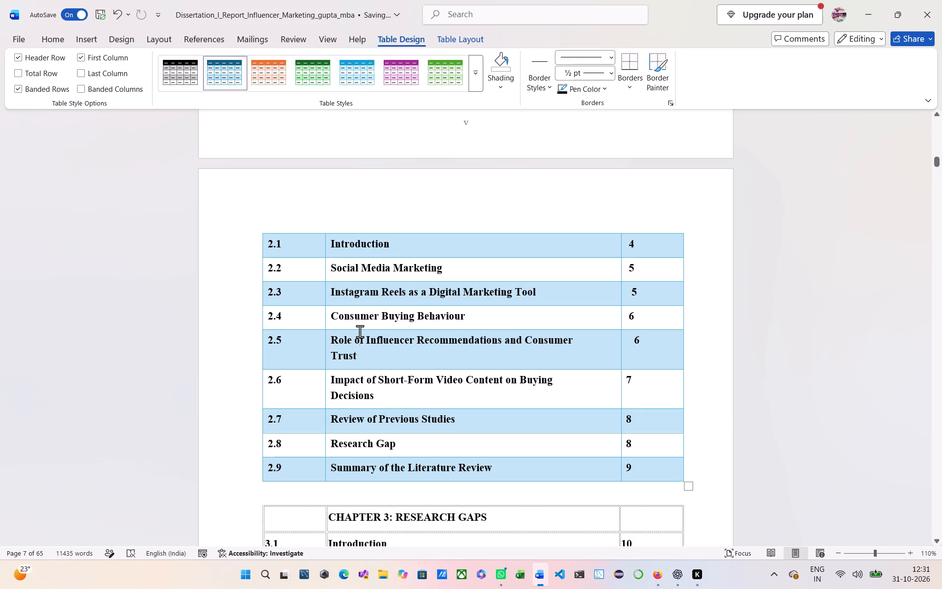
Insert a blank line between the Chapter 1 and Chapter 2 contents tables to push the Chapter 2 heading row onto the next page.
{"action": "scroll", "coordinate": [360, 331], "scroll_direction": "up", "scroll_amount": 1}
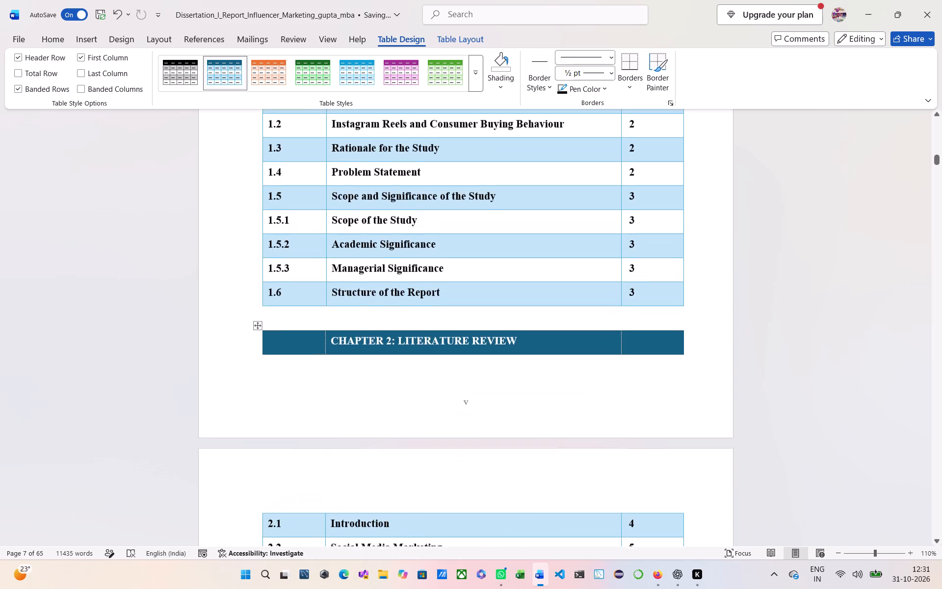
{"action": "scroll", "coordinate": [360, 331], "scroll_direction": "up", "scroll_amount": 1}
{"action": "left_click", "coordinate": [274, 244]}
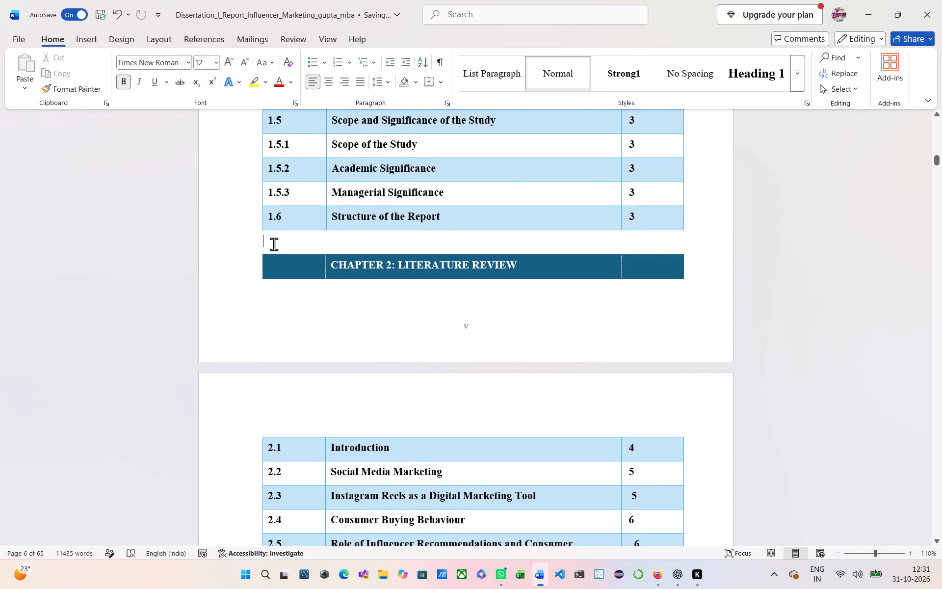
{"action": "key", "text": "Return"}
{"action": "scroll", "coordinate": [274, 244], "scroll_direction": "down", "scroll_amount": 2}
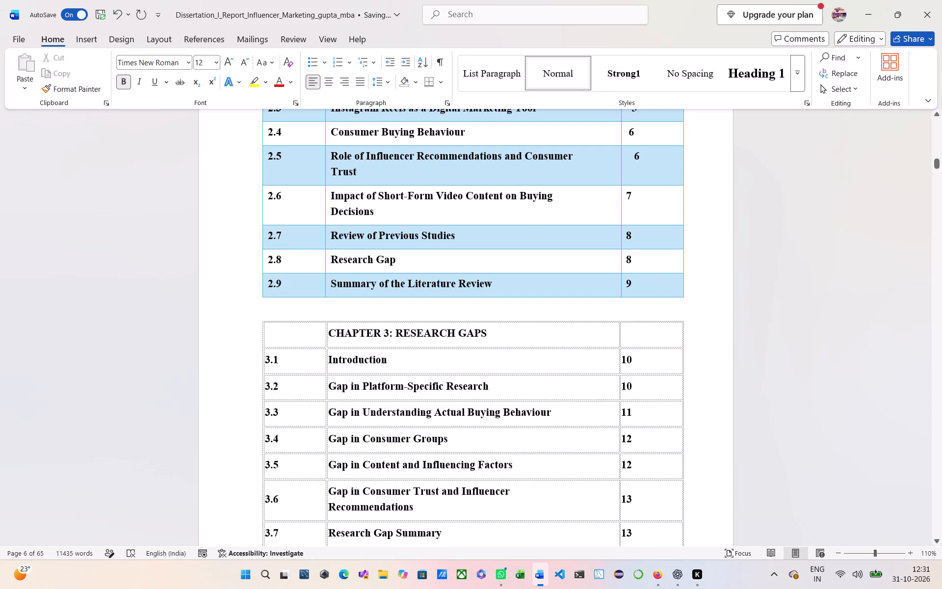
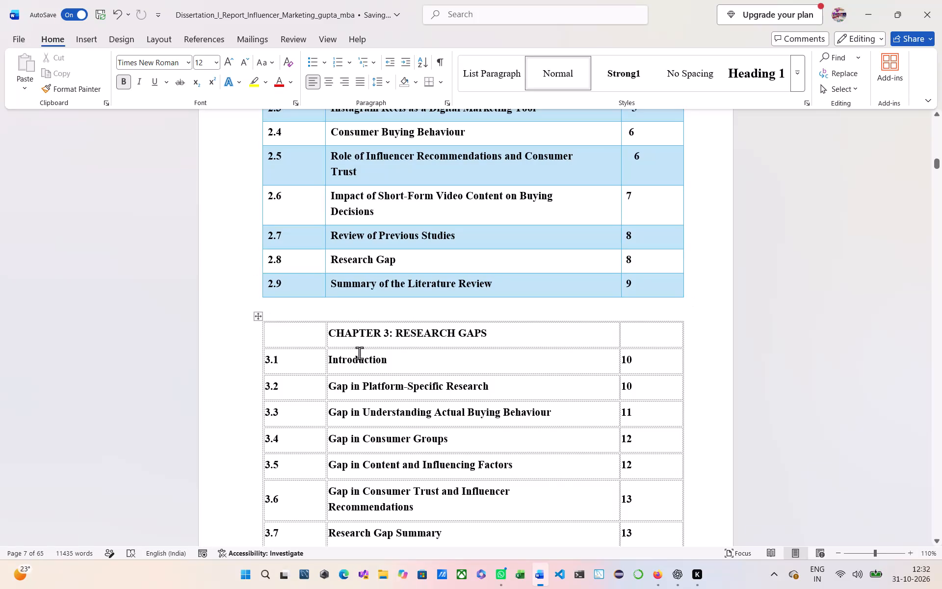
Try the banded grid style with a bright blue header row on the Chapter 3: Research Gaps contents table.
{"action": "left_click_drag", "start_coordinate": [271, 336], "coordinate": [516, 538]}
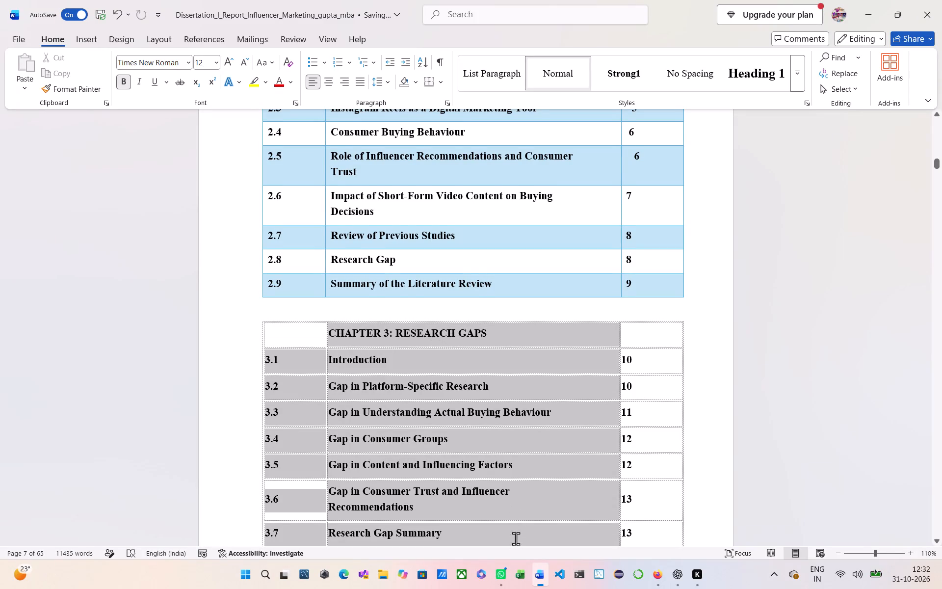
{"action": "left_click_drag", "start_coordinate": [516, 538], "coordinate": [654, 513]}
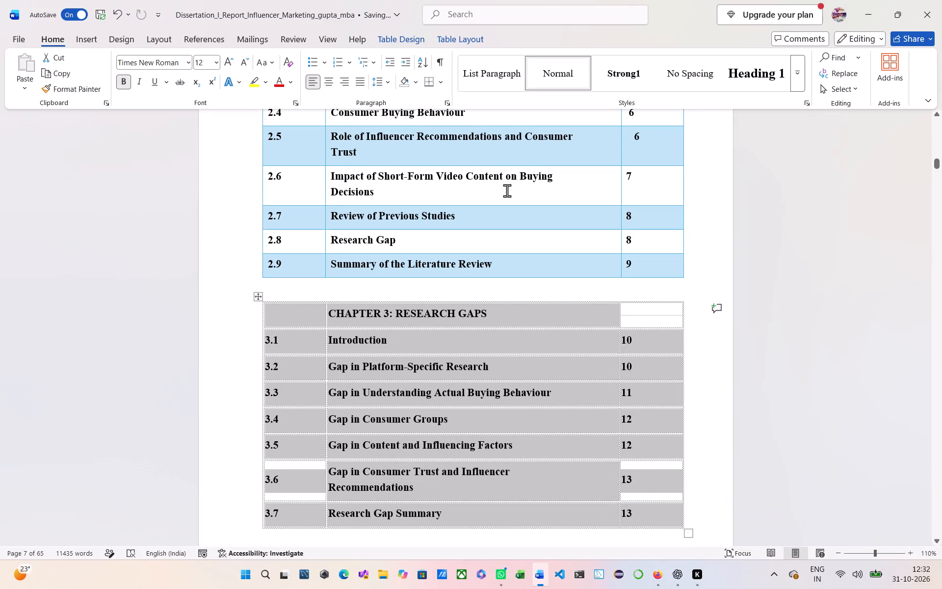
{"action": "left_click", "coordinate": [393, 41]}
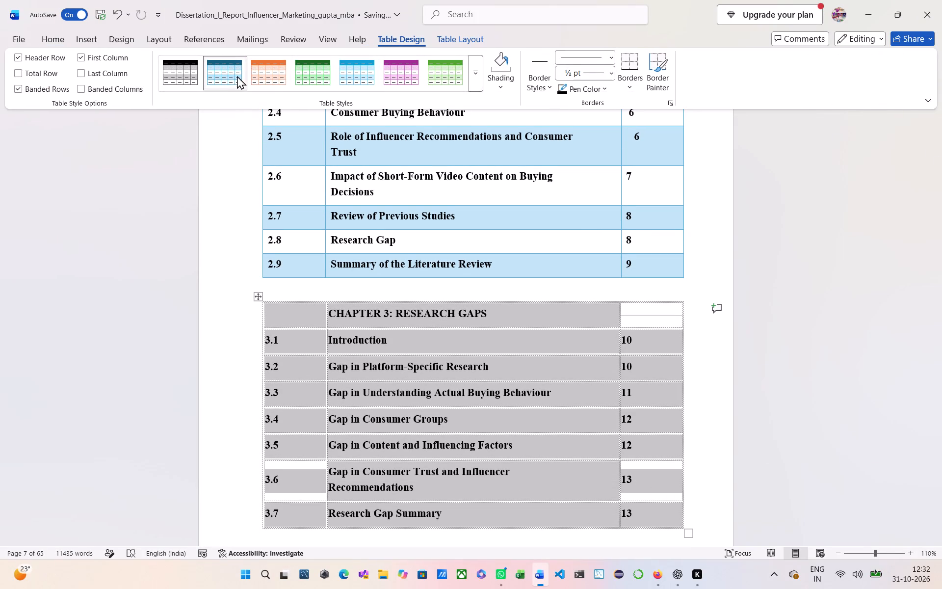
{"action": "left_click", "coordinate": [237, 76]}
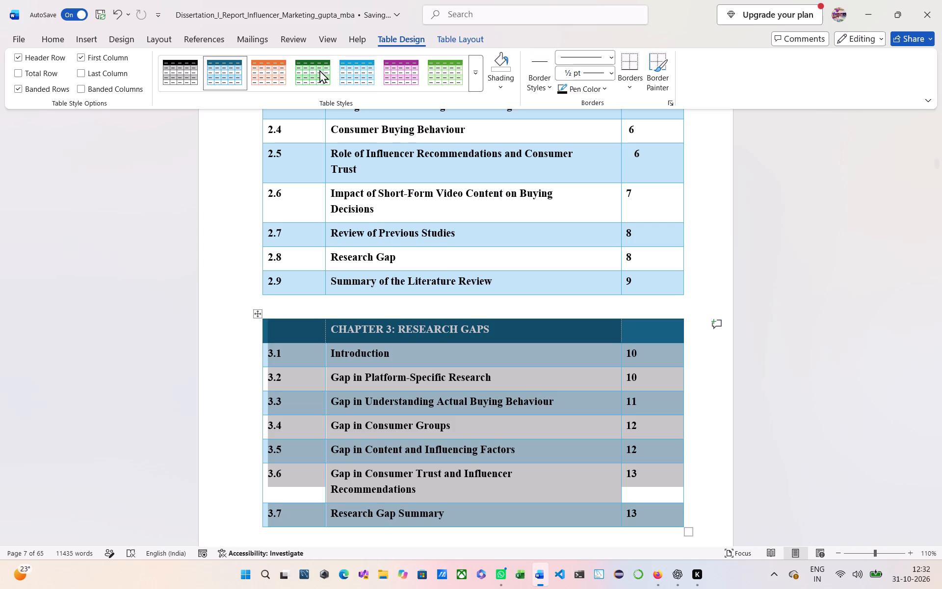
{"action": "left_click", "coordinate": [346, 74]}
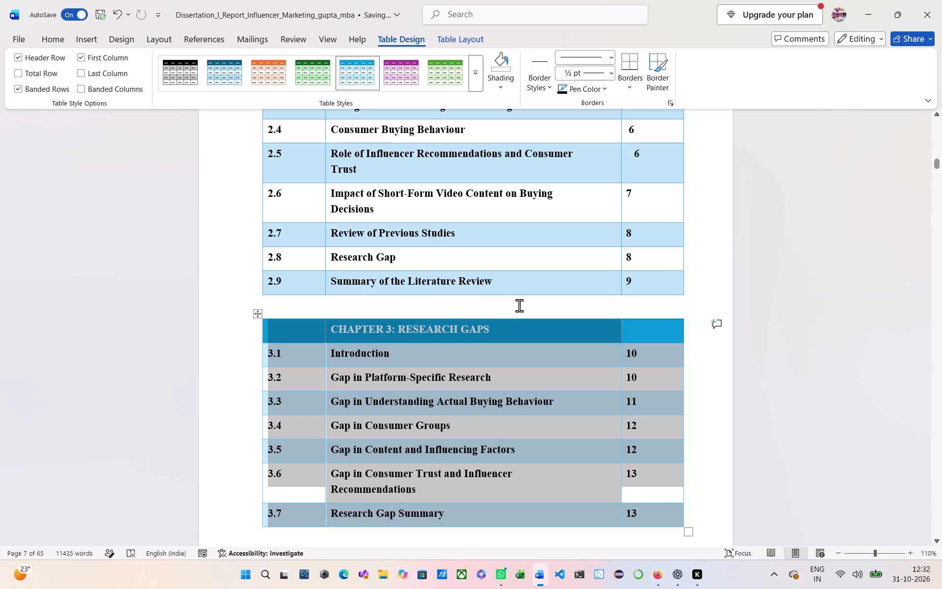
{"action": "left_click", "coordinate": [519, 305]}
Apply the dark-blue-header banded grid style to the whole Chapter 3: Research Gaps contents table, matching the earlier contents tables.
{"action": "scroll", "coordinate": [519, 305], "scroll_direction": "up", "scroll_amount": 5}
{"action": "scroll", "coordinate": [519, 305], "scroll_direction": "down", "scroll_amount": 1}
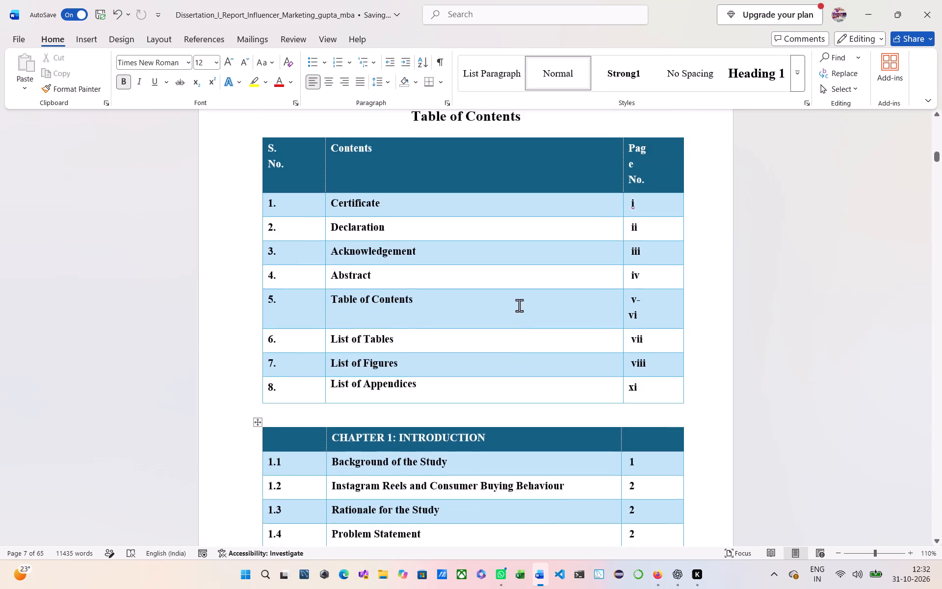
{"action": "scroll", "coordinate": [519, 305], "scroll_direction": "down", "scroll_amount": 3}
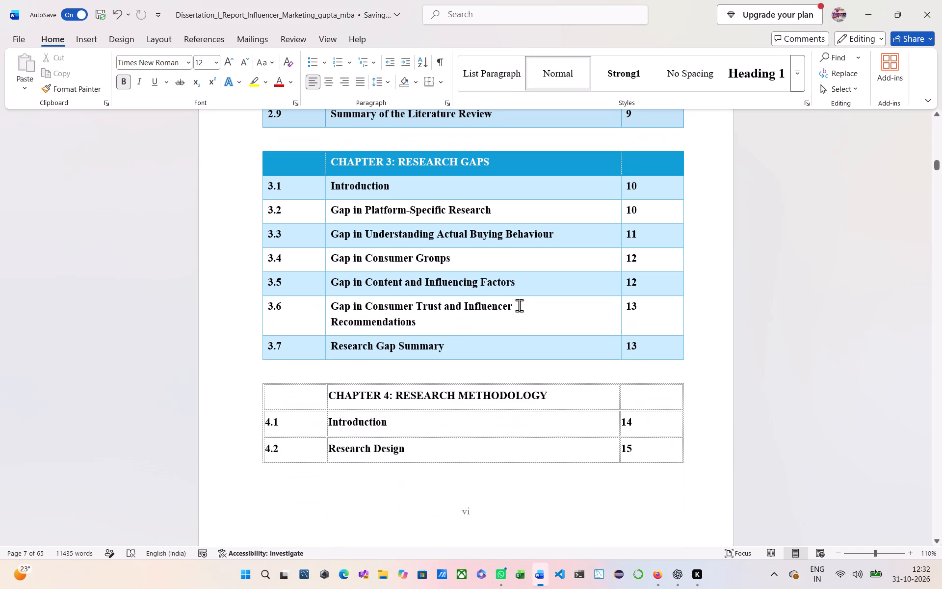
{"action": "scroll", "coordinate": [519, 305], "scroll_direction": "down", "scroll_amount": 1}
{"action": "left_click_drag", "start_coordinate": [281, 159], "coordinate": [646, 333]}
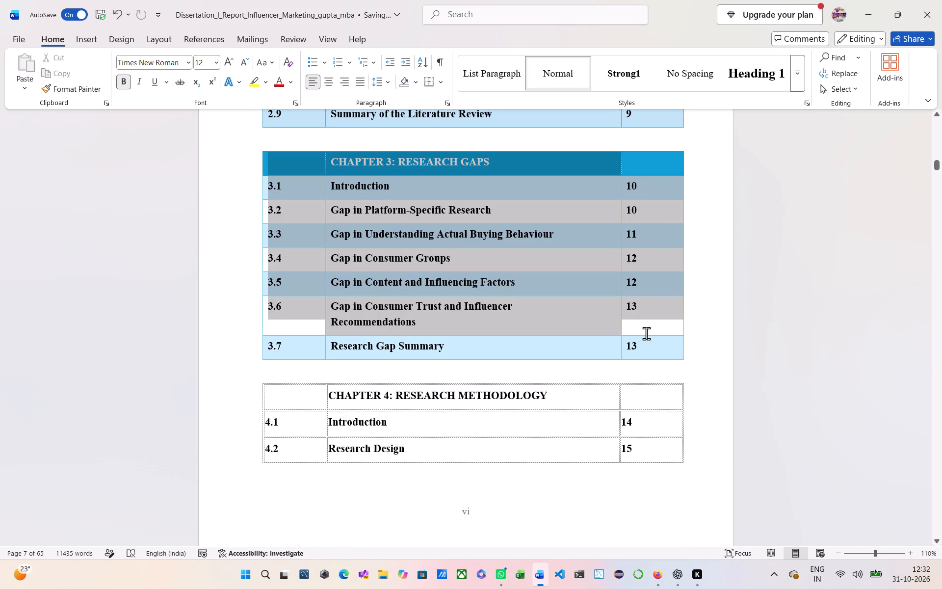
{"action": "left_click_drag", "start_coordinate": [646, 333], "coordinate": [652, 348]}
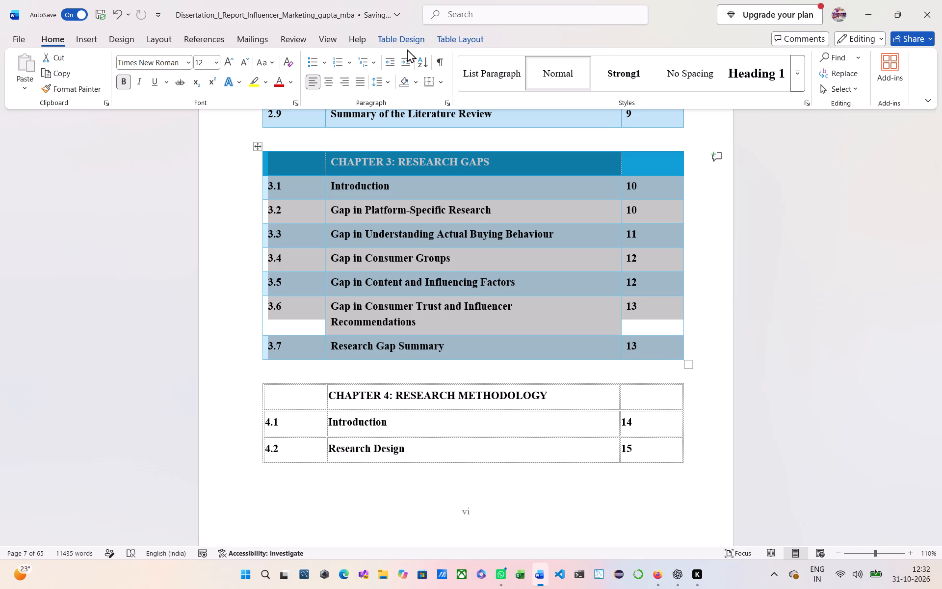
{"action": "left_click", "coordinate": [401, 37]}
{"action": "left_click", "coordinate": [221, 72]}
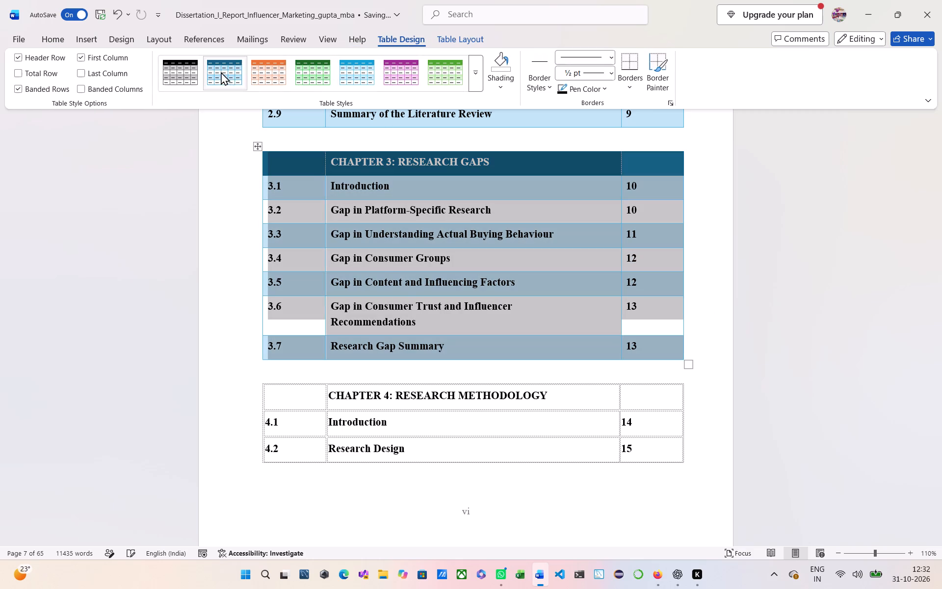
{"action": "left_click", "coordinate": [403, 291]}
Apply the dark-blue-header banded grid style to the Chapter 4: Research Methodology contents table, matching the earlier contents tables.
{"action": "scroll", "coordinate": [403, 291], "scroll_direction": "down", "scroll_amount": 2}
{"action": "scroll", "coordinate": [403, 291], "scroll_direction": "up", "scroll_amount": 3}
{"action": "scroll", "coordinate": [403, 291], "scroll_direction": "right", "scroll_amount": 1}
{"action": "scroll", "coordinate": [403, 291], "scroll_direction": "up", "scroll_amount": 1}
{"action": "scroll", "coordinate": [403, 291], "scroll_direction": "right", "scroll_amount": 1}
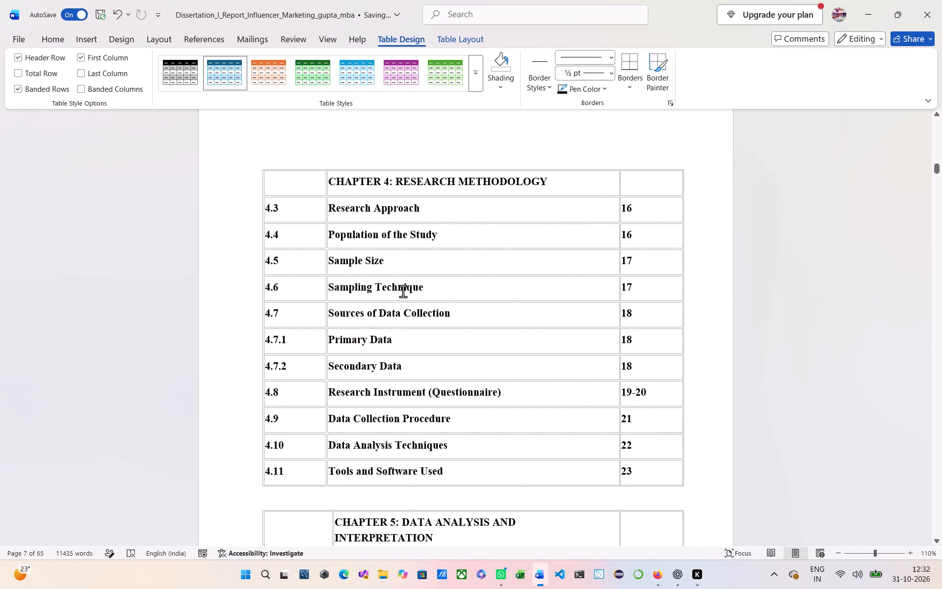
{"action": "left_click_drag", "start_coordinate": [290, 185], "coordinate": [653, 482]}
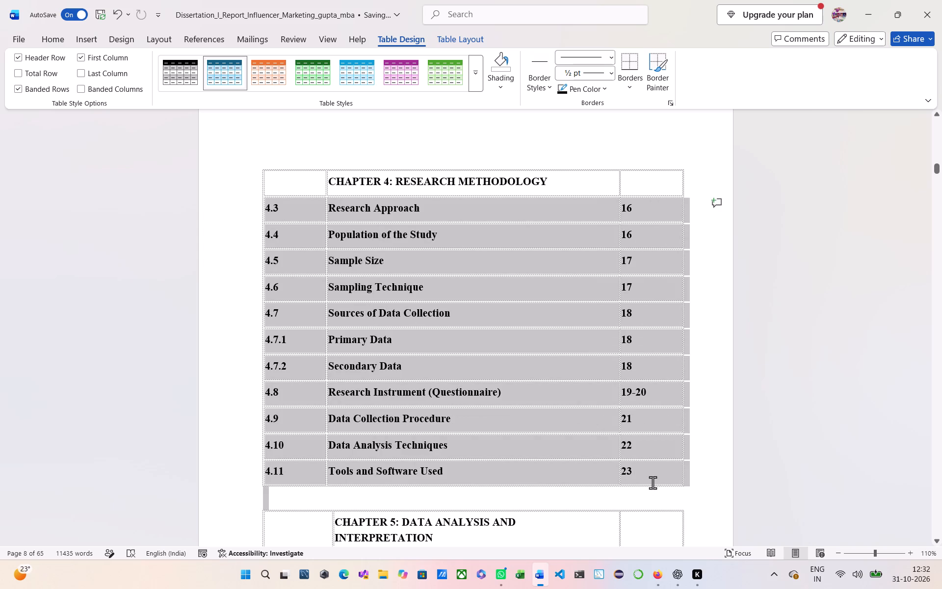
{"action": "left_click_drag", "start_coordinate": [653, 482], "coordinate": [651, 476]}
{"action": "left_click", "coordinate": [358, 183]}
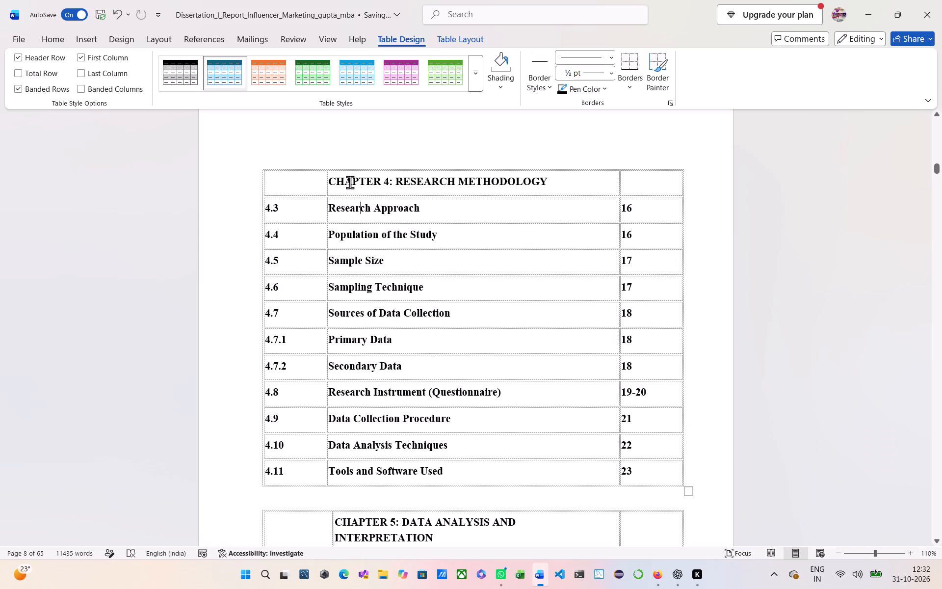
{"action": "left_click_drag", "start_coordinate": [331, 178], "coordinate": [634, 469]}
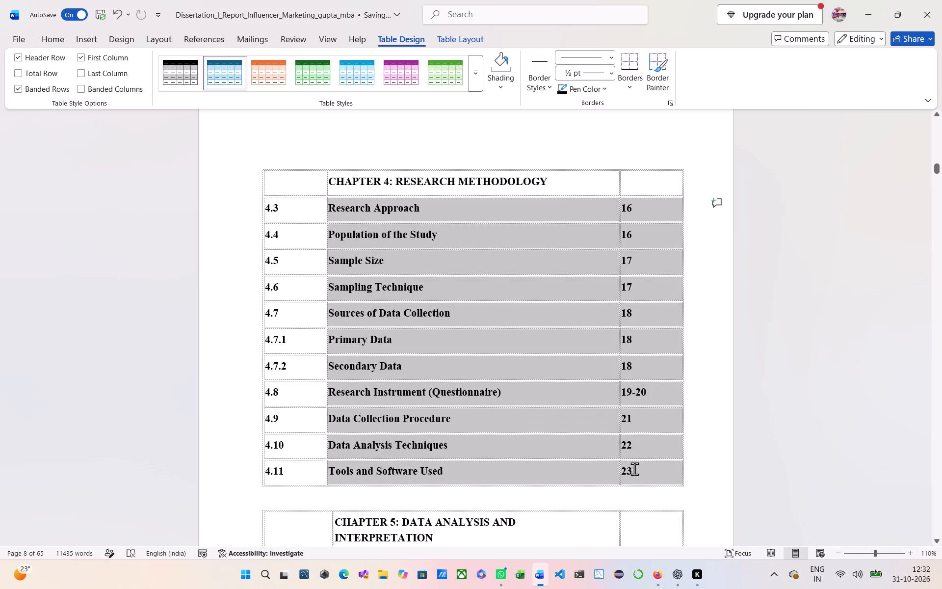
{"action": "left_click_drag", "start_coordinate": [634, 469], "coordinate": [659, 484]}
{"action": "left_click", "coordinate": [288, 187]}
{"action": "left_click_drag", "start_coordinate": [288, 187], "coordinate": [339, 190]}
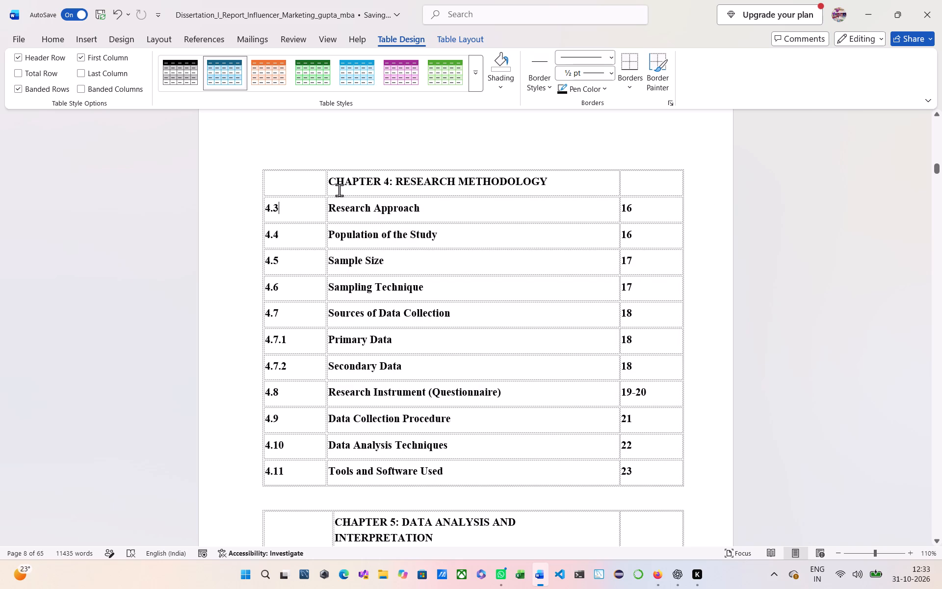
{"action": "left_click_drag", "start_coordinate": [339, 190], "coordinate": [634, 481]}
{"action": "left_click", "coordinate": [232, 79]}
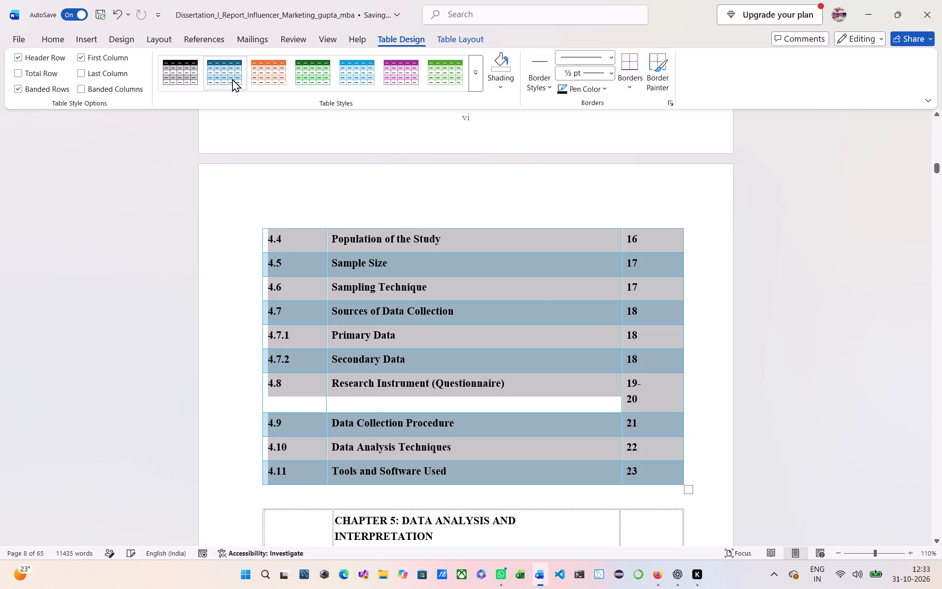
{"action": "left_click", "coordinate": [435, 206]}
Apply the same dark-blue-header banded grid style to the Chapter 5: Data Analysis and Interpretation contents table.
{"action": "scroll", "coordinate": [435, 206], "scroll_direction": "up", "scroll_amount": 1}
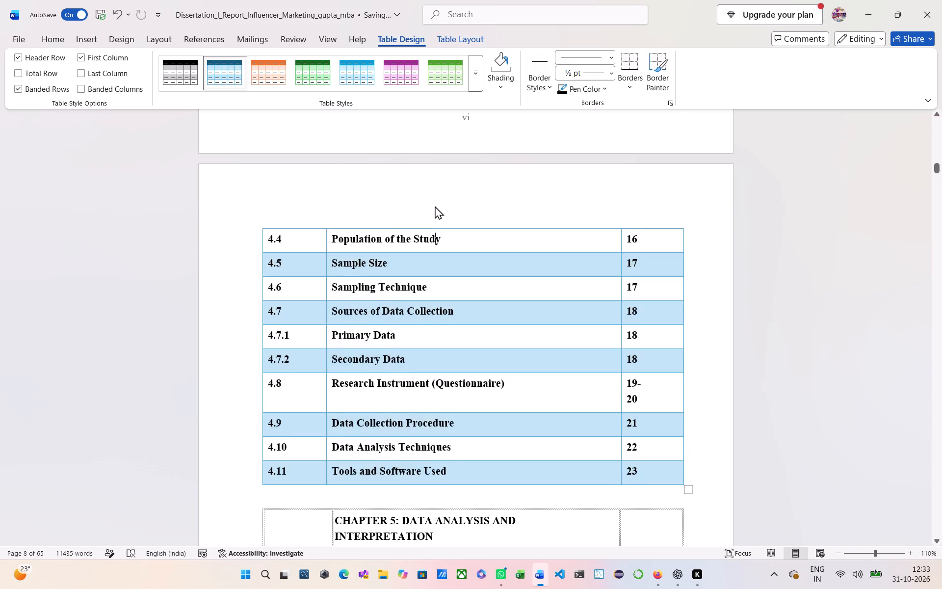
{"action": "scroll", "coordinate": [435, 206], "scroll_direction": "up", "scroll_amount": 2}
{"action": "scroll", "coordinate": [280, 276], "scroll_direction": "down", "scroll_amount": 1}
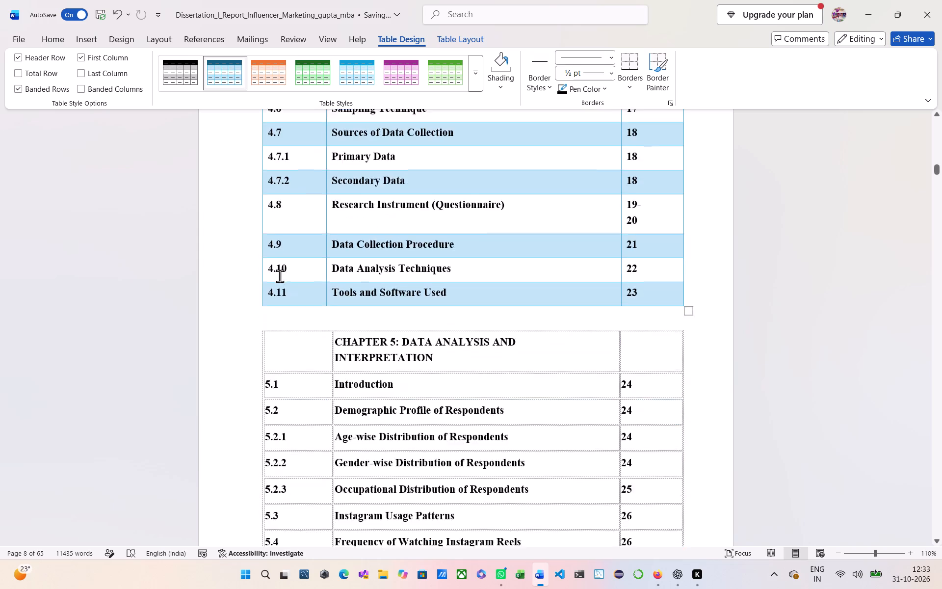
{"action": "scroll", "coordinate": [280, 276], "scroll_direction": "down", "scroll_amount": 2}
{"action": "scroll", "coordinate": [321, 345], "scroll_direction": "up", "scroll_amount": 3}
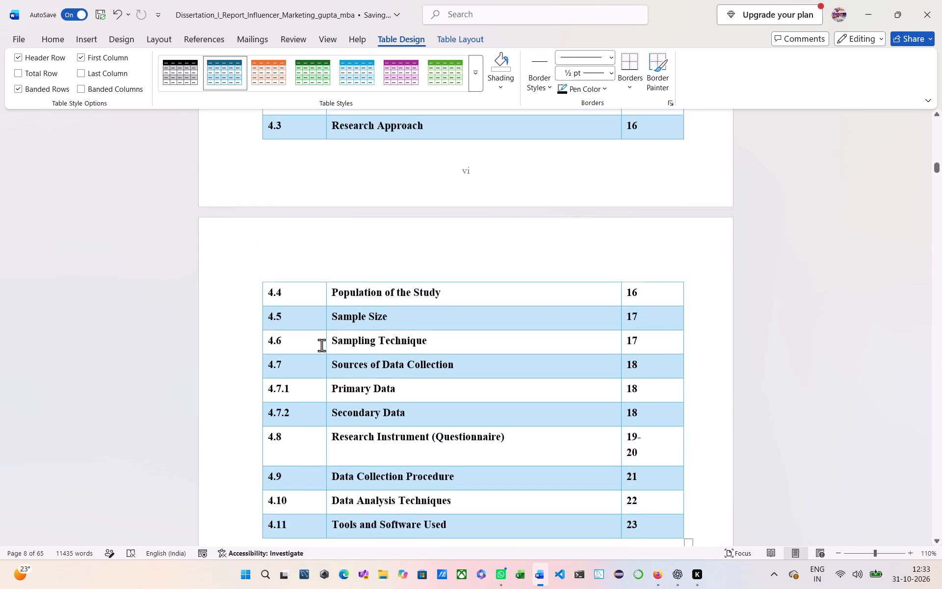
{"action": "scroll", "coordinate": [321, 345], "scroll_direction": "down", "scroll_amount": 2}
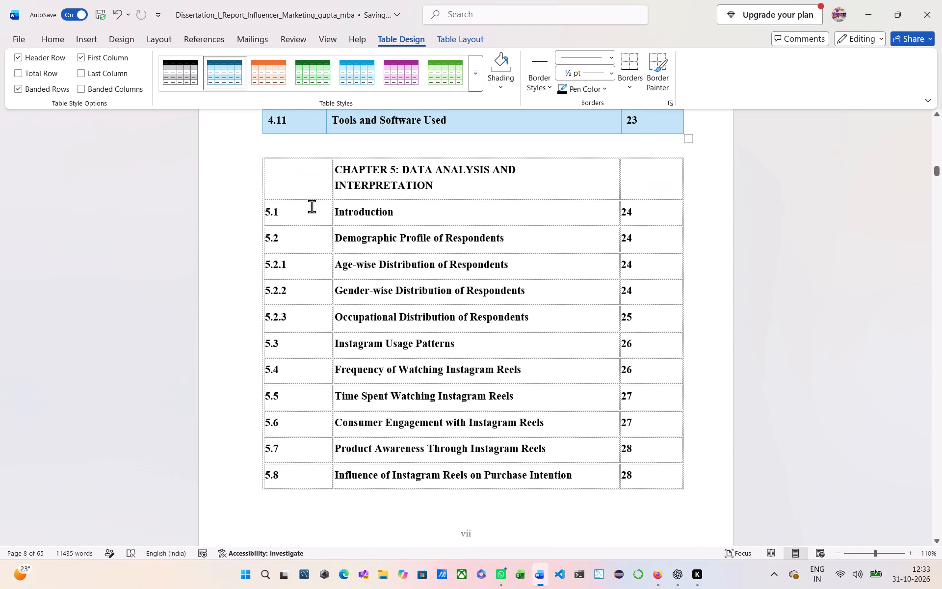
{"action": "left_click_drag", "start_coordinate": [336, 171], "coordinate": [605, 477]}
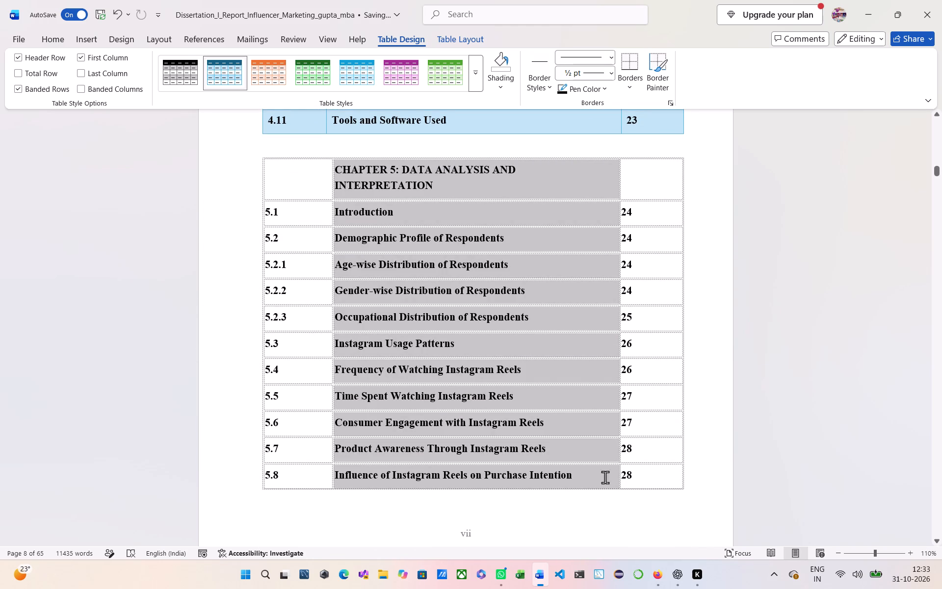
{"action": "left_click_drag", "start_coordinate": [605, 477], "coordinate": [566, 387]}
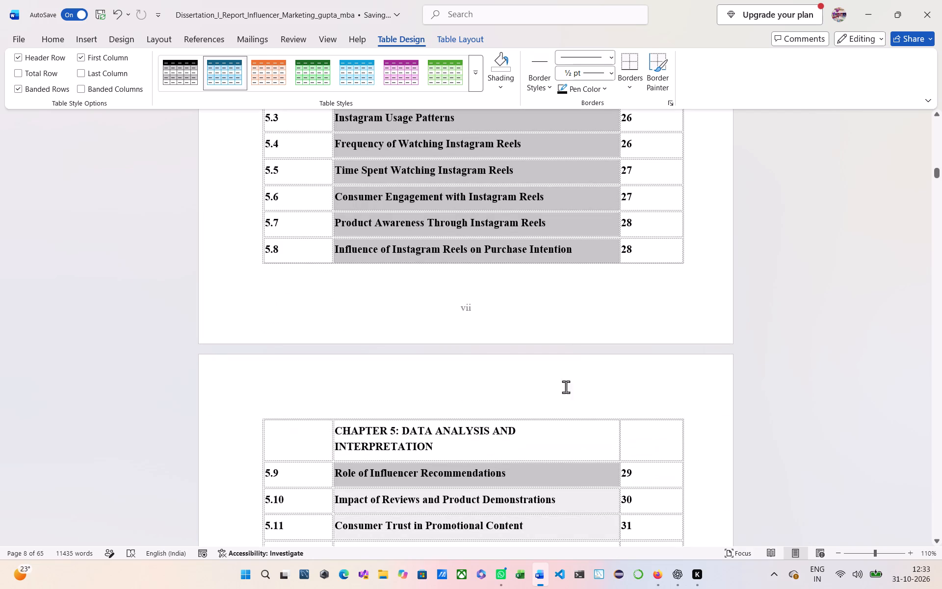
{"action": "left_click_drag", "start_coordinate": [566, 387], "coordinate": [563, 368]}
{"action": "scroll", "coordinate": [561, 368], "scroll_direction": "up", "scroll_amount": 1}
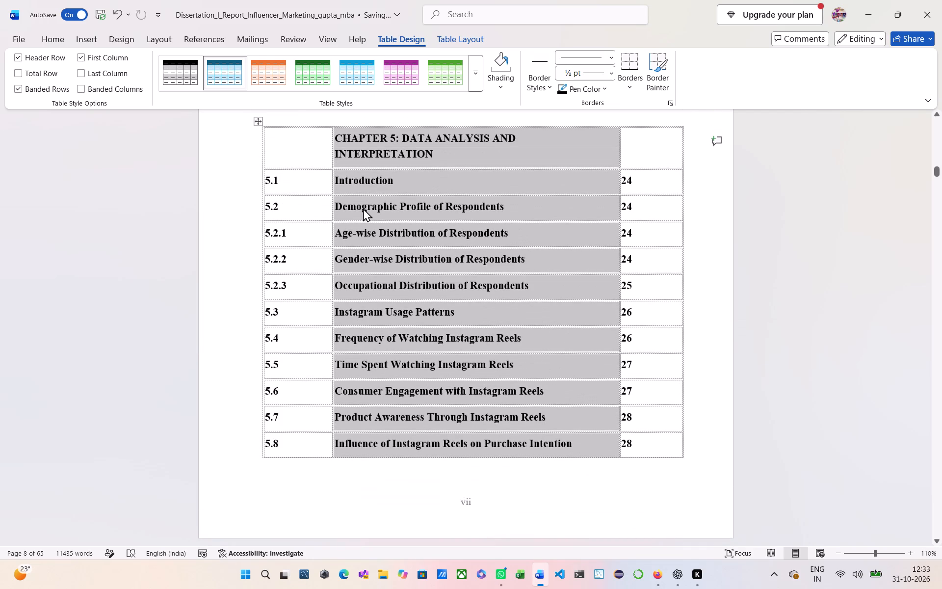
{"action": "left_click", "coordinate": [223, 78]}
{"action": "left_click", "coordinate": [448, 302]}
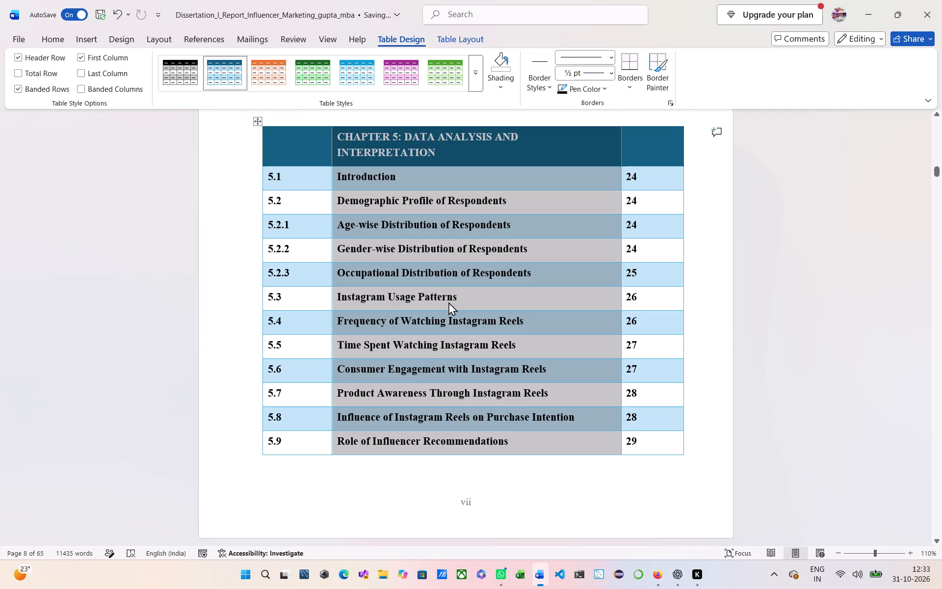
Apply the same dark-blue-header banded grid style to the Chapter 6: Findings, Suggestions and Conclusion contents table.
{"action": "scroll", "coordinate": [448, 302], "scroll_direction": "down", "scroll_amount": 3}
{"action": "scroll", "coordinate": [357, 328], "scroll_direction": "down", "scroll_amount": 1}
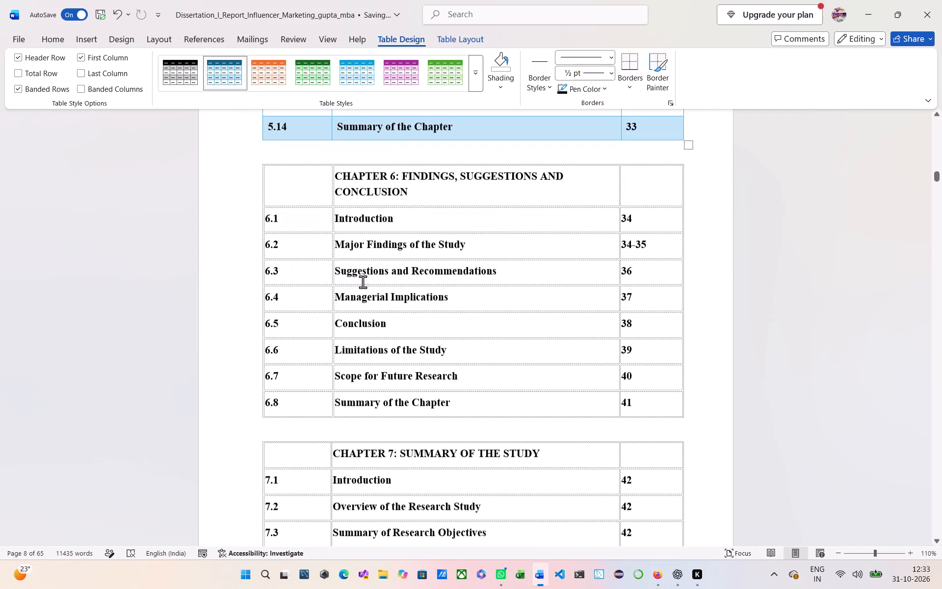
{"action": "left_click_drag", "start_coordinate": [334, 172], "coordinate": [560, 410]}
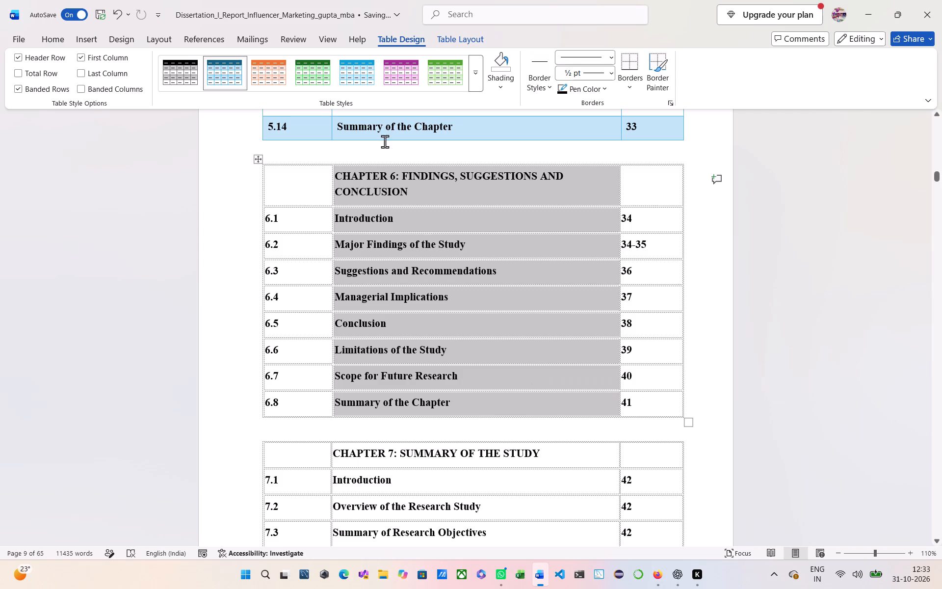
{"action": "left_click", "coordinate": [206, 75]}
Apply the same dark-blue-header banded grid style to the Chapter 7: Summary of the Study contents table, including the References and Annexures rows.
{"action": "scroll", "coordinate": [416, 286], "scroll_direction": "down", "scroll_amount": 2}
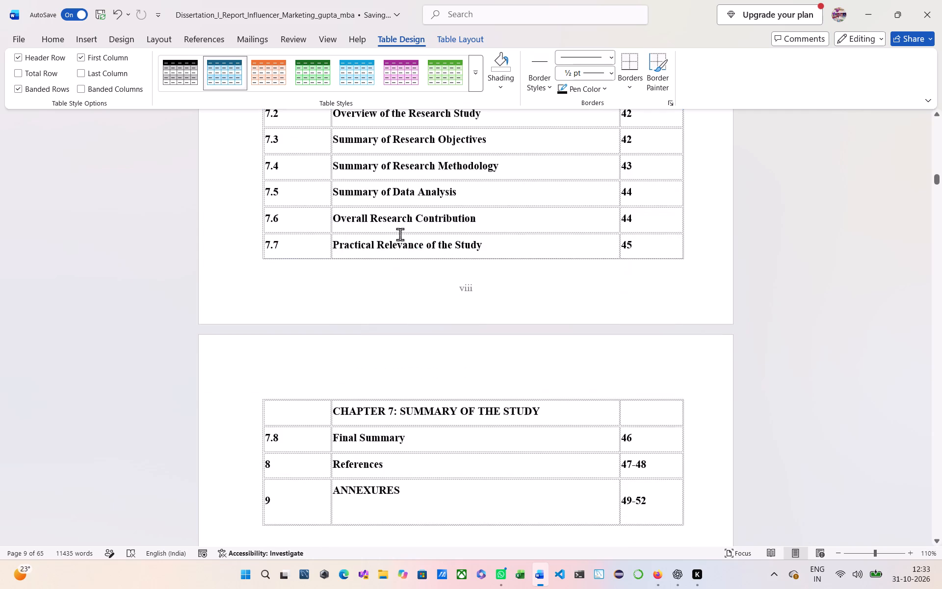
{"action": "scroll", "coordinate": [398, 233], "scroll_direction": "up", "scroll_amount": 1}
{"action": "left_click_drag", "start_coordinate": [337, 142], "coordinate": [642, 515]}
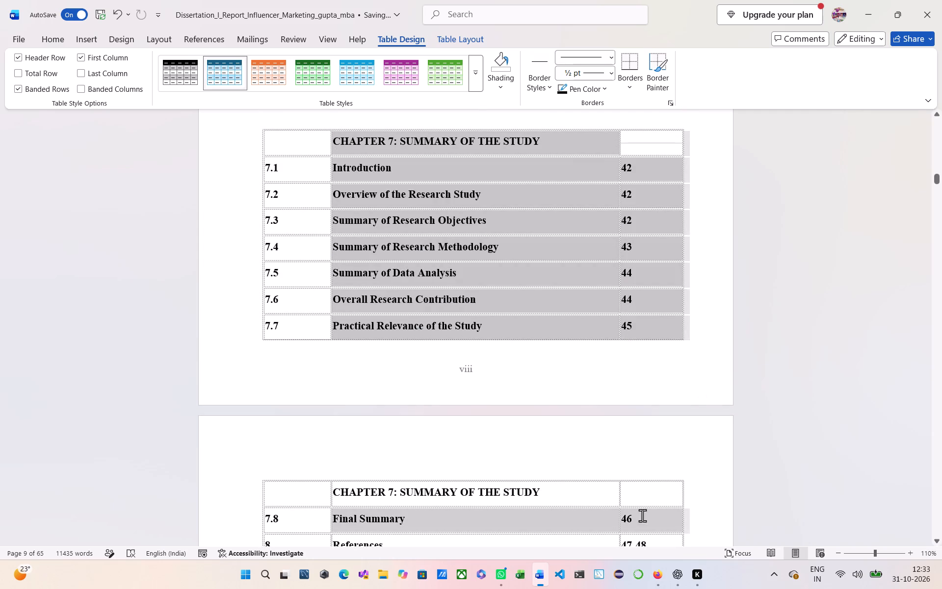
{"action": "left_click_drag", "start_coordinate": [642, 515], "coordinate": [539, 306]}
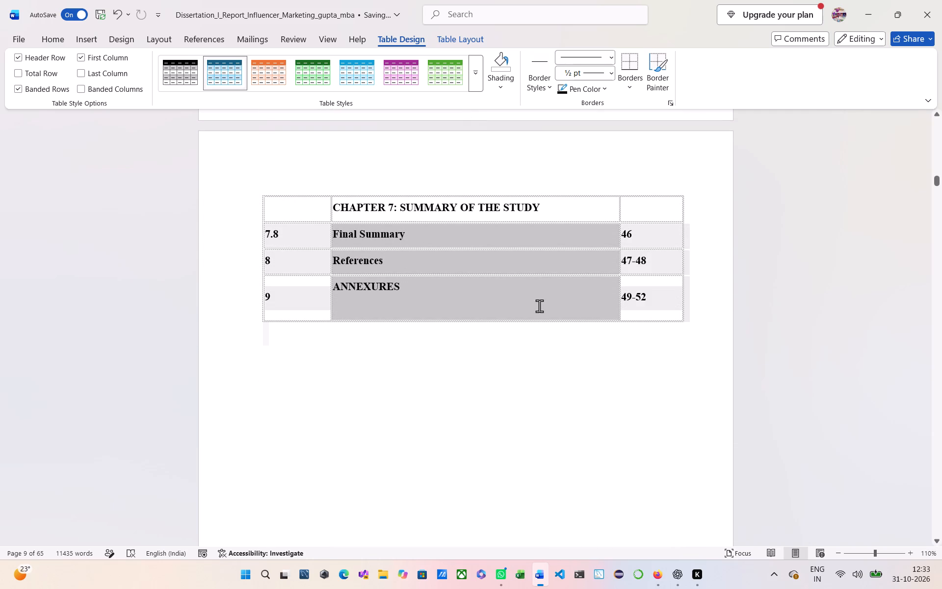
{"action": "left_click_drag", "start_coordinate": [539, 306], "coordinate": [541, 312]}
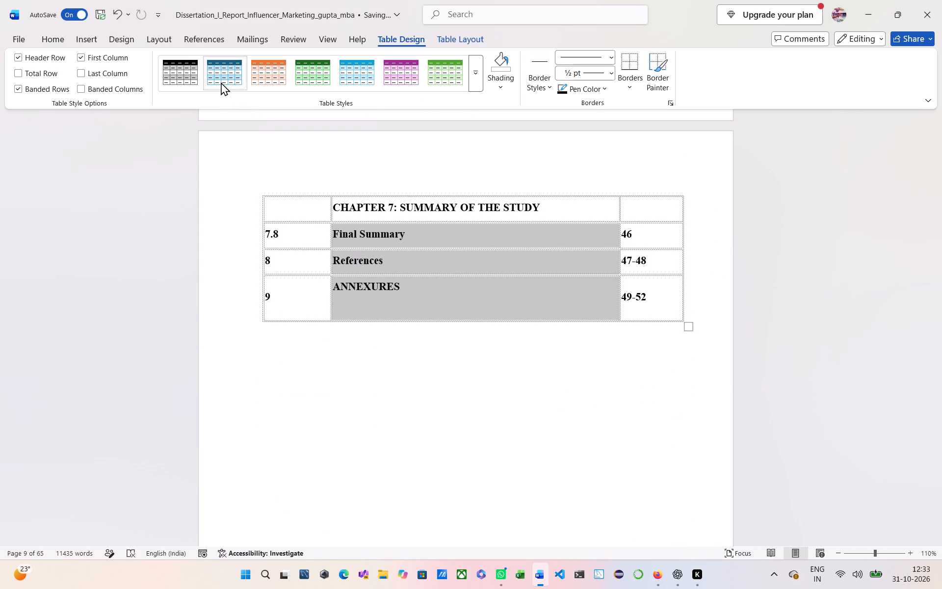
{"action": "left_click", "coordinate": [221, 82]}
{"action": "left_click", "coordinate": [368, 377]}
Look through the front matter from the lists of tables and figures to Chapter 1, and back over the restyled contents tables.
{"action": "scroll", "coordinate": [368, 377], "scroll_direction": "down", "scroll_amount": 2}
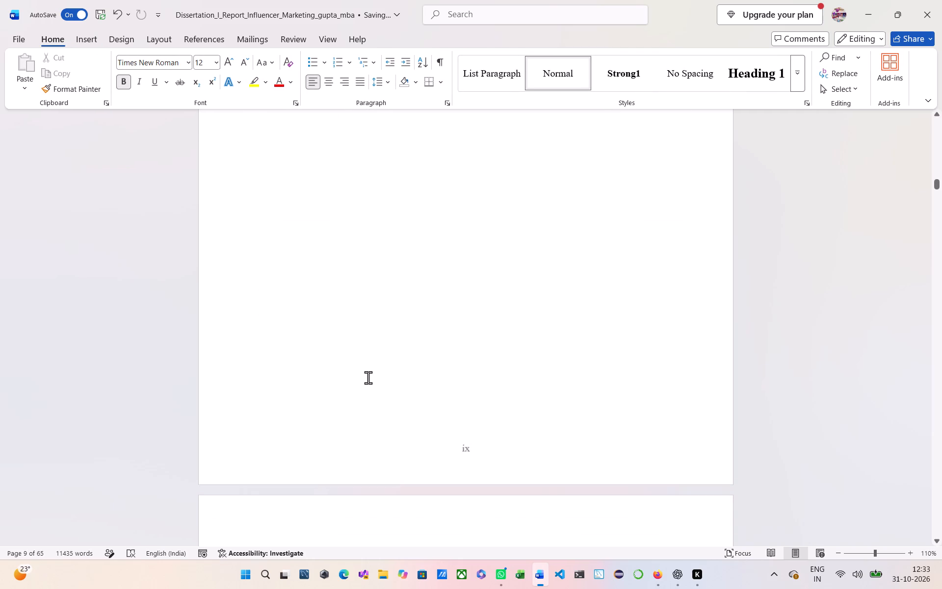
{"action": "scroll", "coordinate": [368, 377], "scroll_direction": "down", "scroll_amount": 6}
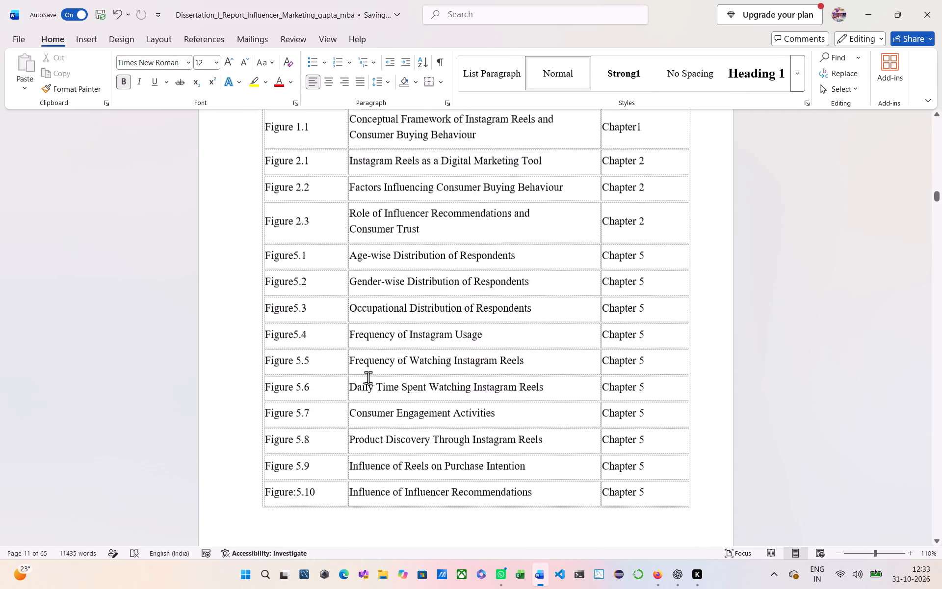
{"action": "scroll", "coordinate": [368, 377], "scroll_direction": "down", "scroll_amount": 6}
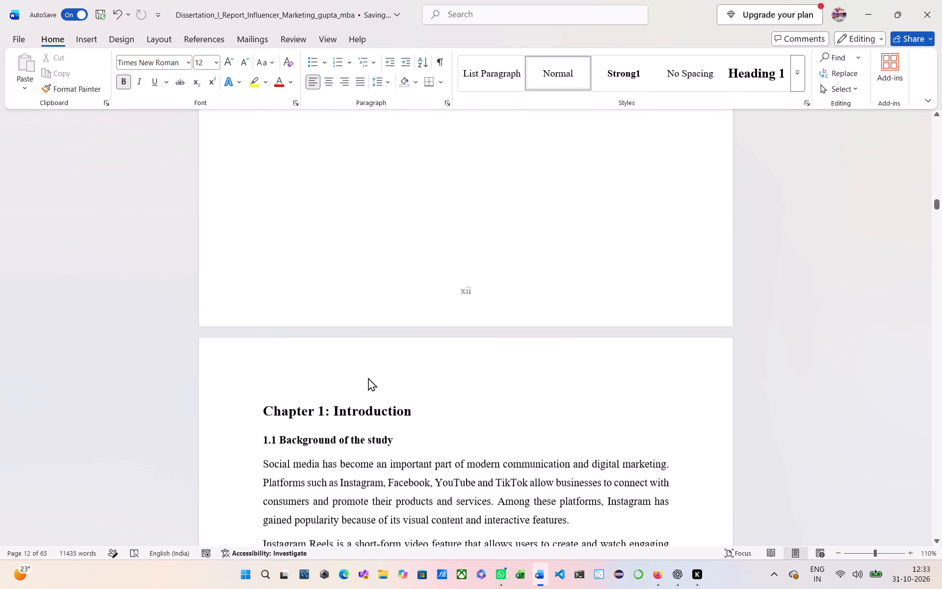
{"action": "scroll", "coordinate": [368, 377], "scroll_direction": "down", "scroll_amount": 2}
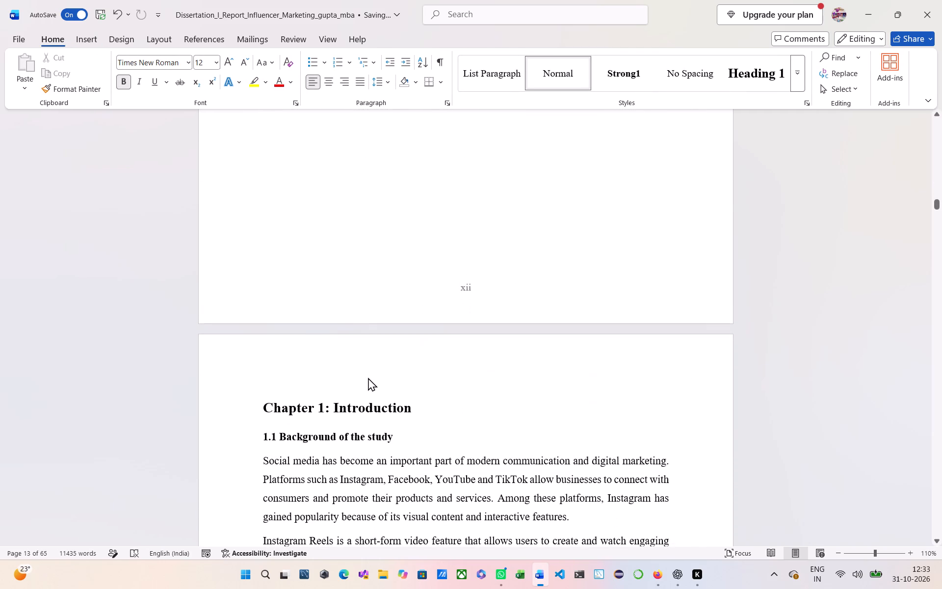
{"action": "scroll", "coordinate": [368, 377], "scroll_direction": "up", "scroll_amount": 6}
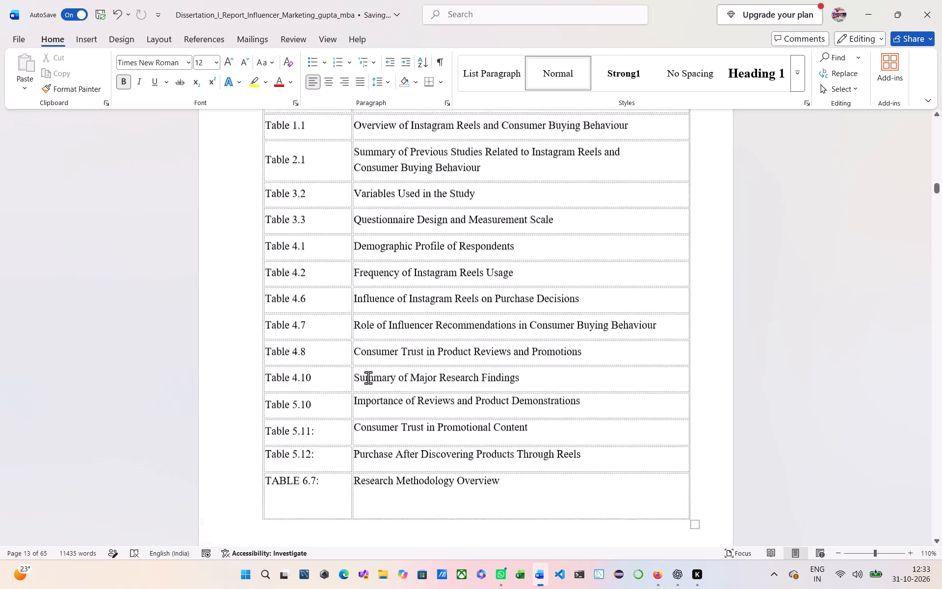
{"action": "scroll", "coordinate": [368, 377], "scroll_direction": "up", "scroll_amount": 7}
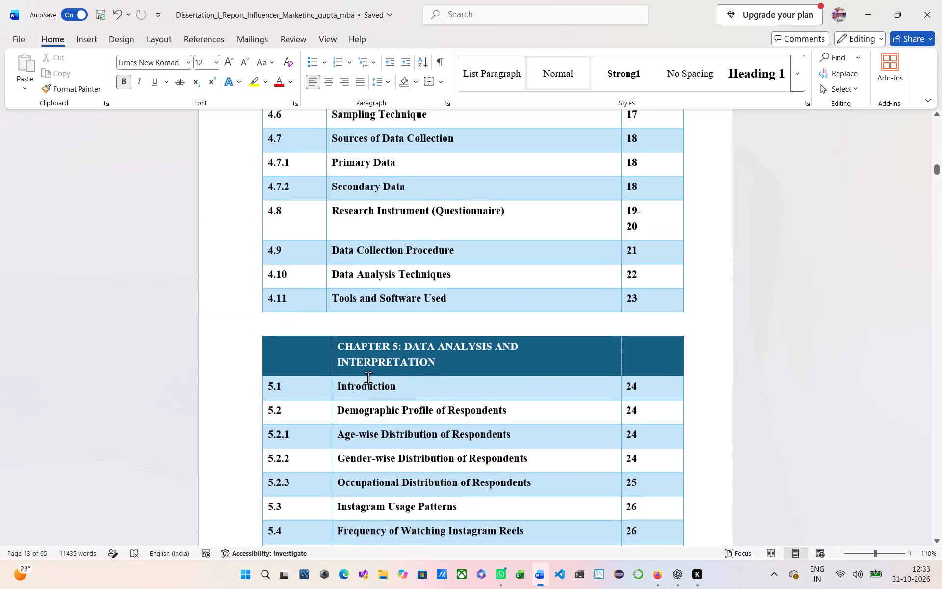
{"action": "scroll", "coordinate": [368, 377], "scroll_direction": "up", "scroll_amount": 5}
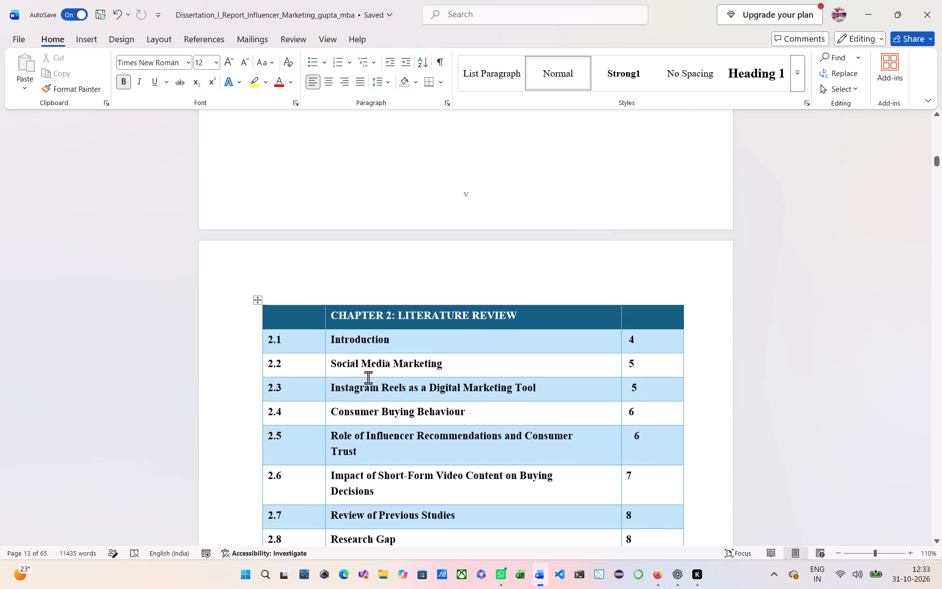
{"action": "scroll", "coordinate": [368, 377], "scroll_direction": "up", "scroll_amount": 1}
{"action": "scroll", "coordinate": [368, 377], "scroll_direction": "down", "scroll_amount": 2}
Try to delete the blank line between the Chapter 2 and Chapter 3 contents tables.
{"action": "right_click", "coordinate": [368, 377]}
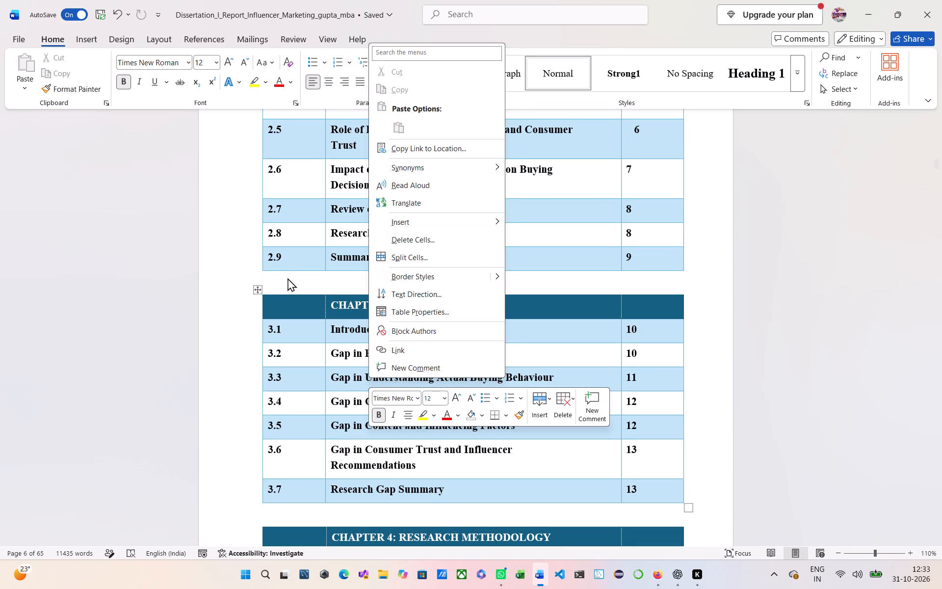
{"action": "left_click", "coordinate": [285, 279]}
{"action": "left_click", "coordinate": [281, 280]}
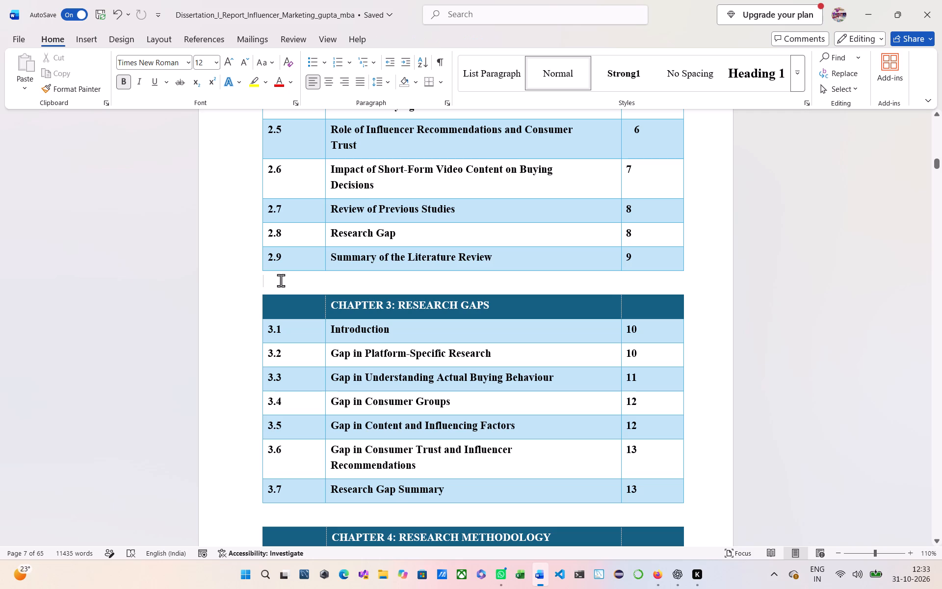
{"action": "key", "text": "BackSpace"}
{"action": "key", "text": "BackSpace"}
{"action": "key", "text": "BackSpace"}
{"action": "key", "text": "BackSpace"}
Review the styling and page breaks of all the Table of Contents tables, from the front-matter items to the Annexures row.
{"action": "scroll", "coordinate": [281, 280], "scroll_direction": "down", "scroll_amount": 5}
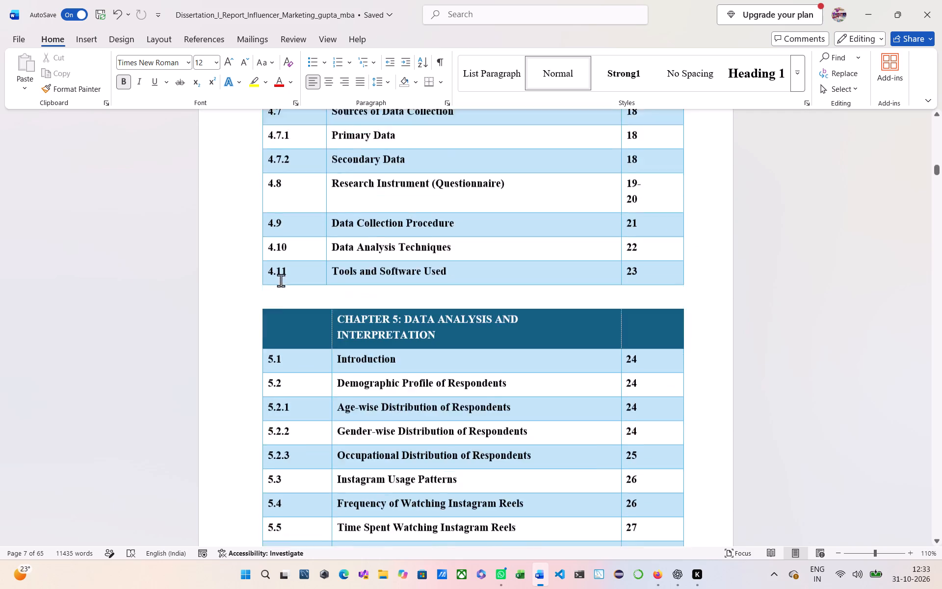
{"action": "scroll", "coordinate": [281, 280], "scroll_direction": "down", "scroll_amount": 4}
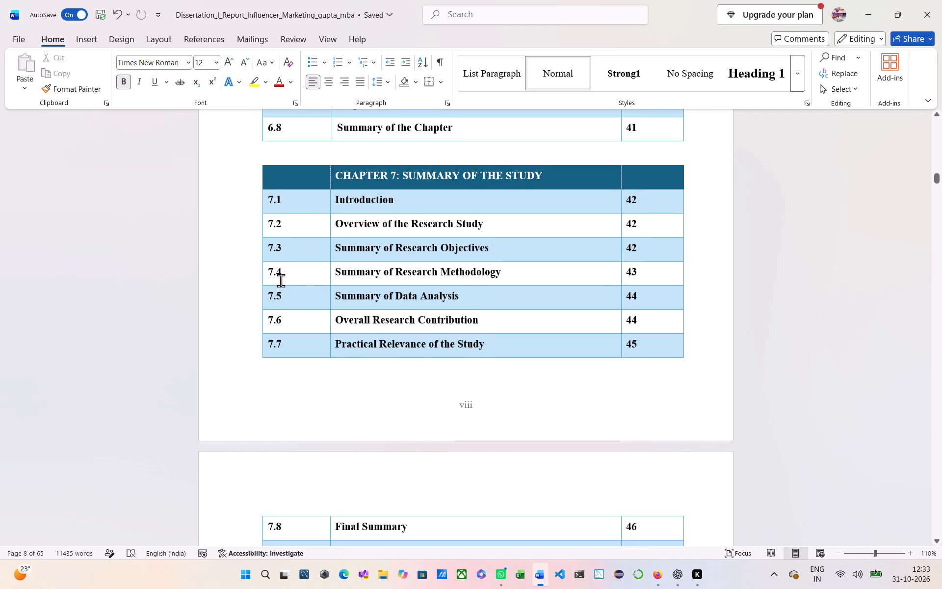
{"action": "scroll", "coordinate": [281, 280], "scroll_direction": "down", "scroll_amount": 3}
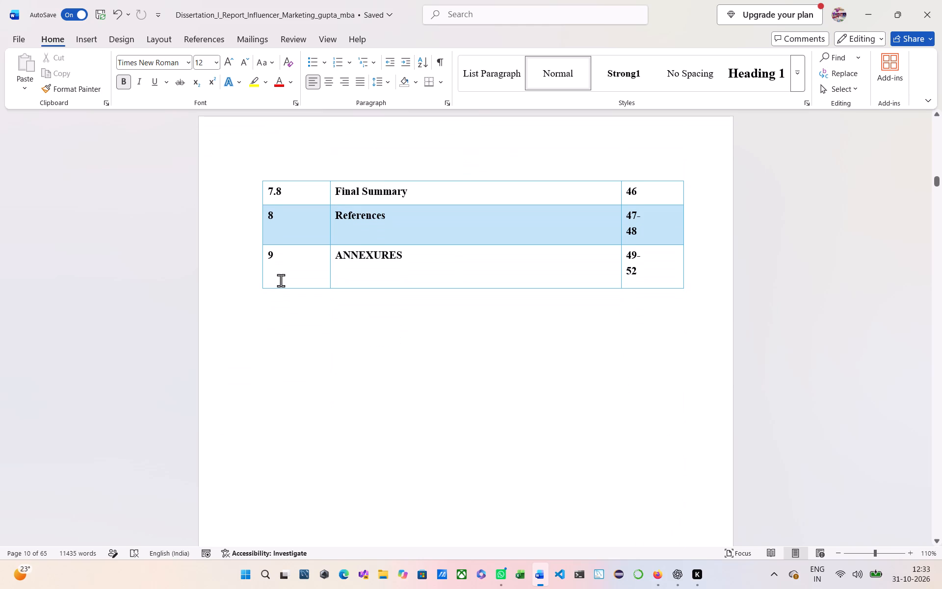
{"action": "scroll", "coordinate": [281, 280], "scroll_direction": "up", "scroll_amount": 6}
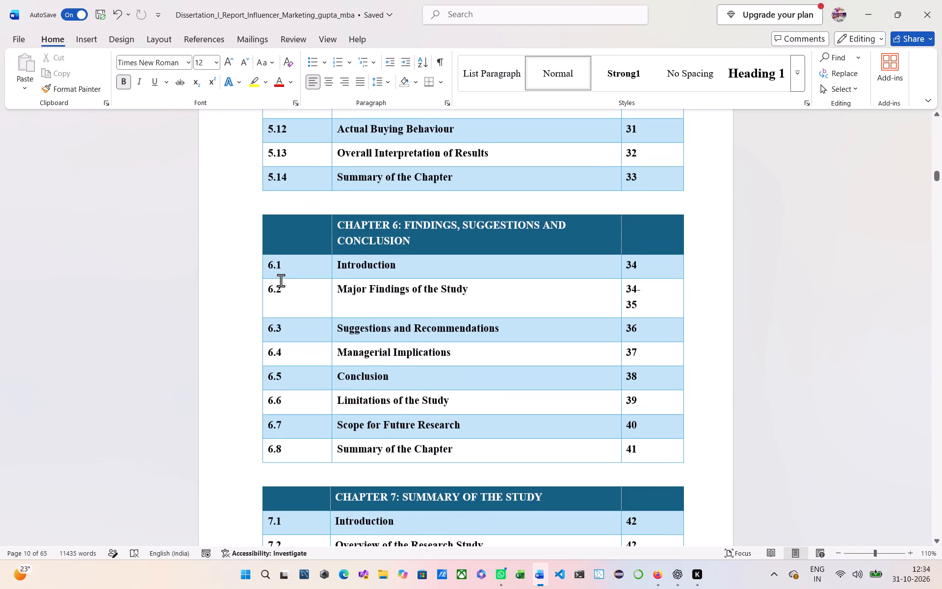
{"action": "scroll", "coordinate": [281, 280], "scroll_direction": "up", "scroll_amount": 5}
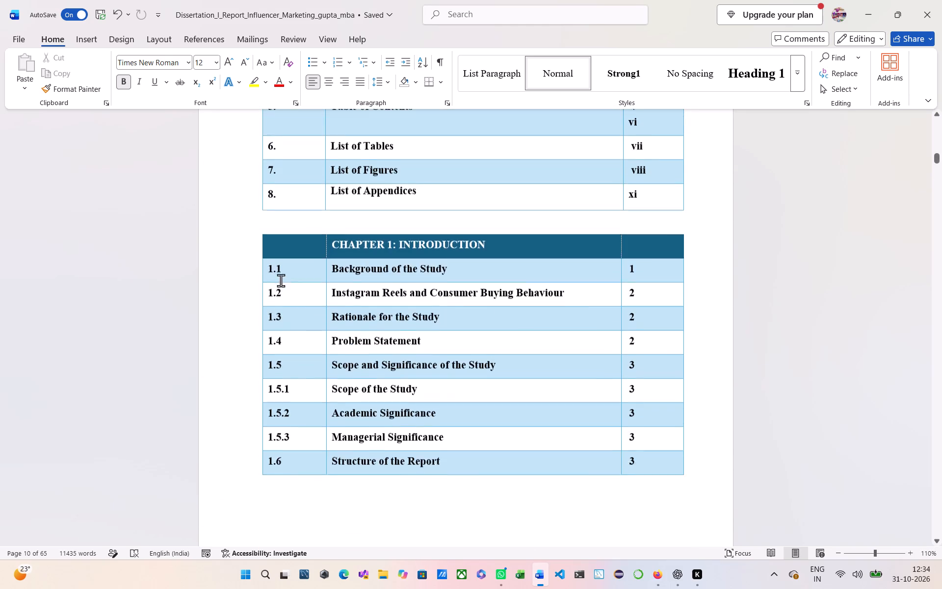
{"action": "scroll", "coordinate": [281, 280], "scroll_direction": "up", "scroll_amount": 2}
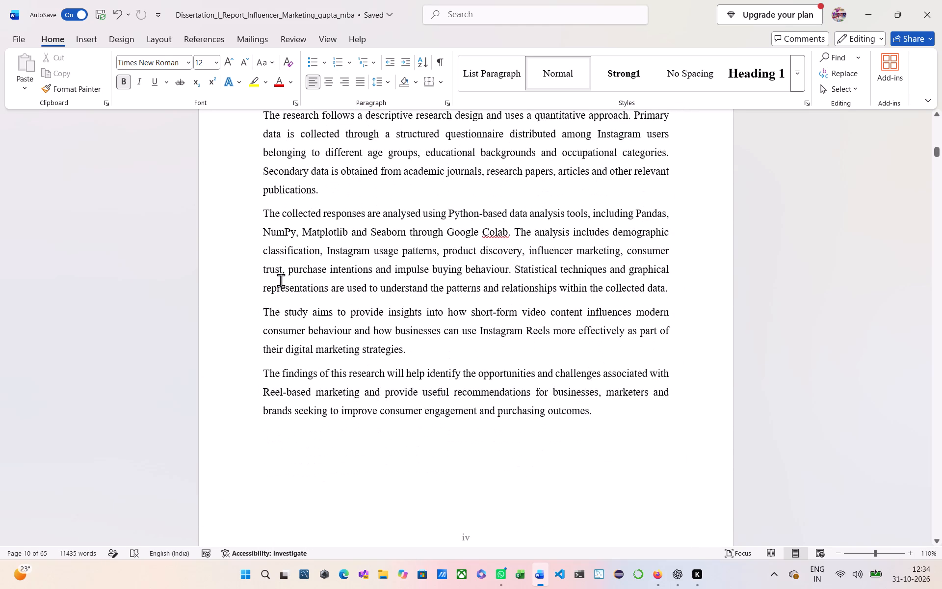
{"action": "scroll", "coordinate": [281, 280], "scroll_direction": "down", "scroll_amount": 2}
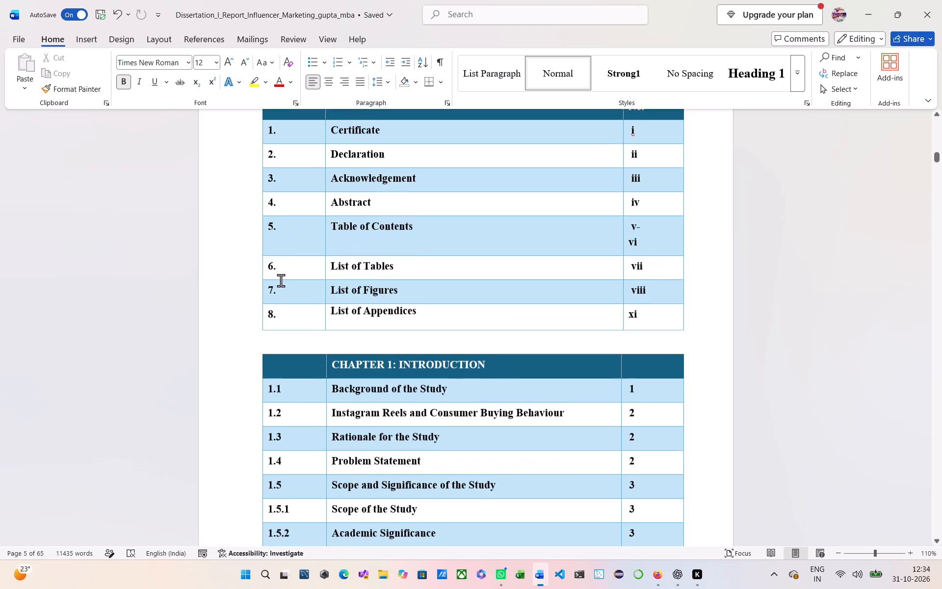
Print the complete report to a PDF named MBAnewfile in the Downloads folder.
{"action": "scroll", "coordinate": [281, 280], "scroll_direction": "down", "scroll_amount": 1}
{"action": "left_click", "coordinate": [12, 39]}
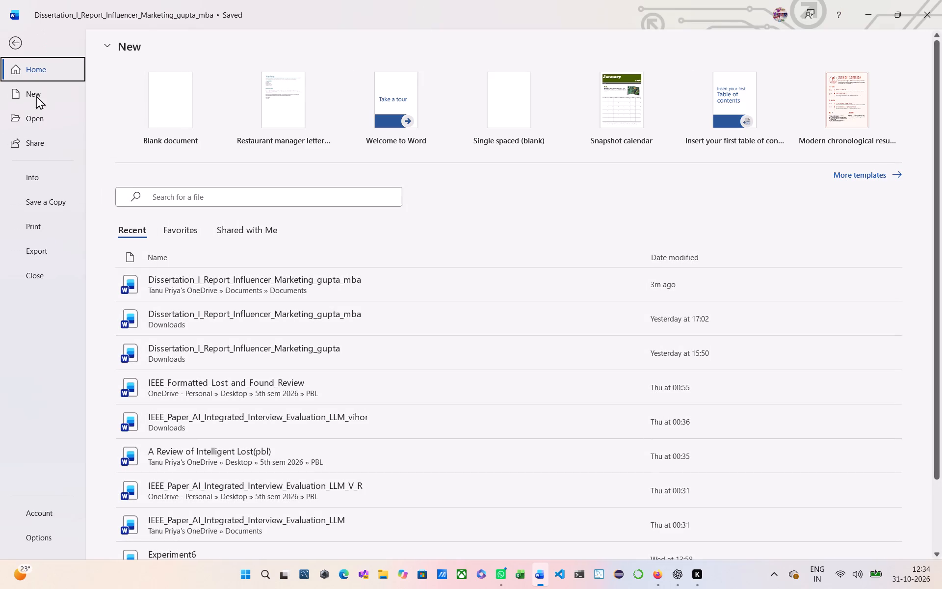
{"action": "left_click", "coordinate": [38, 230]}
{"action": "left_click", "coordinate": [146, 103]}
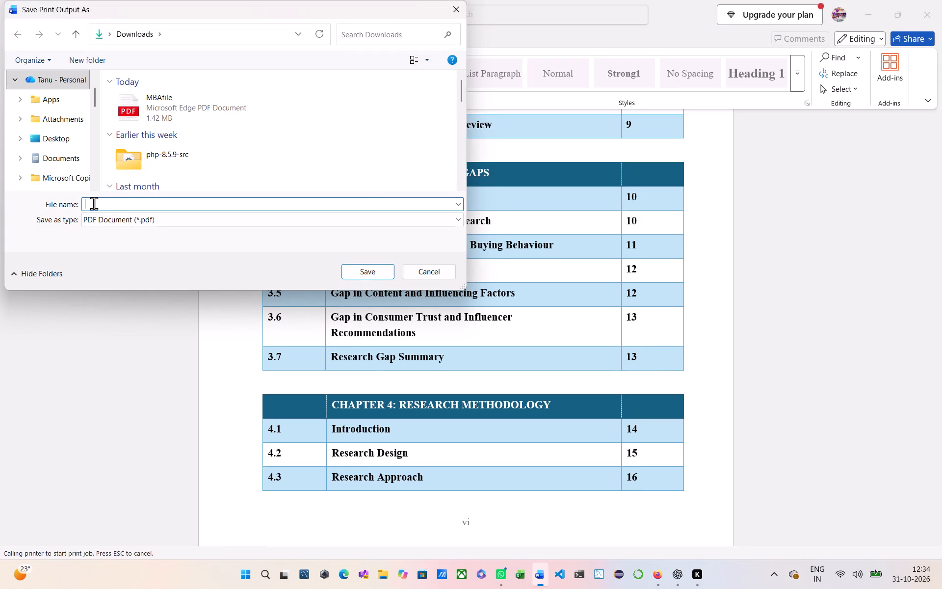
{"action": "left_click", "coordinate": [110, 203]}
{"action": "key", "text": "m"}
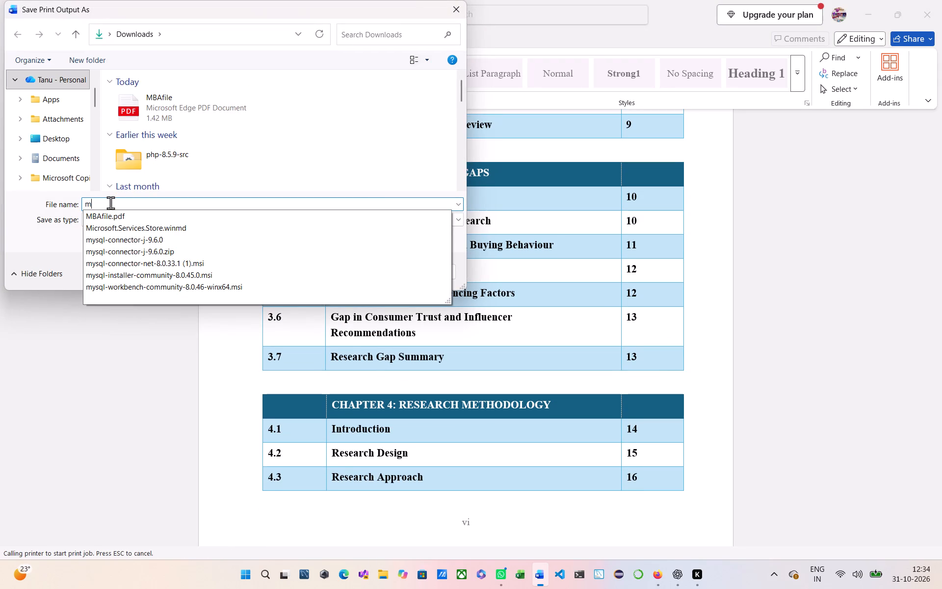
{"action": "key", "text": "BackSpace"}
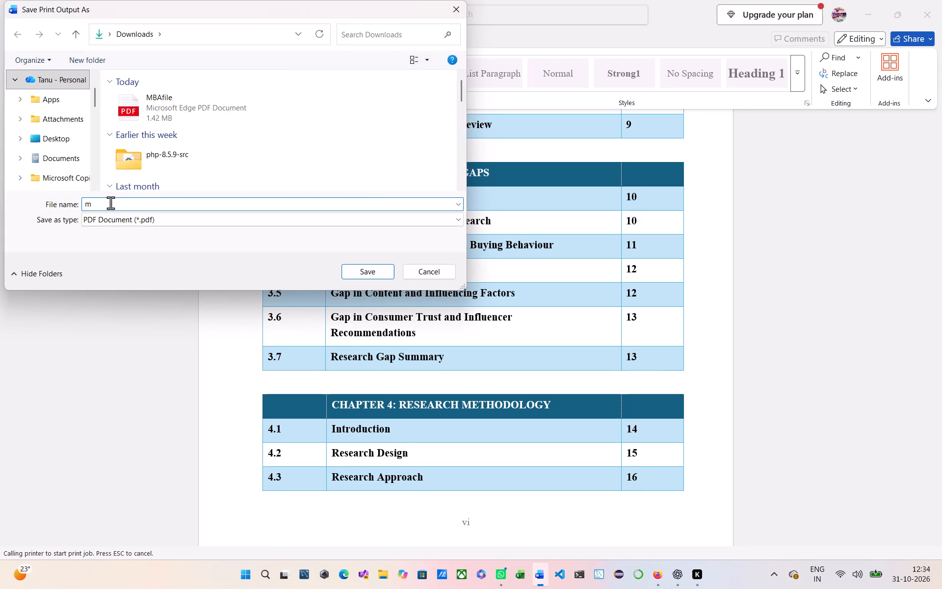
{"action": "key", "text": "m"}
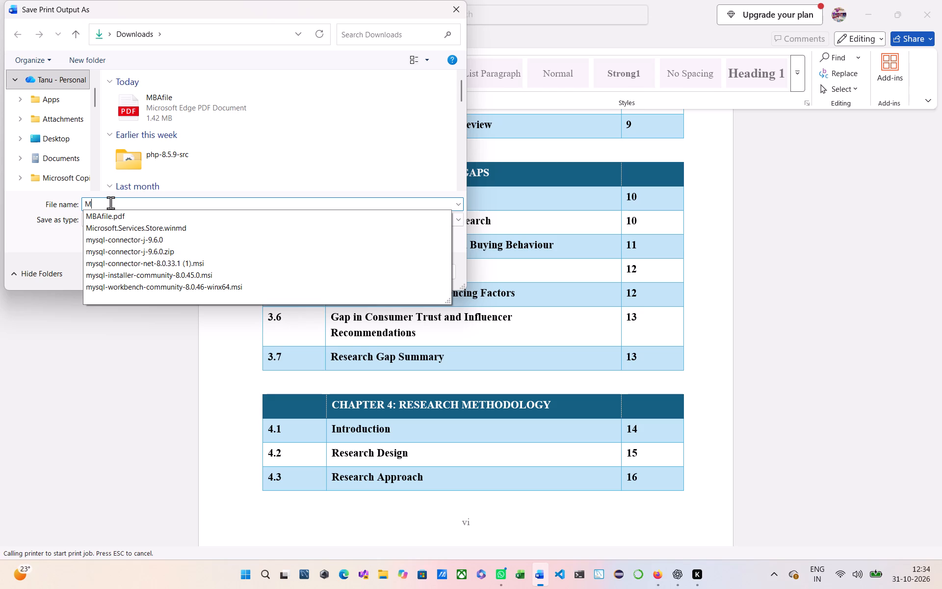
{"action": "type", "text": "BA"}
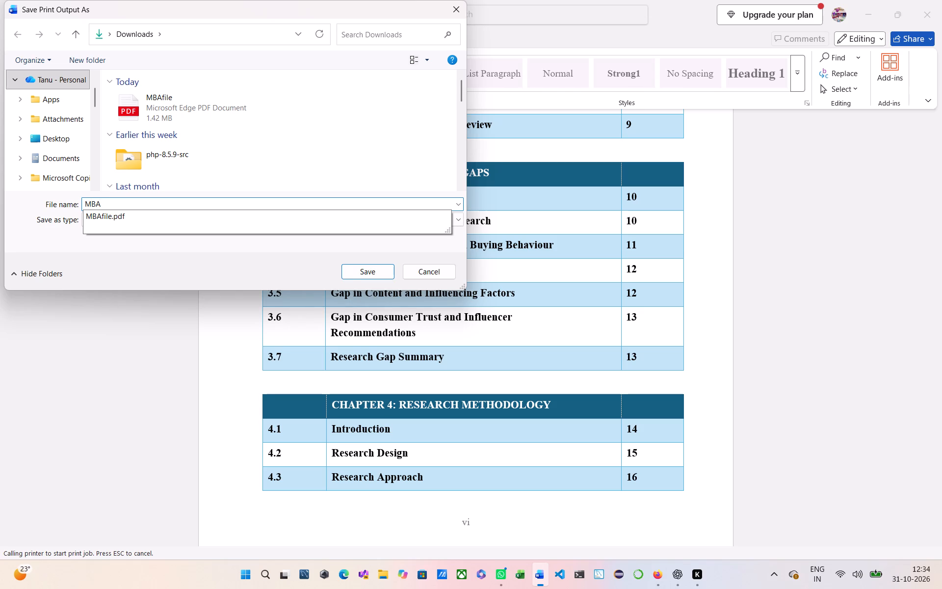
{"action": "type", "text": "new"}
{"action": "type", "text": "file"}
{"action": "key", "text": "space"}
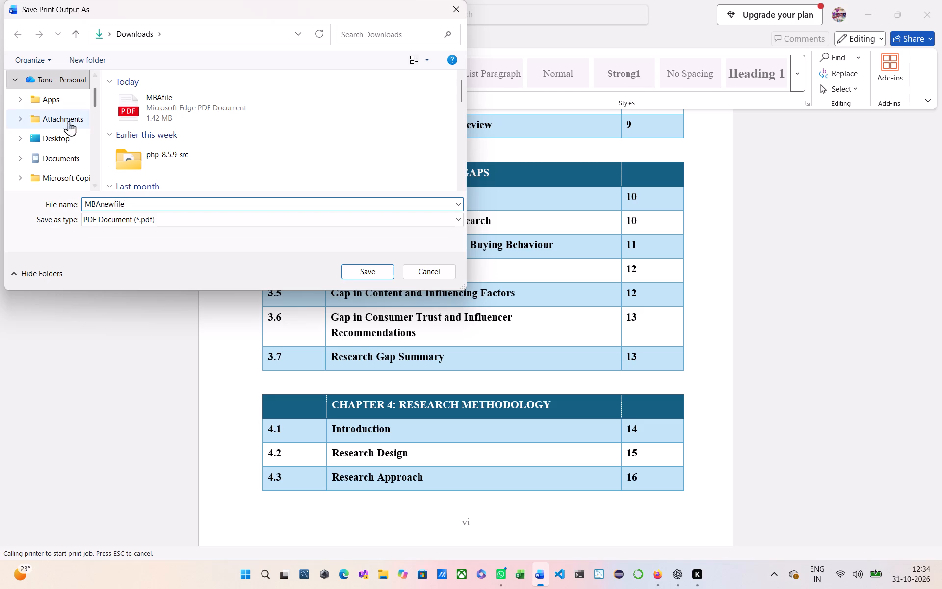
{"action": "scroll", "coordinate": [58, 138], "scroll_direction": "down", "scroll_amount": 2}
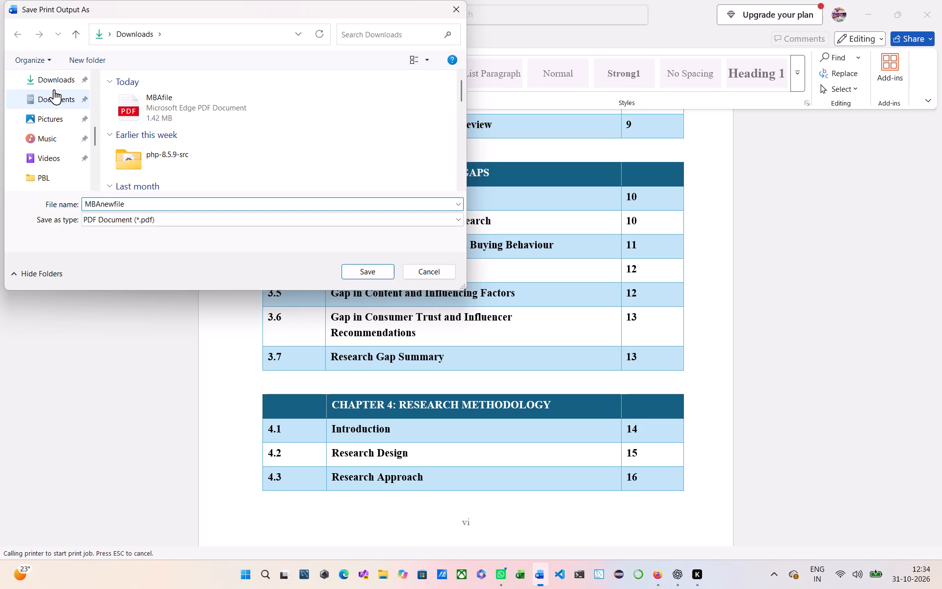
{"action": "left_click", "coordinate": [54, 82]}
{"action": "left_click", "coordinate": [366, 272]}
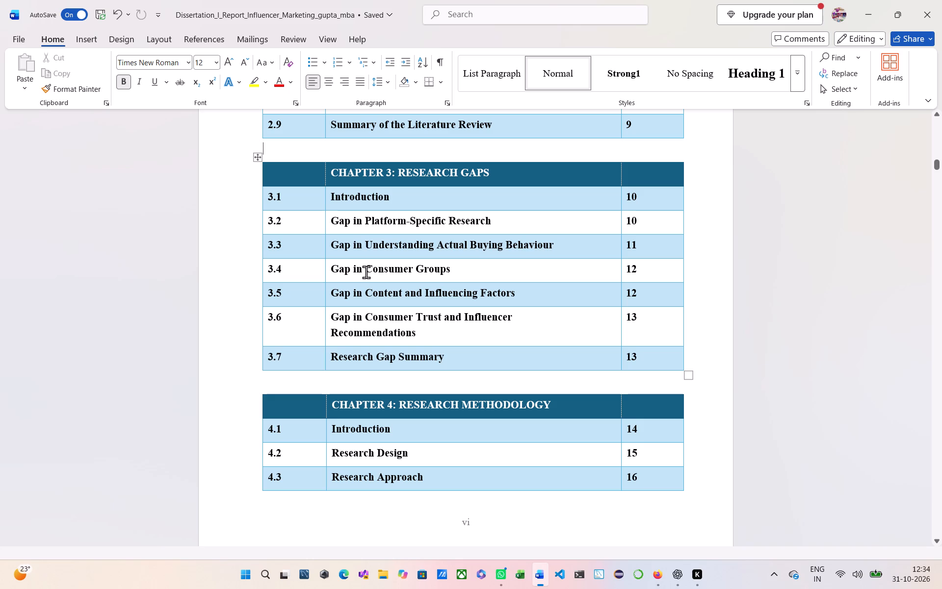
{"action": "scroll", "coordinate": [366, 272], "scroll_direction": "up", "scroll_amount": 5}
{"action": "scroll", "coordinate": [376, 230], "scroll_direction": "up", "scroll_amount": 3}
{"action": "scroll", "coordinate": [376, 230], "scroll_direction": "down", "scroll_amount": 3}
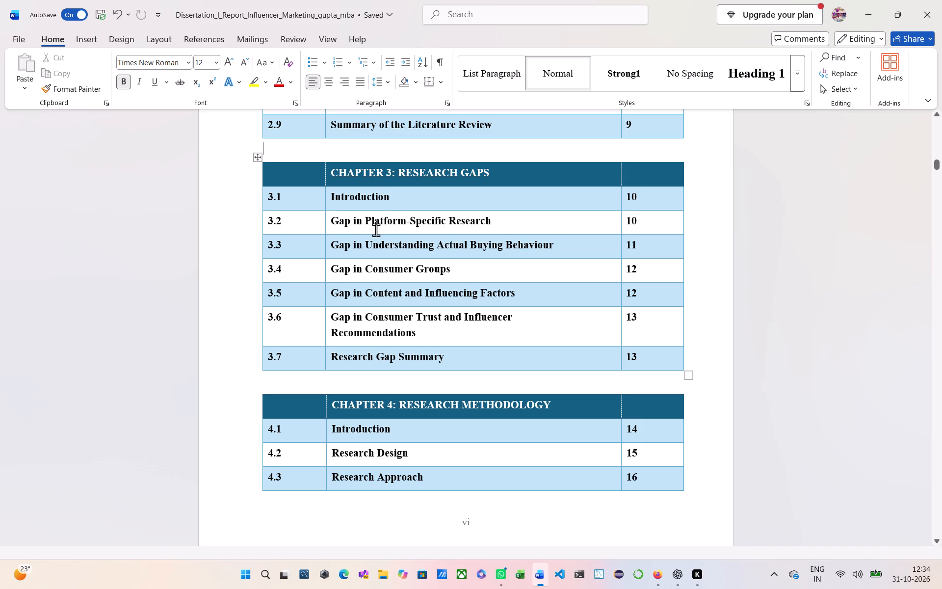
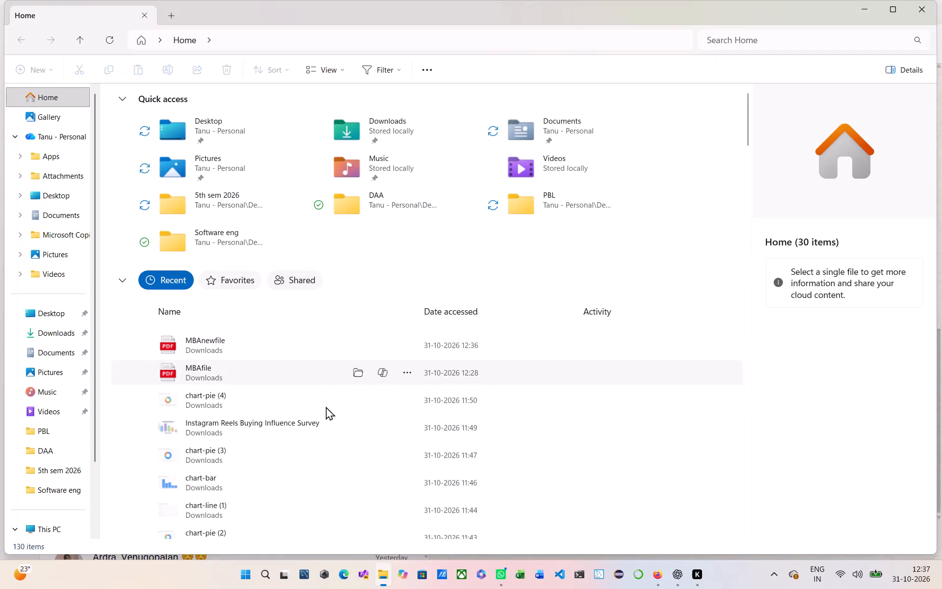
Look through the recent files in File Explorer for the dissertation report's Word and PDF files.
{"action": "scroll", "coordinate": [327, 438], "scroll_direction": "down", "scroll_amount": 2}
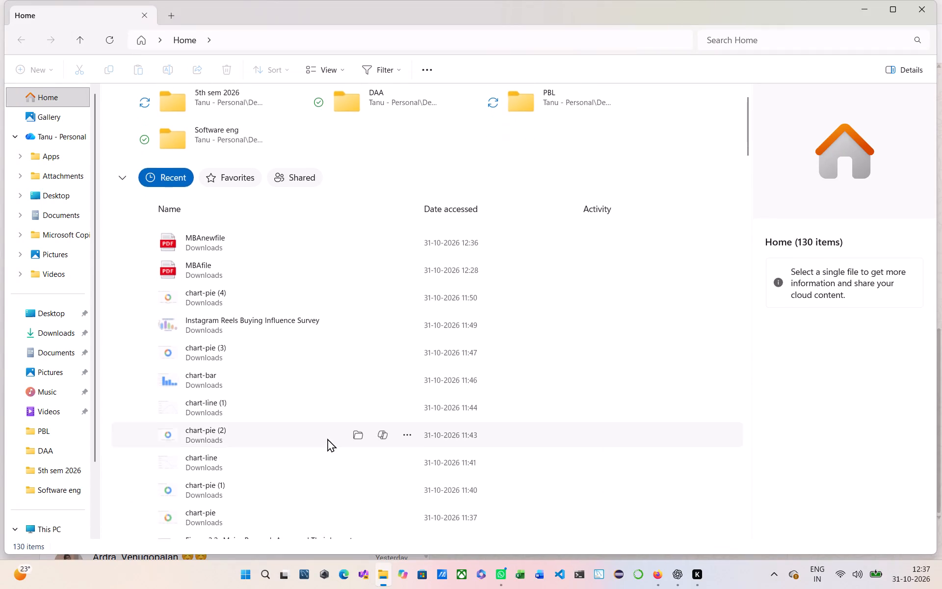
{"action": "scroll", "coordinate": [327, 438], "scroll_direction": "down", "scroll_amount": 3}
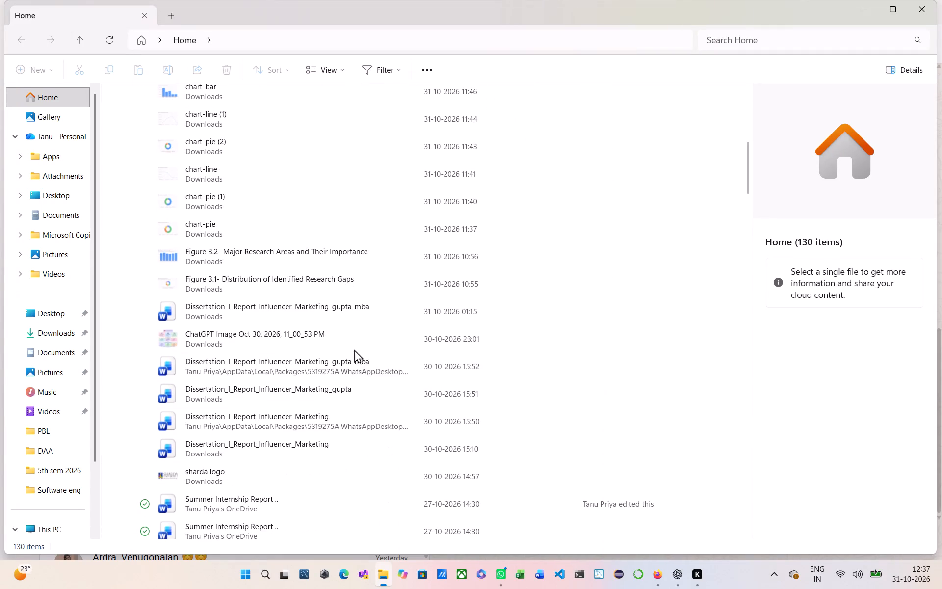
Open the WhatsApp copy of Dissertation_I_Report_Influencer_Marketing_gupta_mba, look through its front matter up to the List of Appendices, and close it.
{"action": "double_click", "coordinate": [344, 375]}
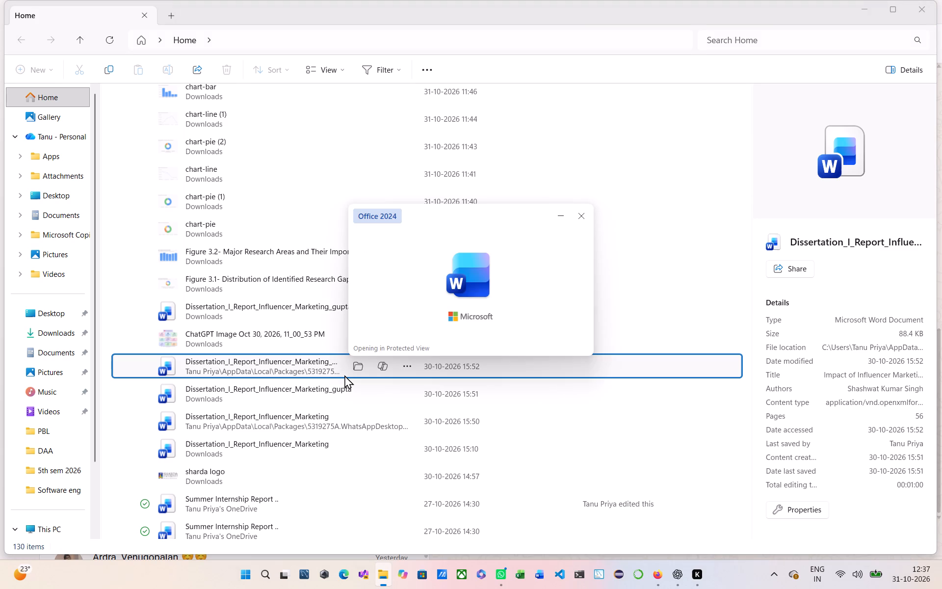
{"action": "scroll", "coordinate": [344, 375], "scroll_direction": "down", "scroll_amount": 2}
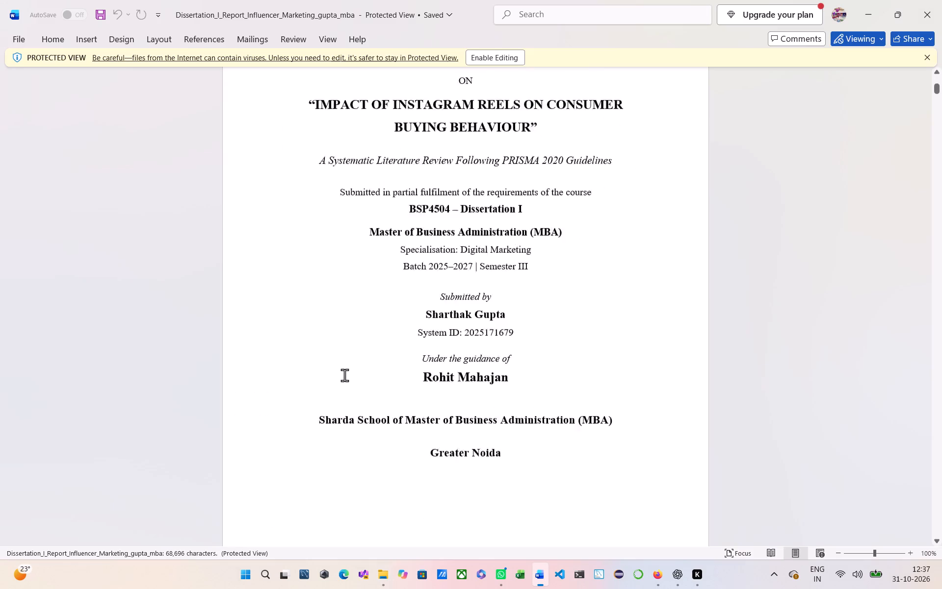
{"action": "scroll", "coordinate": [344, 375], "scroll_direction": "down", "scroll_amount": 11}
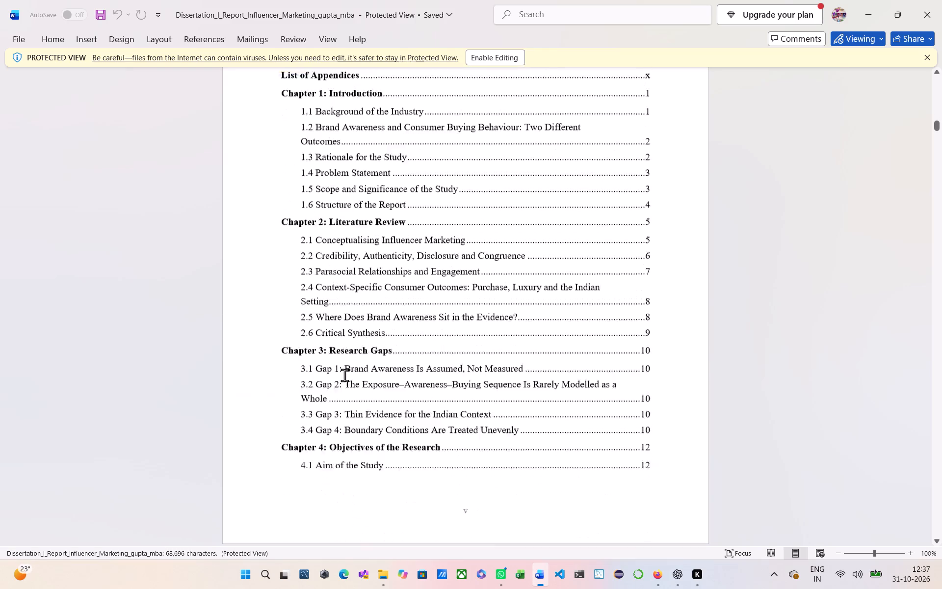
{"action": "scroll", "coordinate": [344, 375], "scroll_direction": "down", "scroll_amount": 7}
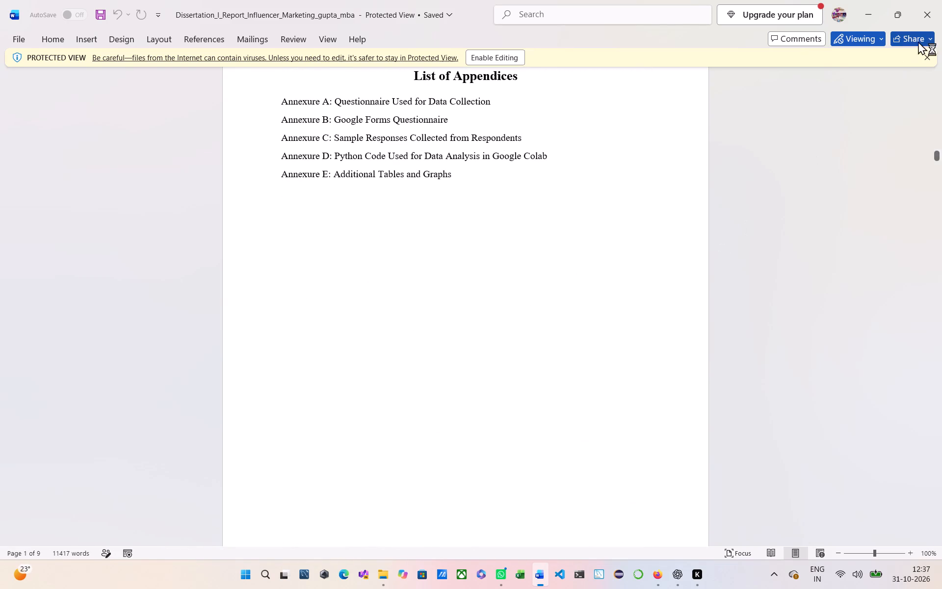
{"action": "left_click", "coordinate": [916, 18]}
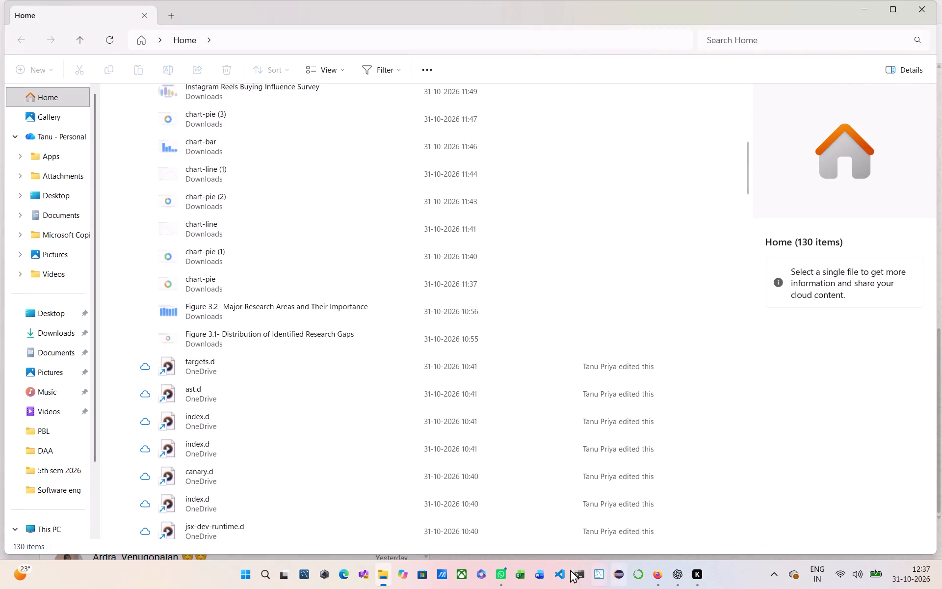
Switch to Word, open the OneDrive Documents version of Dissertation_I_Report_Influencer_Marketing_gupta_mba, and check its front matter and chapter contents tables.
{"action": "left_click", "coordinate": [540, 570]}
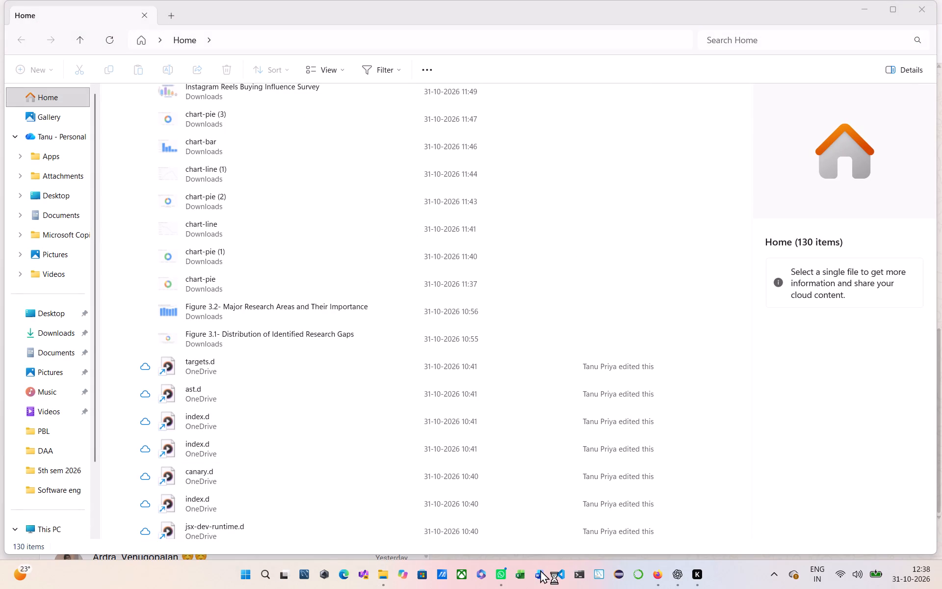
{"action": "double_click", "coordinate": [340, 284]}
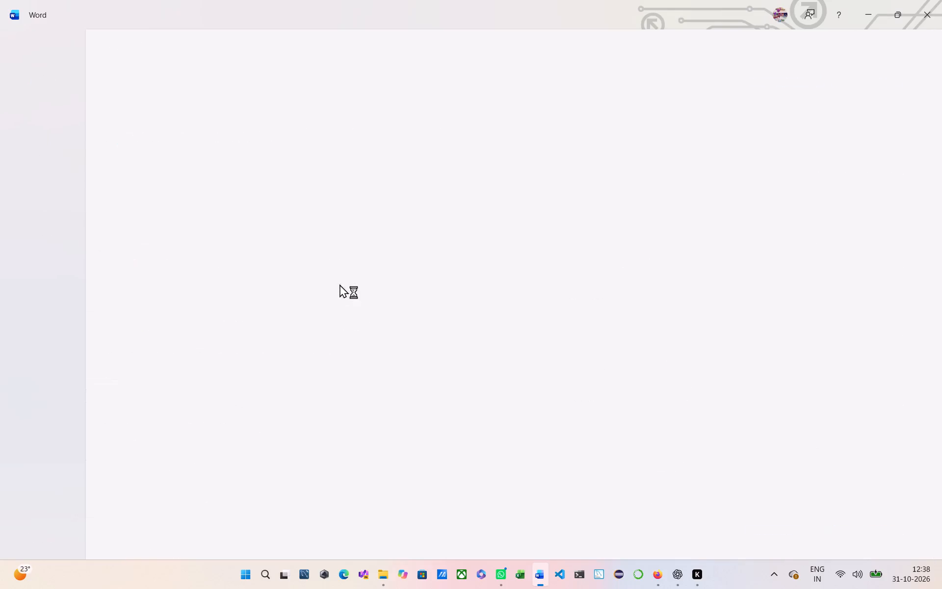
{"action": "scroll", "coordinate": [340, 284], "scroll_direction": "down", "scroll_amount": 9}
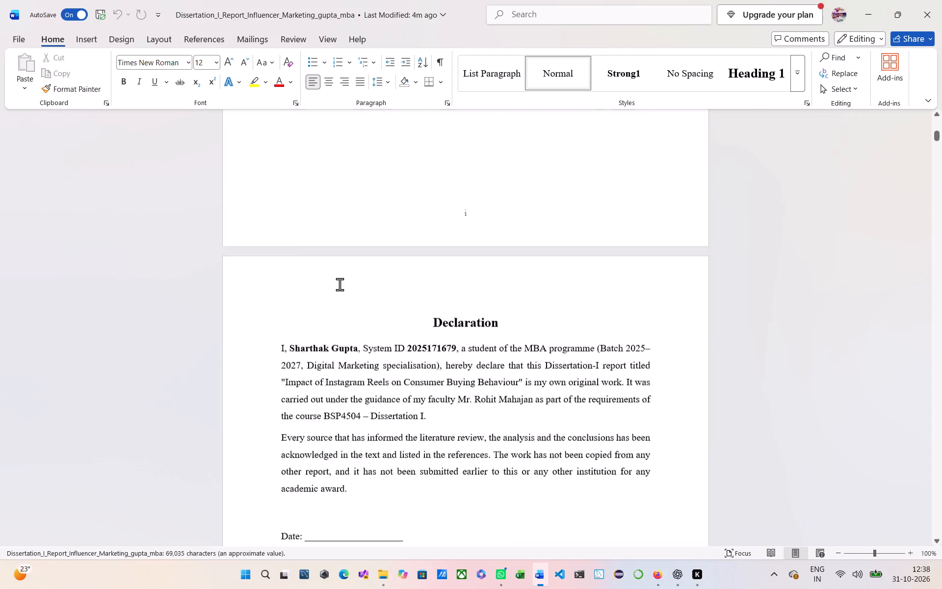
{"action": "scroll", "coordinate": [340, 284], "scroll_direction": "down", "scroll_amount": 16}
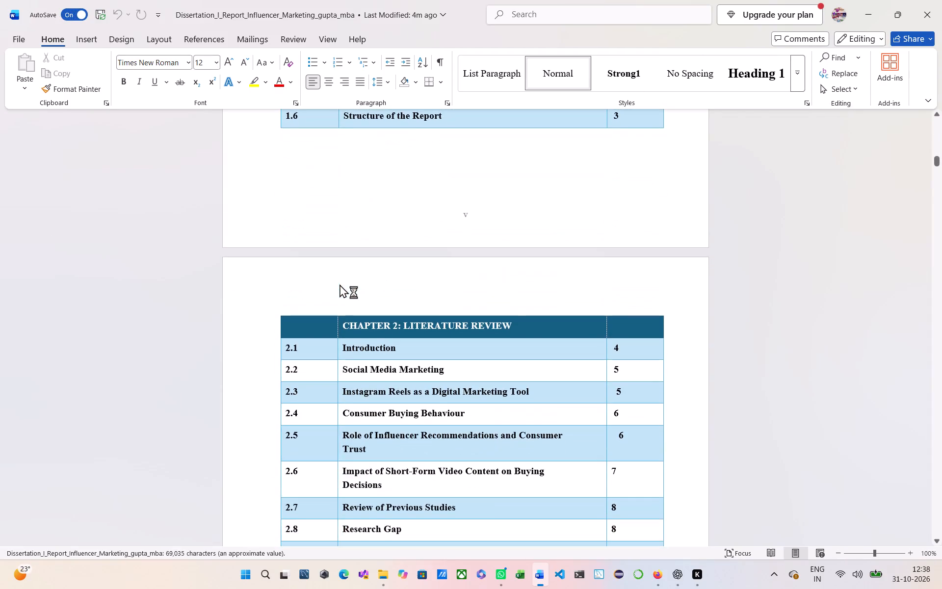
Save a copy of the report as Dissertation_I_Report_Influencer_Marketing_gupta_mba_all, a Word document in the local Downloads folder, and close it.
{"action": "left_click", "coordinate": [13, 34]}
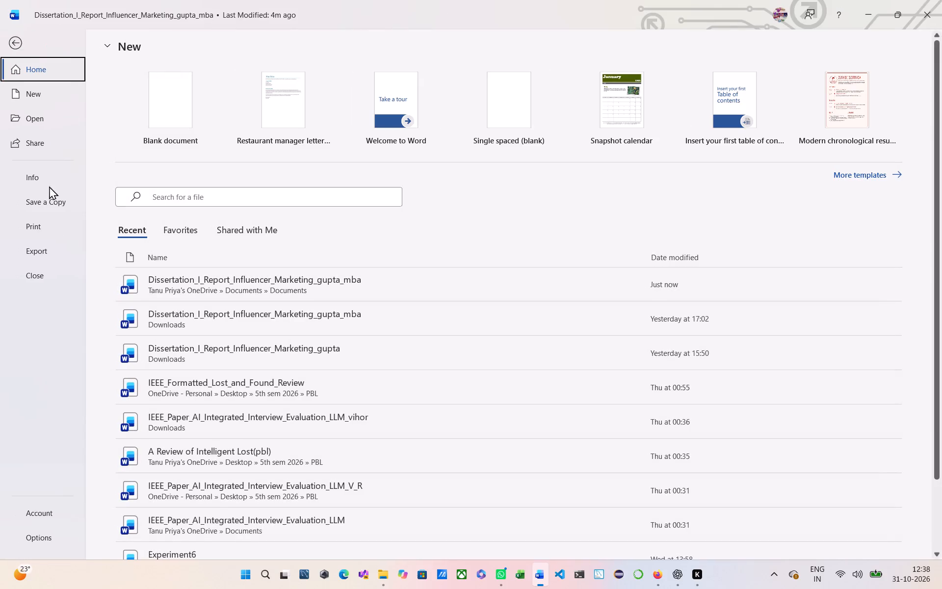
{"action": "left_click", "coordinate": [46, 204]}
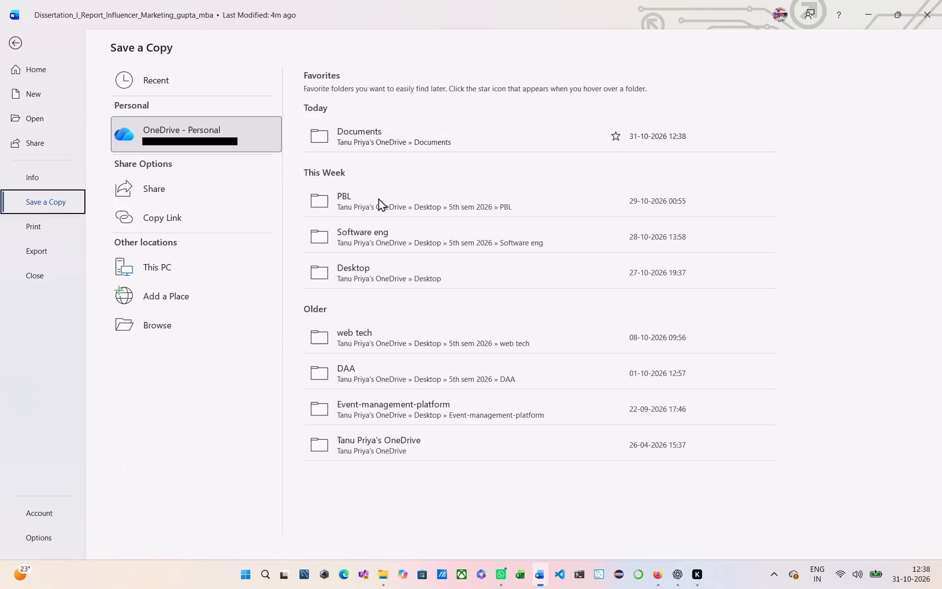
{"action": "left_click", "coordinate": [173, 268]}
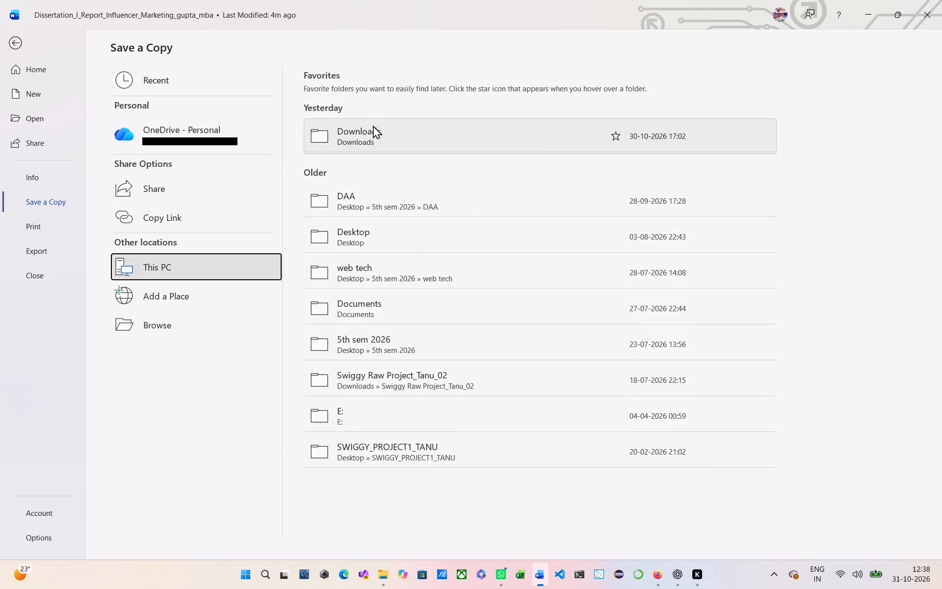
{"action": "left_click", "coordinate": [373, 125]}
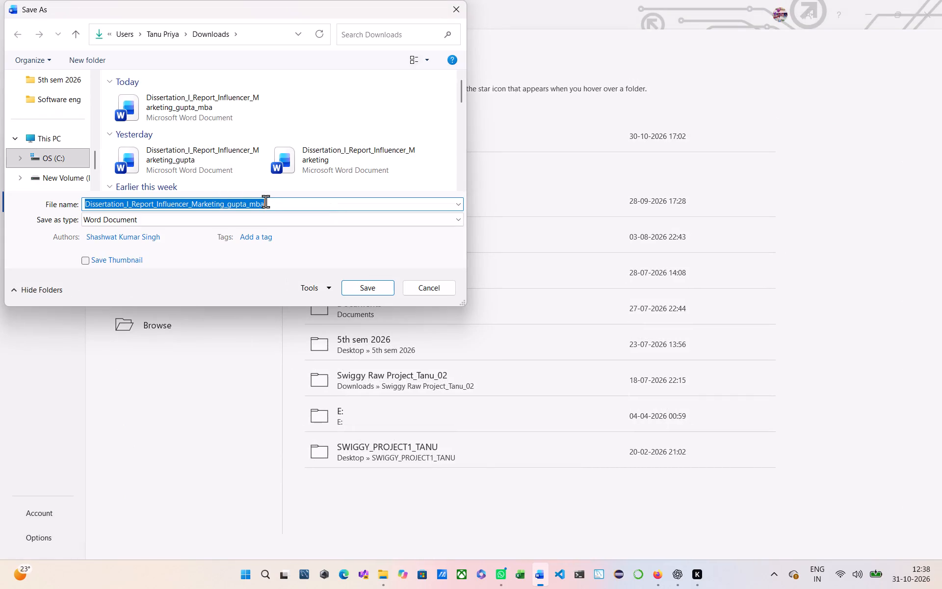
{"action": "left_click", "coordinate": [270, 202]}
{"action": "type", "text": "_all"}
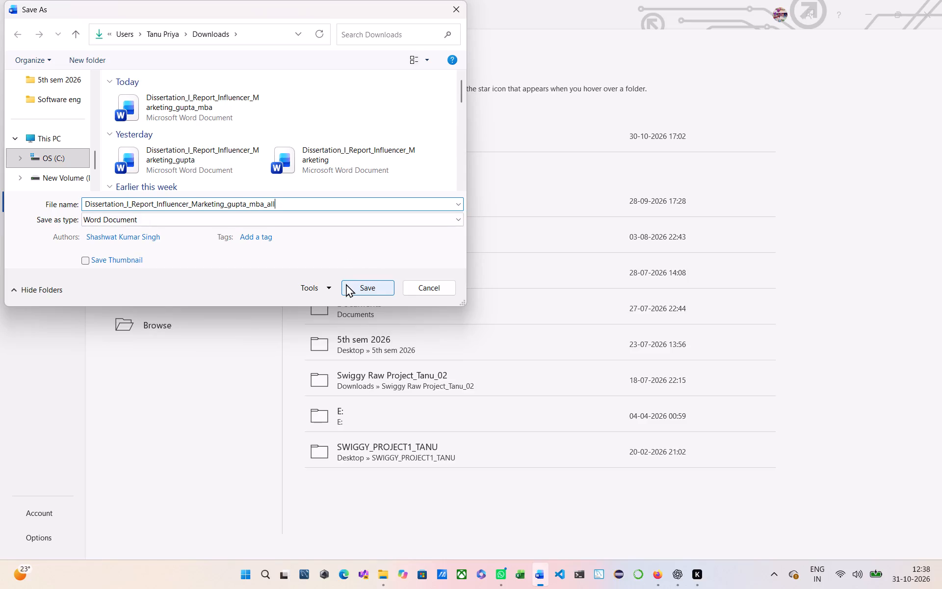
{"action": "left_click", "coordinate": [346, 284]}
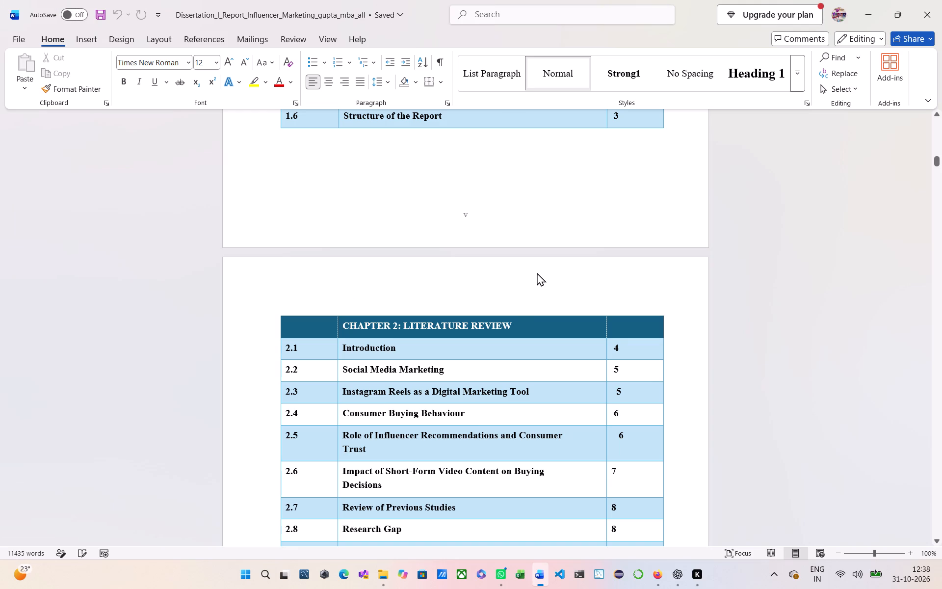
{"action": "left_click", "coordinate": [921, 14]}
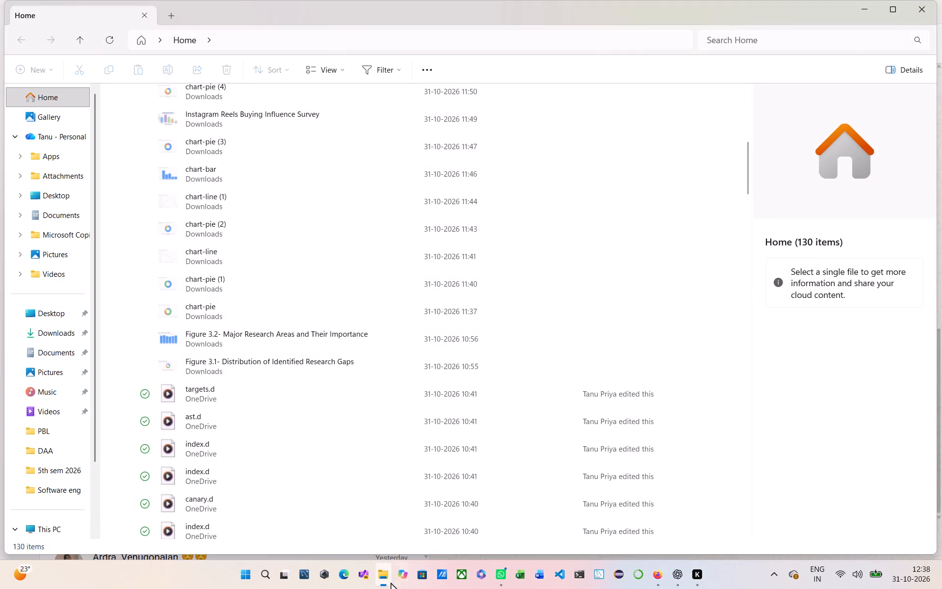
Switch to File Explorer and copy the Dissertation_I_Report_Influencer_Marketing_gupta_mba_all Word file from the recent files.
{"action": "left_click_drag", "start_coordinate": [391, 582], "coordinate": [353, 371]}
{"action": "scroll", "coordinate": [353, 371], "scroll_direction": "up", "scroll_amount": 2}
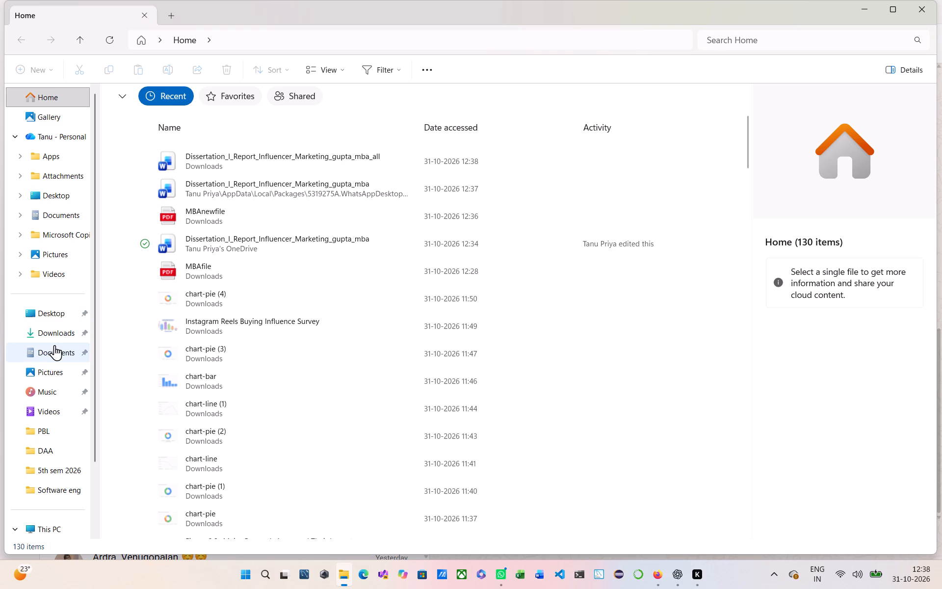
{"action": "scroll", "coordinate": [245, 167], "scroll_direction": "up", "scroll_amount": 3}
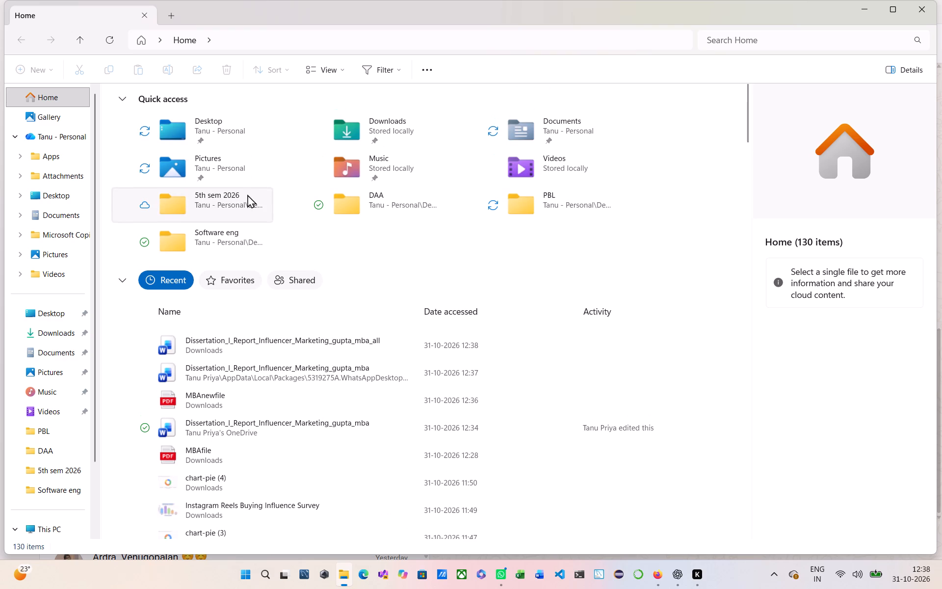
{"action": "right_click", "coordinate": [284, 354]}
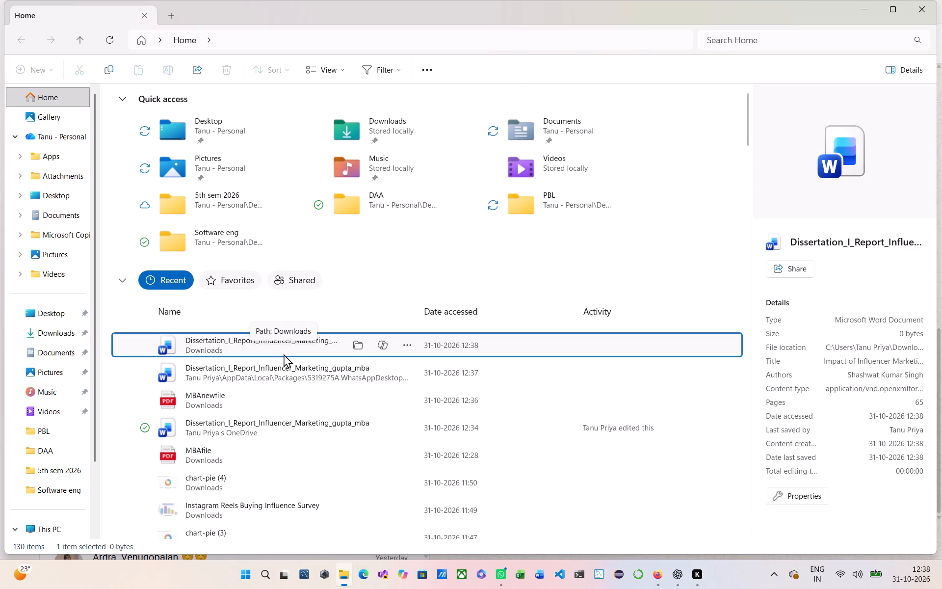
{"action": "left_click", "coordinate": [308, 109]}
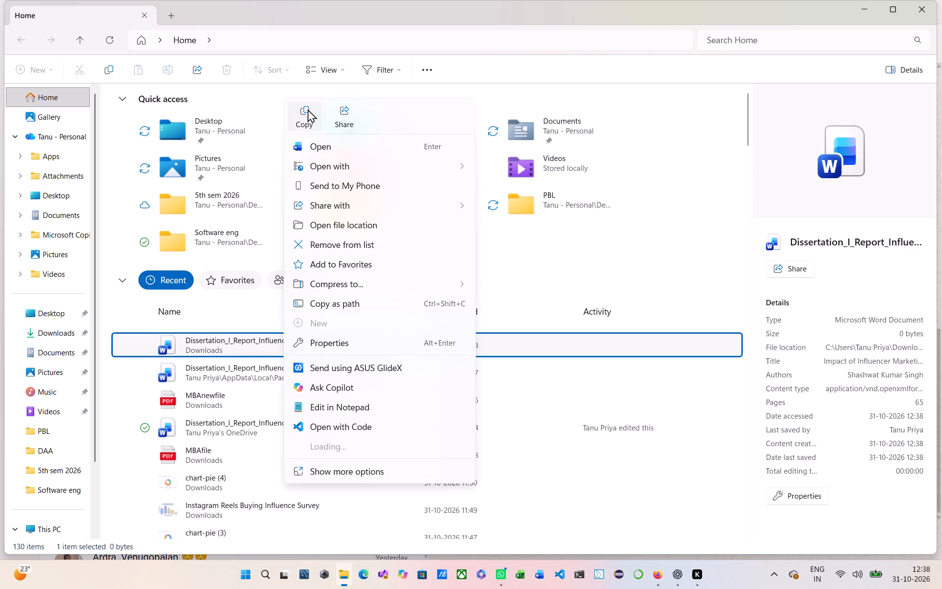
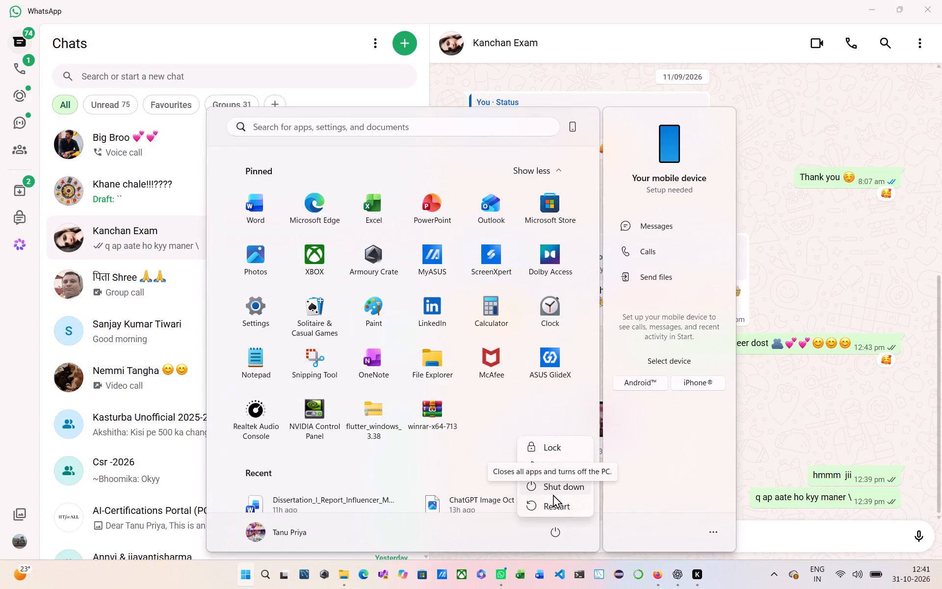
Shut down the PC.
{"action": "left_click", "coordinate": [553, 494]}
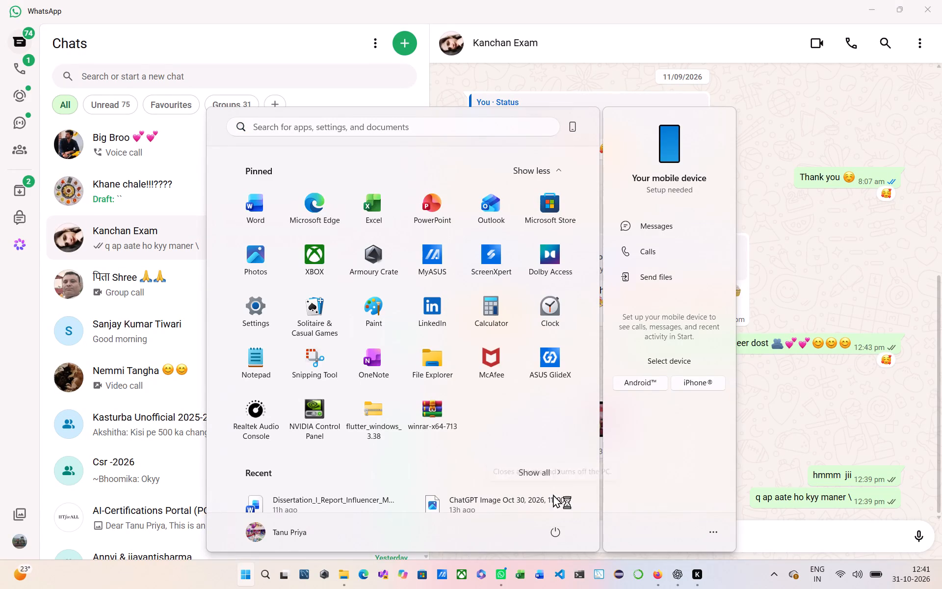